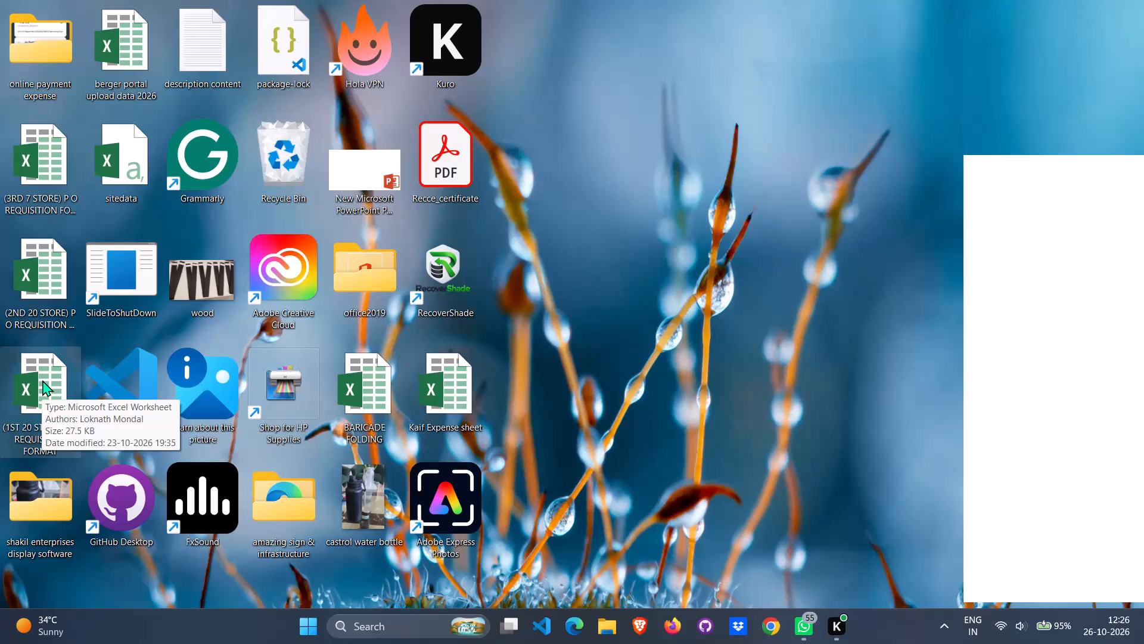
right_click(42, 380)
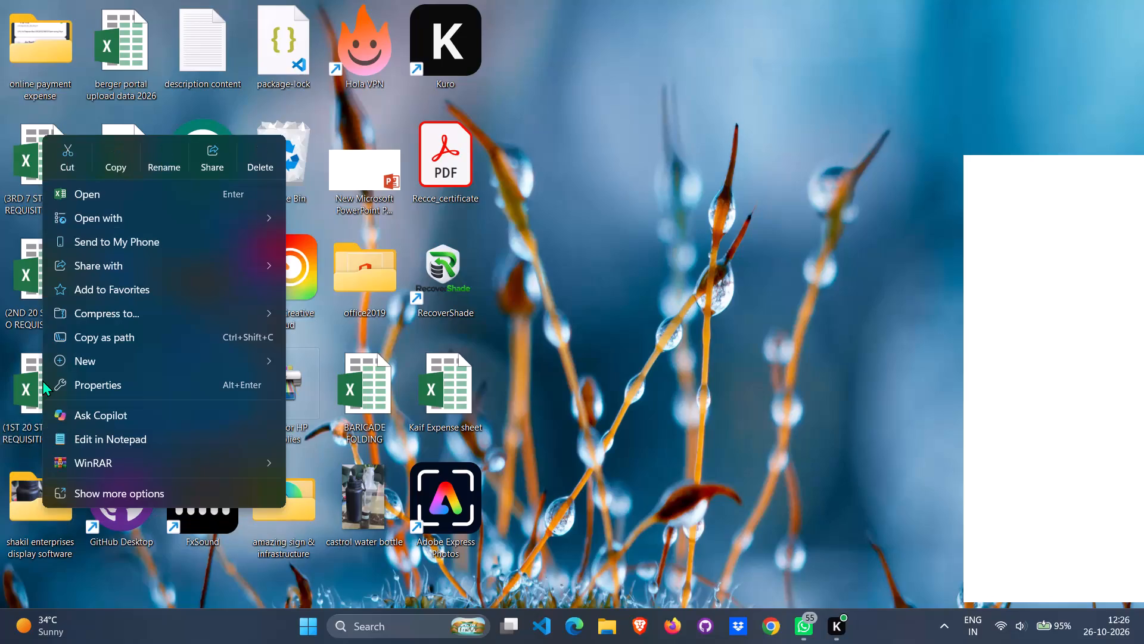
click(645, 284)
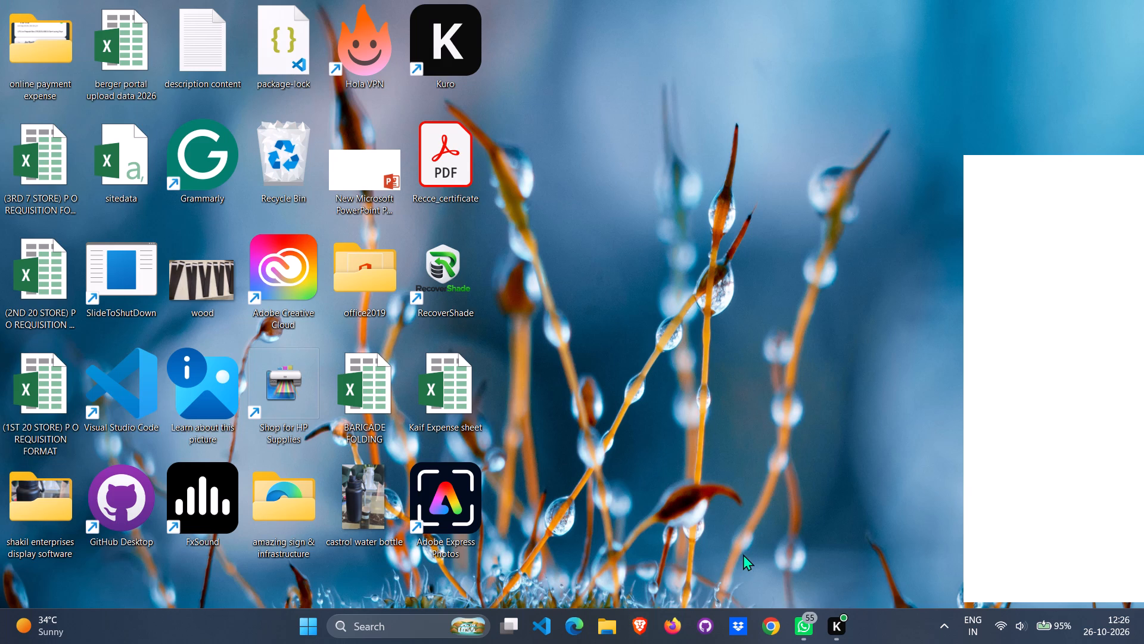
Open the Rising Star and Star Retailer 2026-West workbook from the OneDrive Documents folder.
click(614, 623)
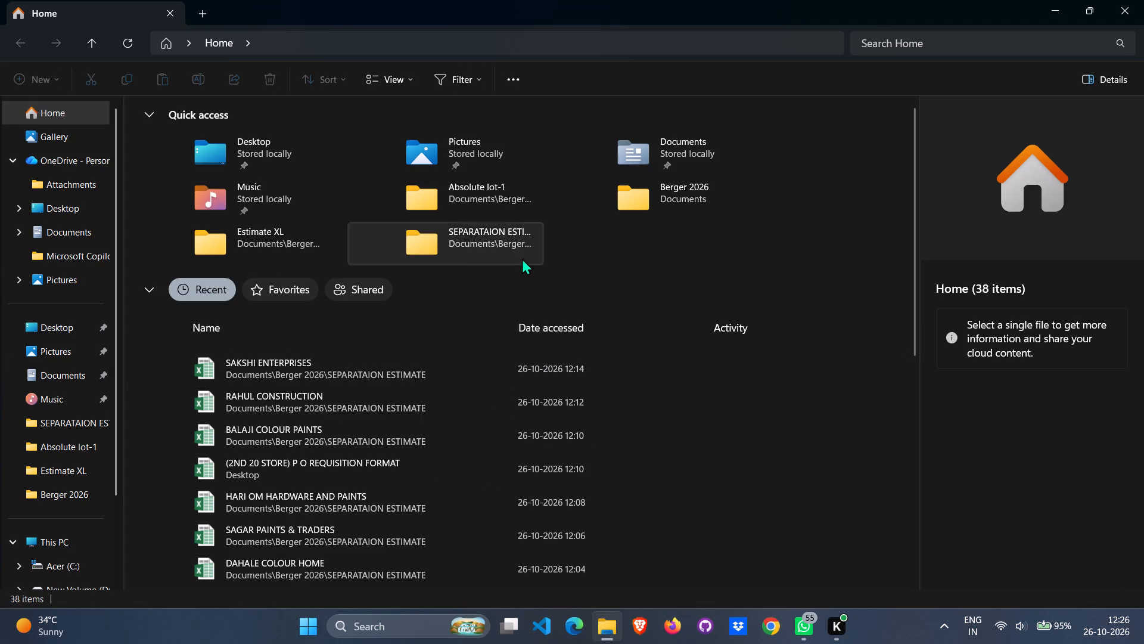
click(53, 238)
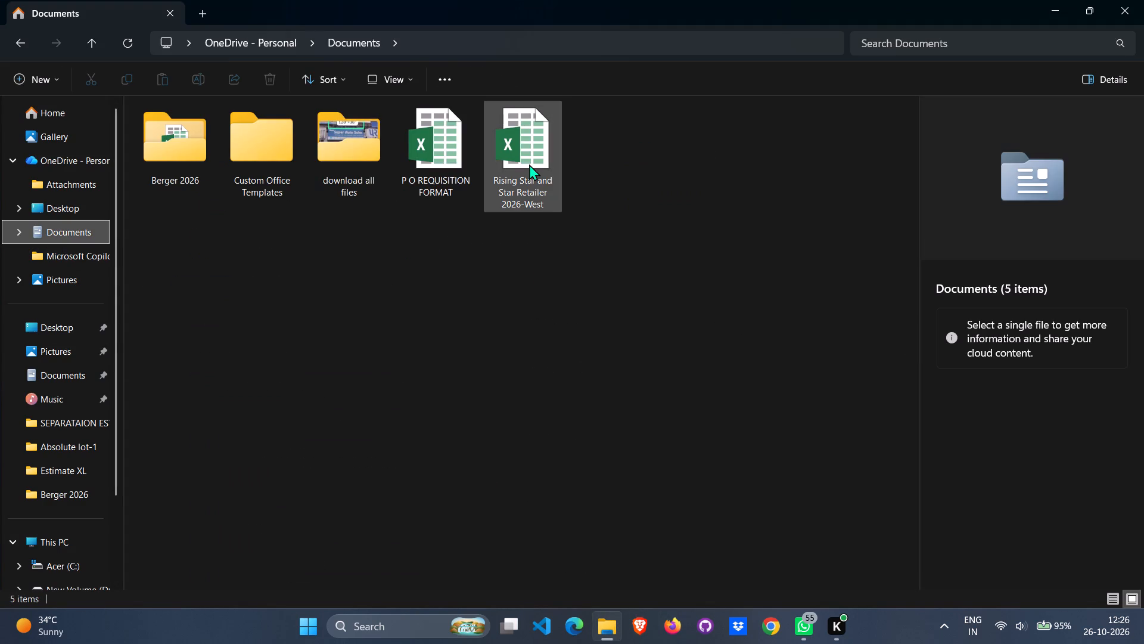
double_click(529, 164)
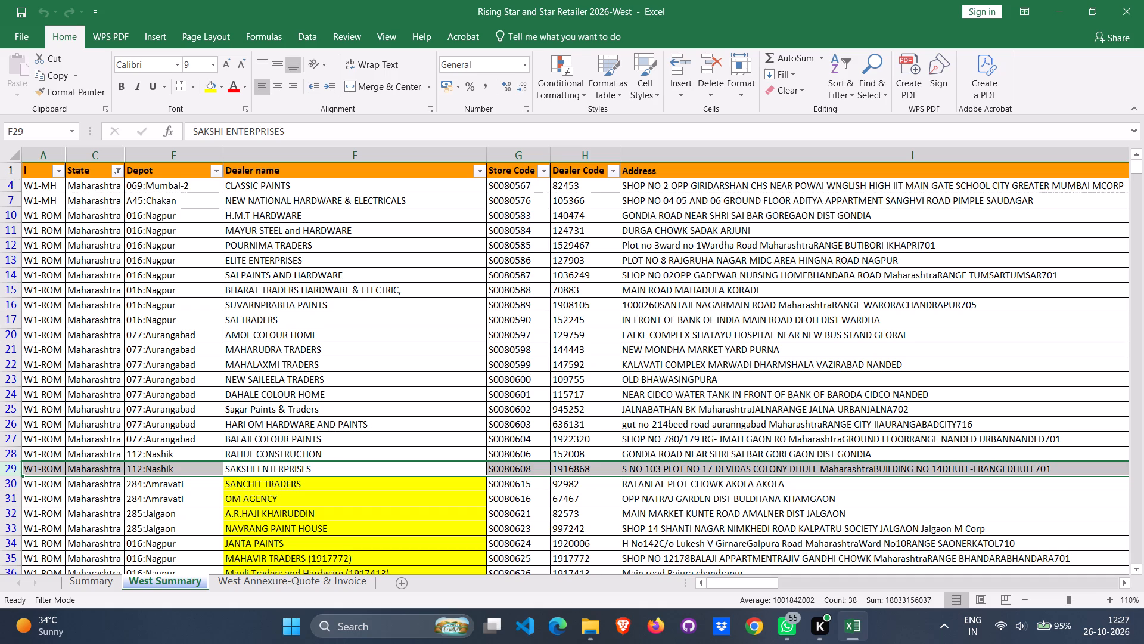
Change the State filter on the West Summary sheet from Maharashtra to show only Gujarat.
click(116, 168)
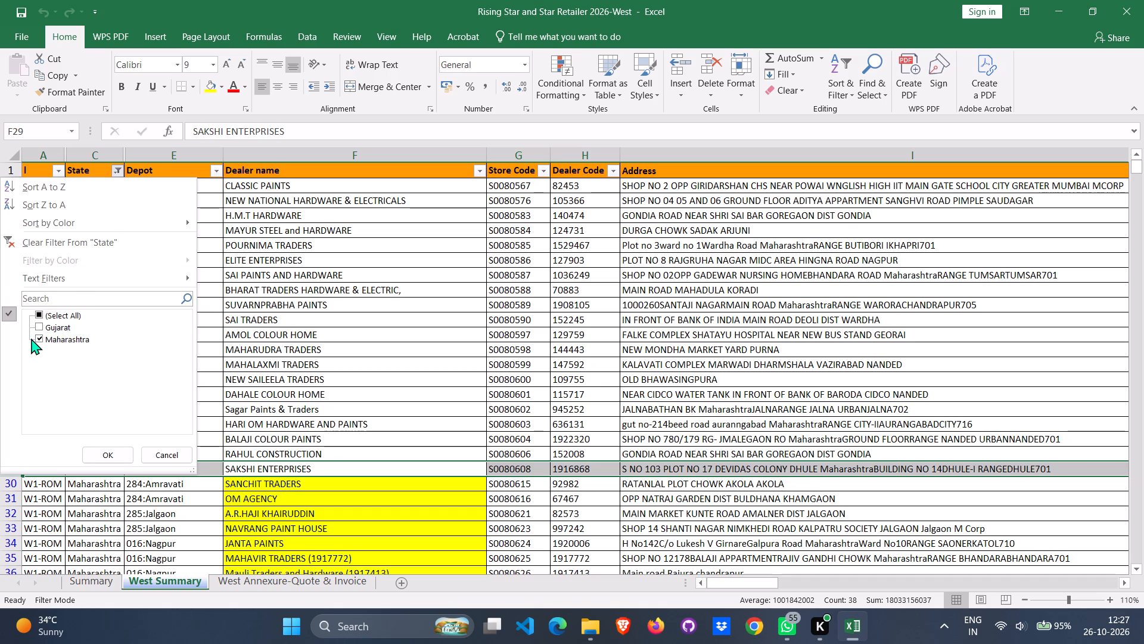
click(39, 338)
click(38, 326)
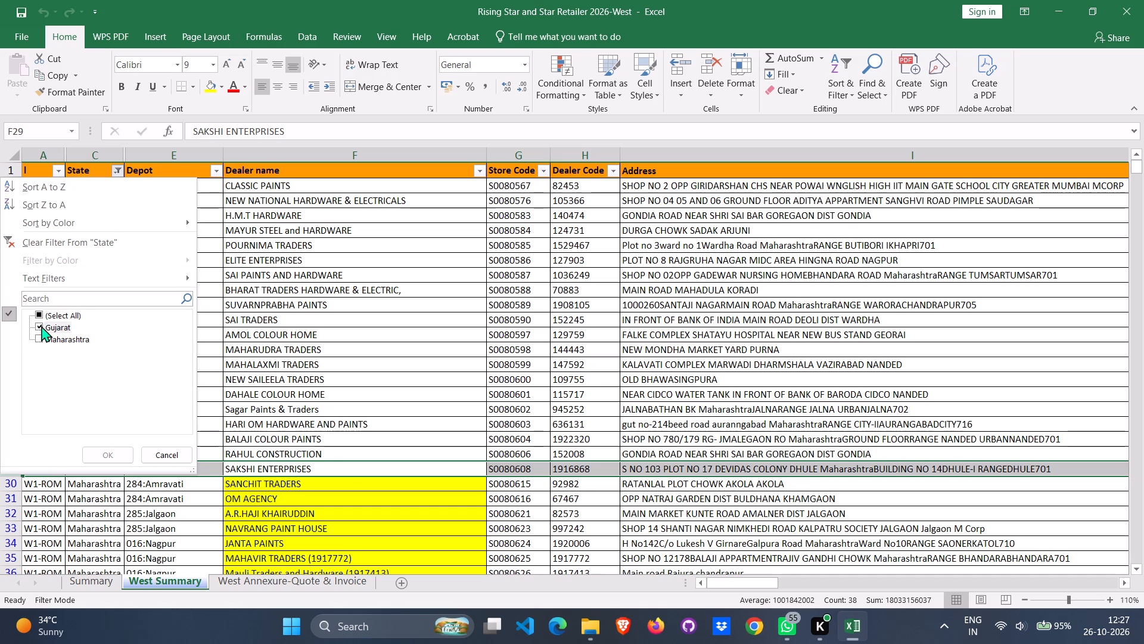
click(110, 447)
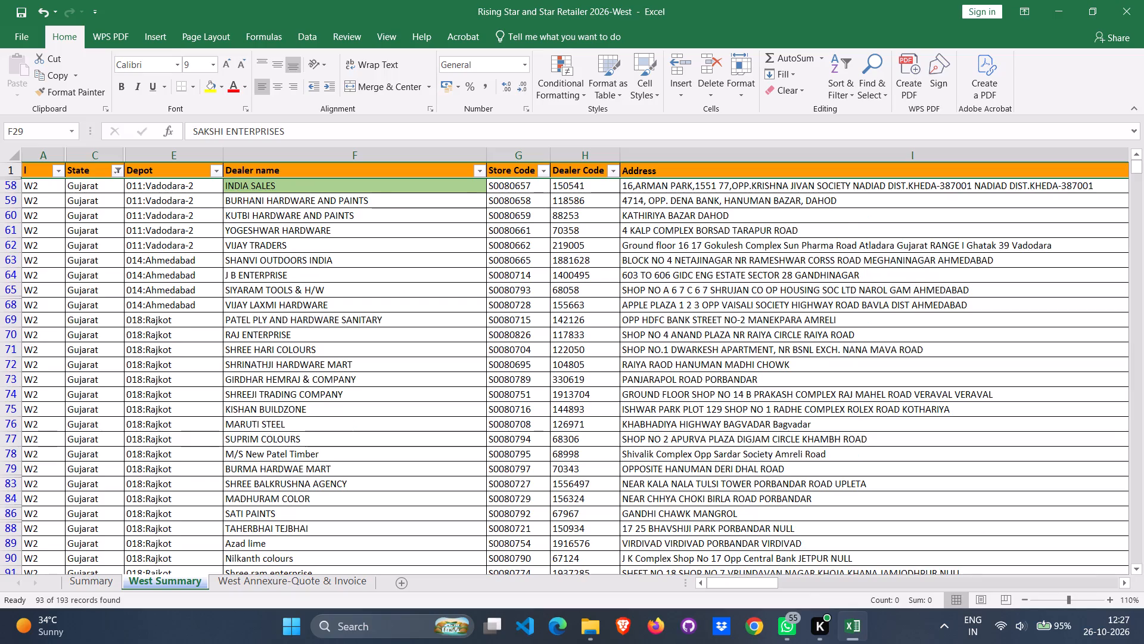
Examine the store progress dates and quote columns for the filtered Gujarat dealers.
scroll(223, 426, left, 5)
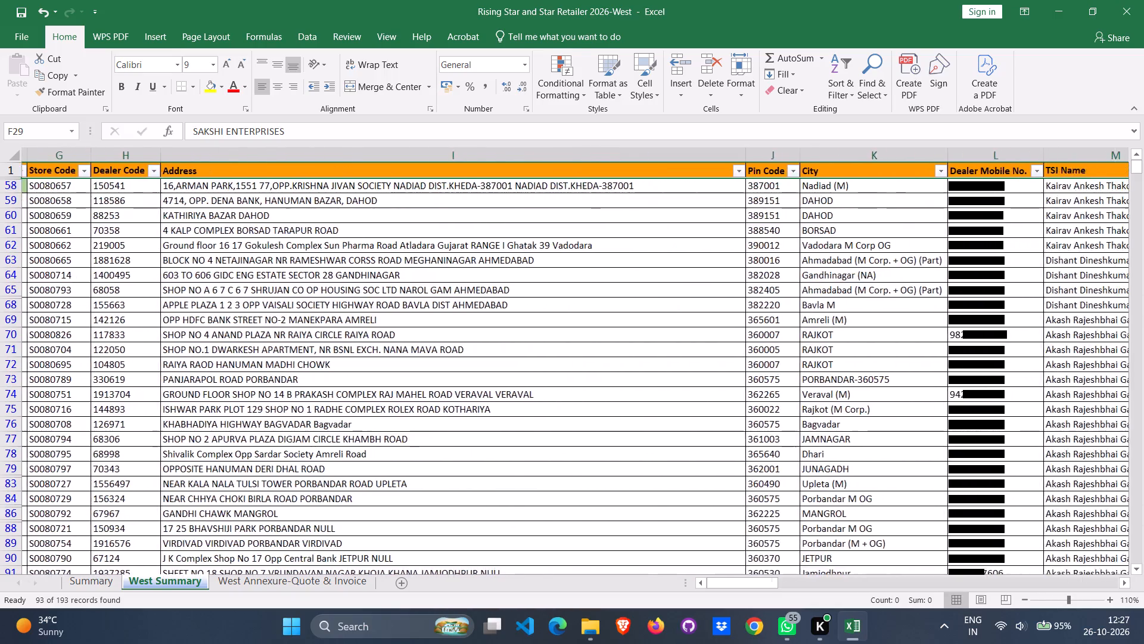
scroll(223, 426, left, 4)
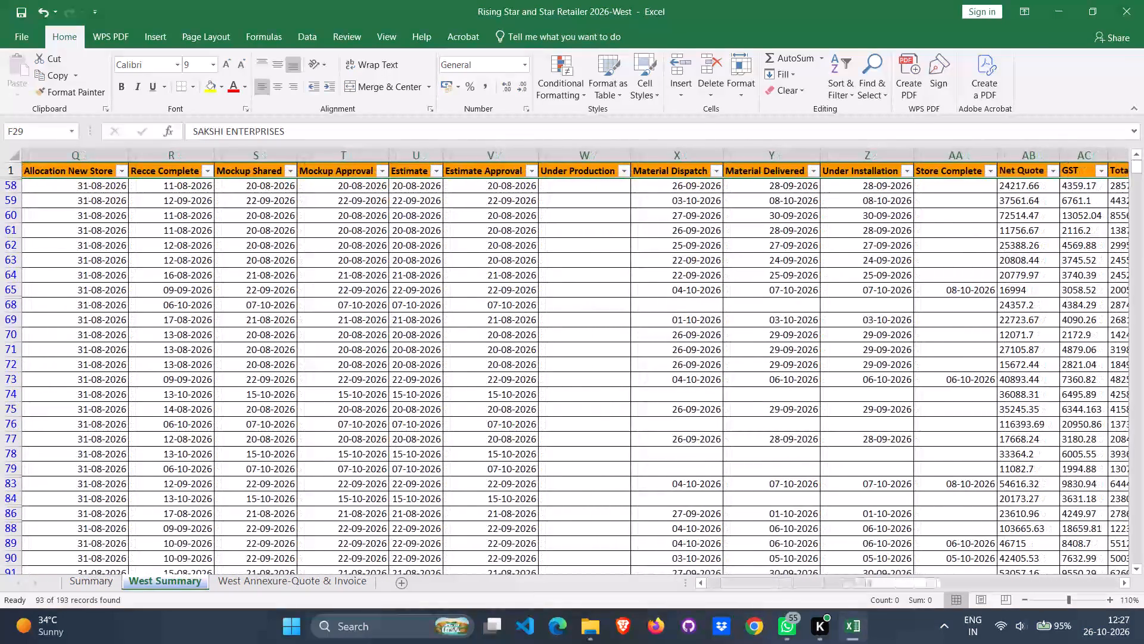
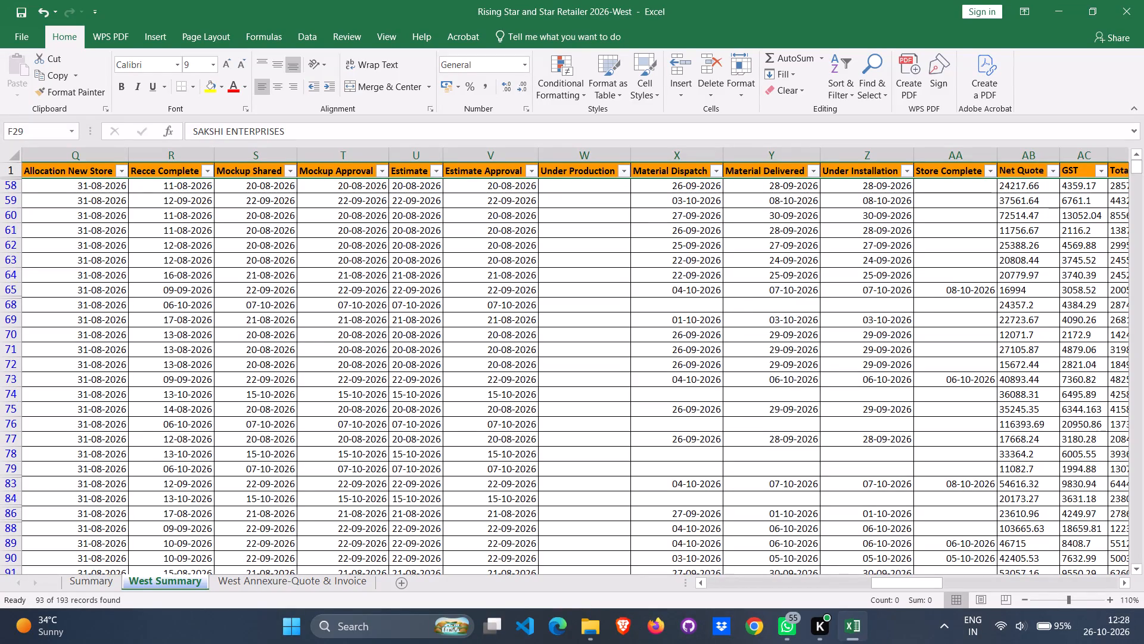
Check which stages are selected in the Current Stages filter and keep Branding completed and Under Execution.
scroll(843, 438, left, 8)
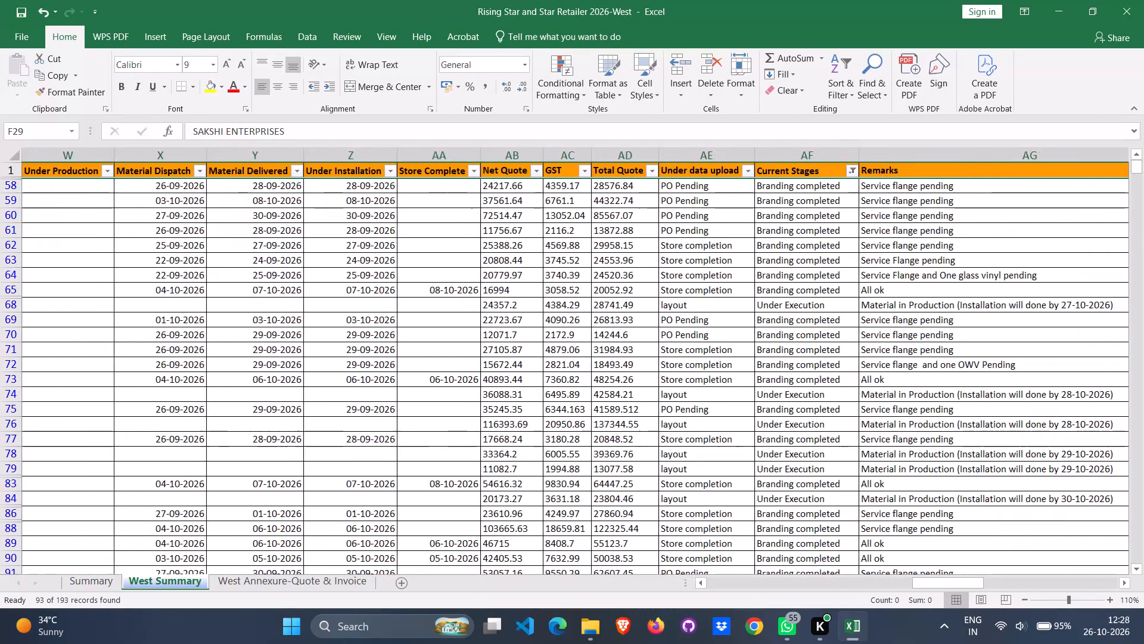
scroll(579, 219, left, 2)
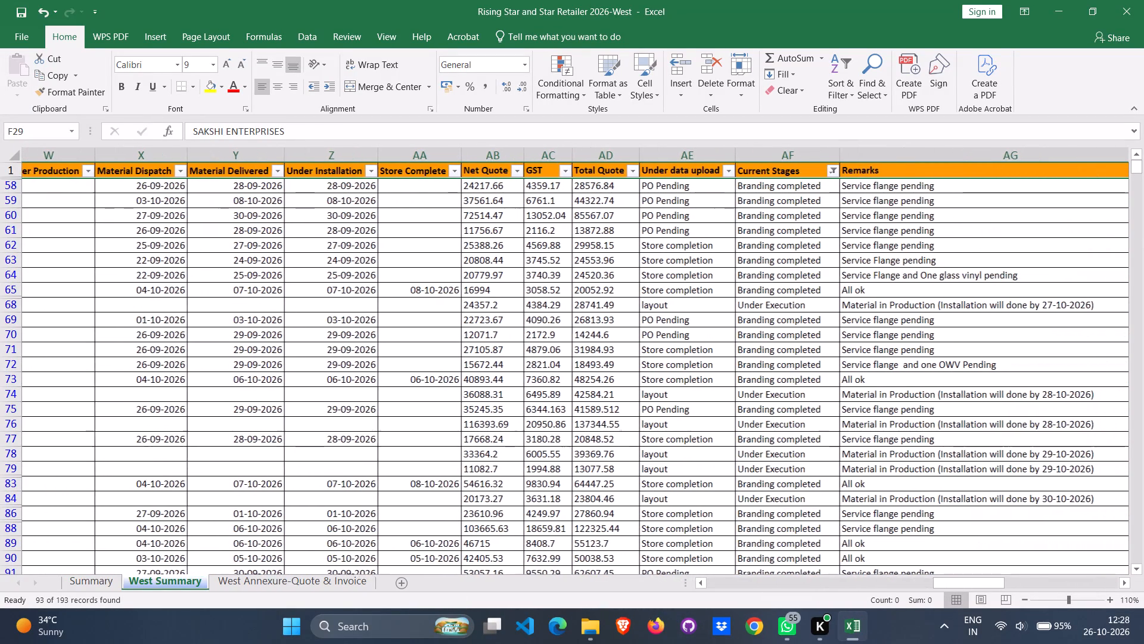
scroll(605, 229, left, 4)
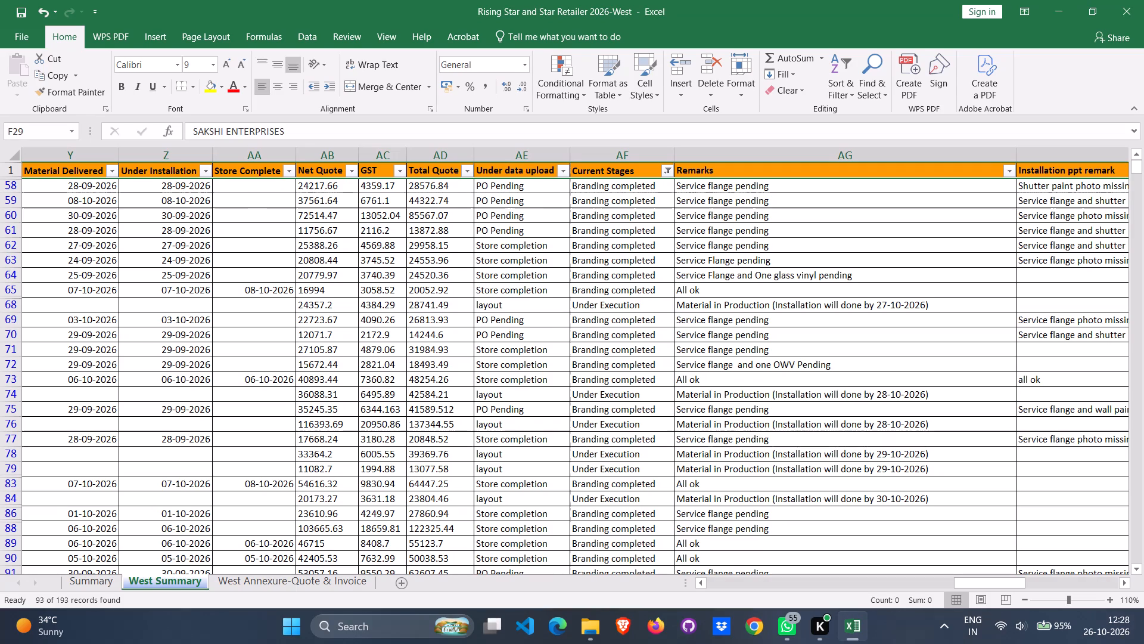
click(670, 166)
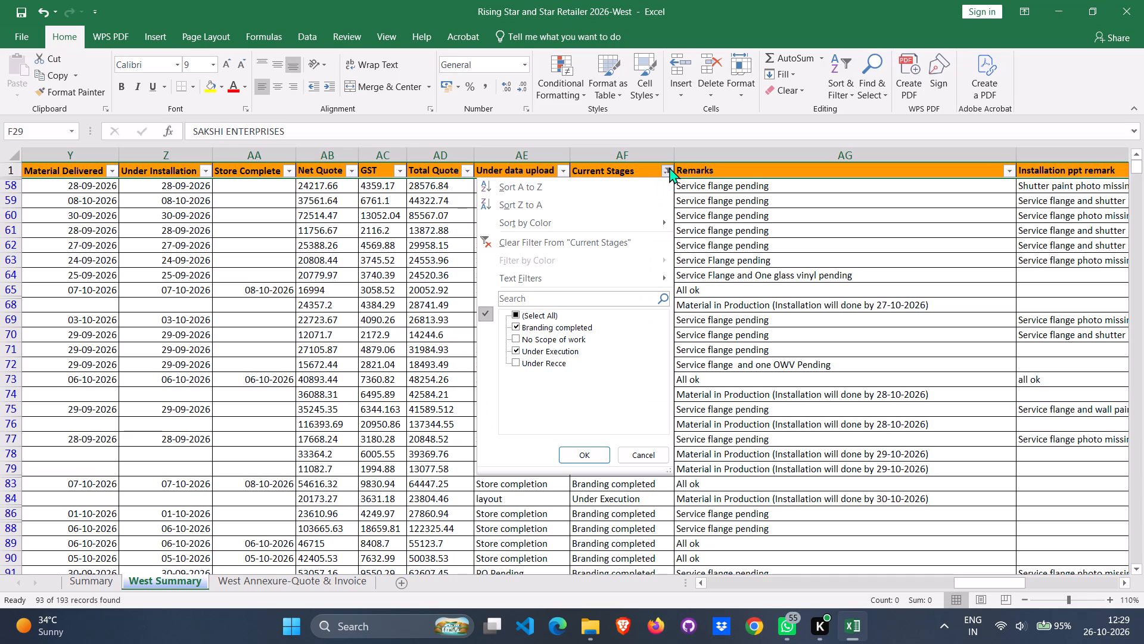
click(577, 453)
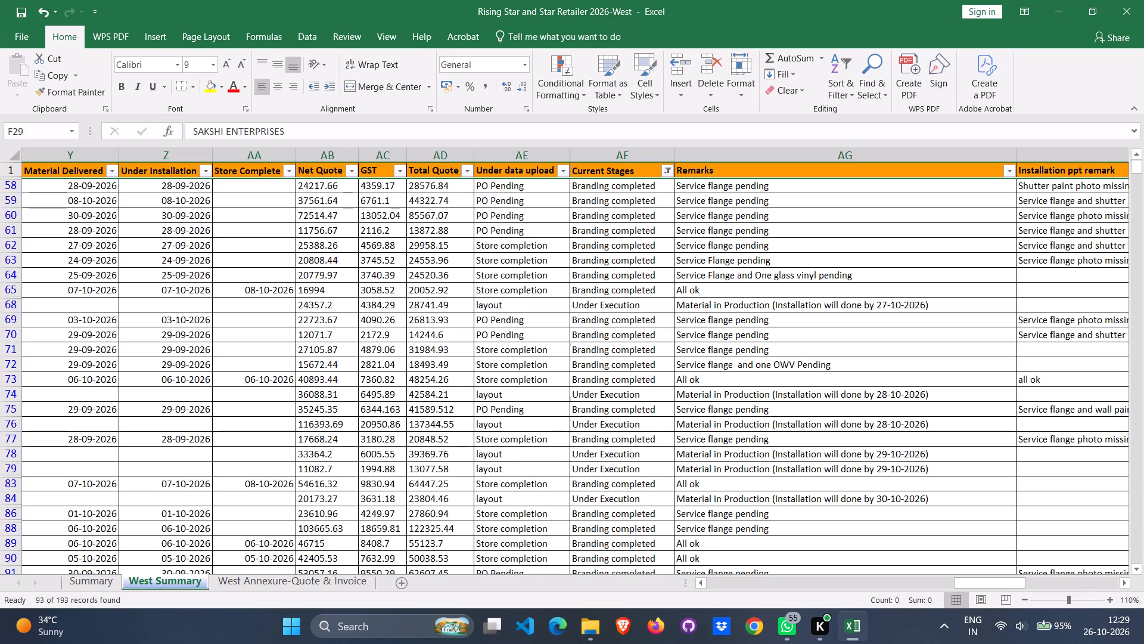
Examine the filtered Gujarat dealer list, covering depots, dealer names, store codes and addresses, from the first record to the last.
scroll(361, 448, right, 6)
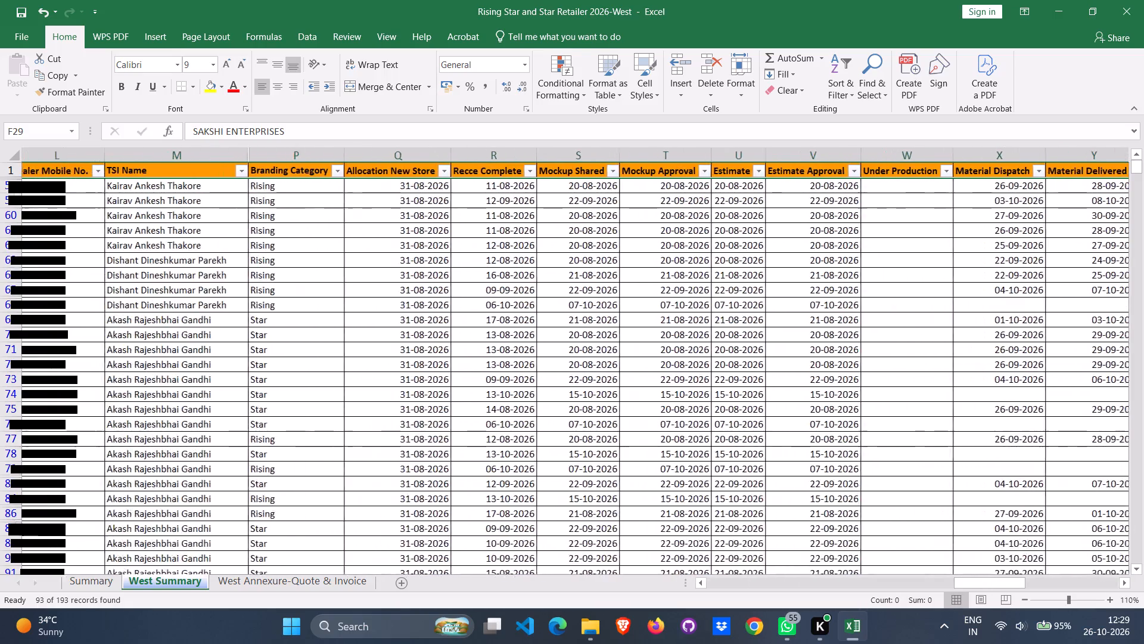
scroll(361, 448, right, 11)
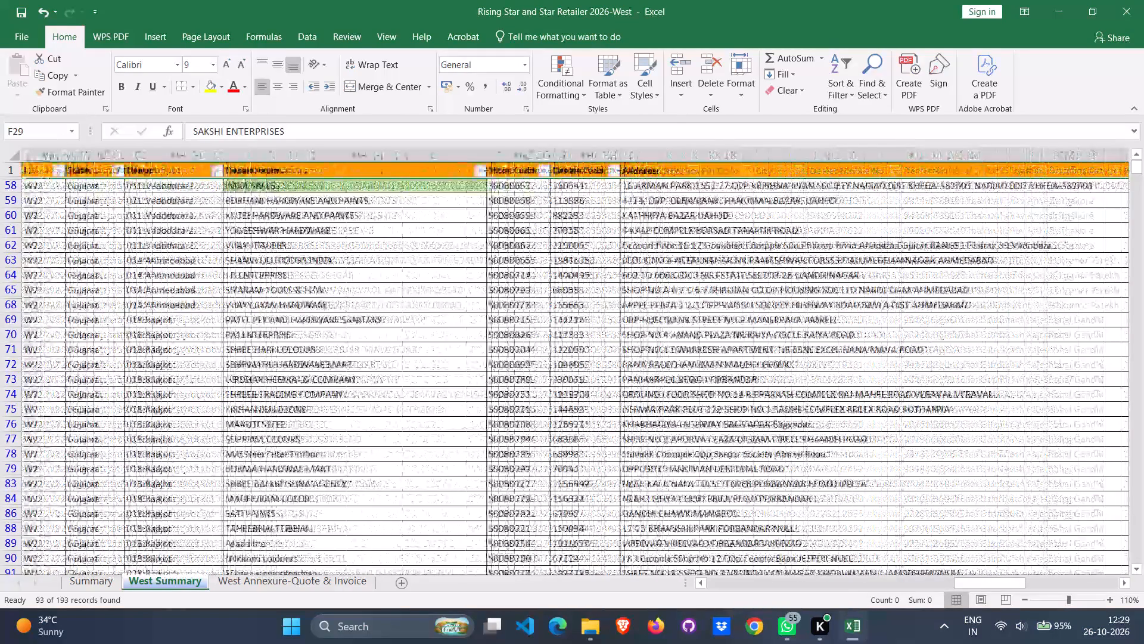
scroll(361, 448, down, 15)
scroll(361, 448, up, 6)
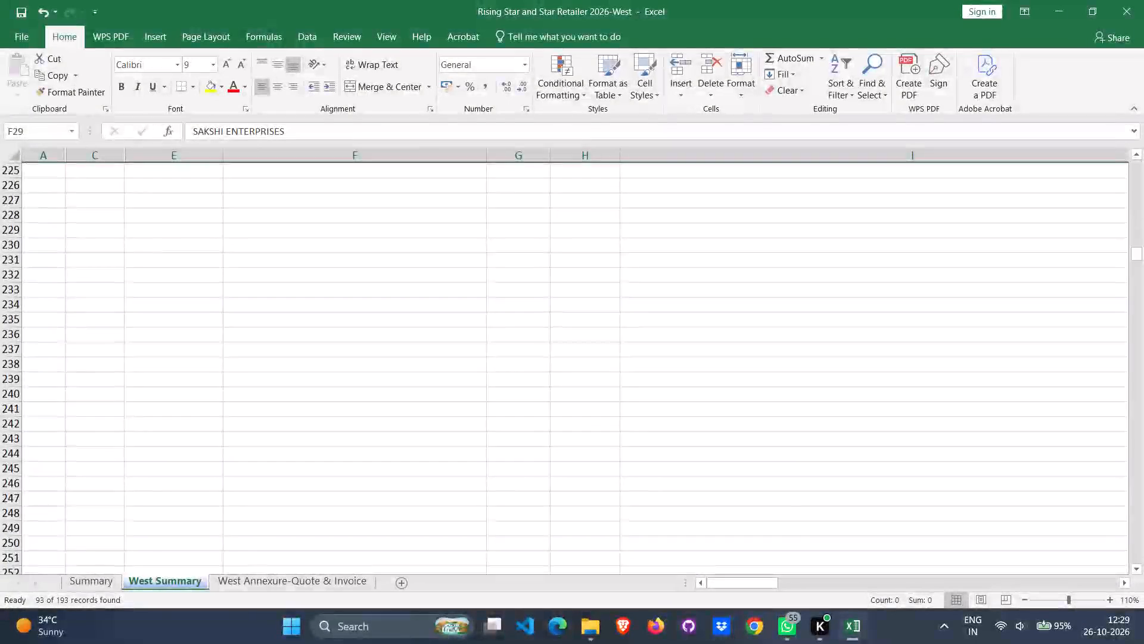
scroll(361, 448, up, 12)
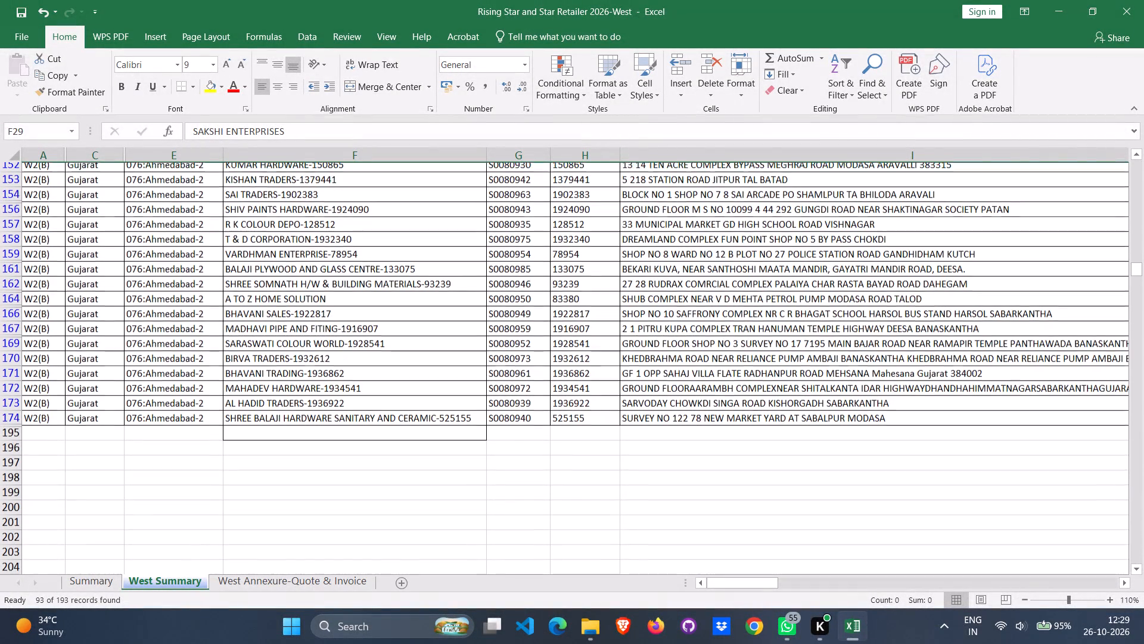
scroll(361, 448, up, 11)
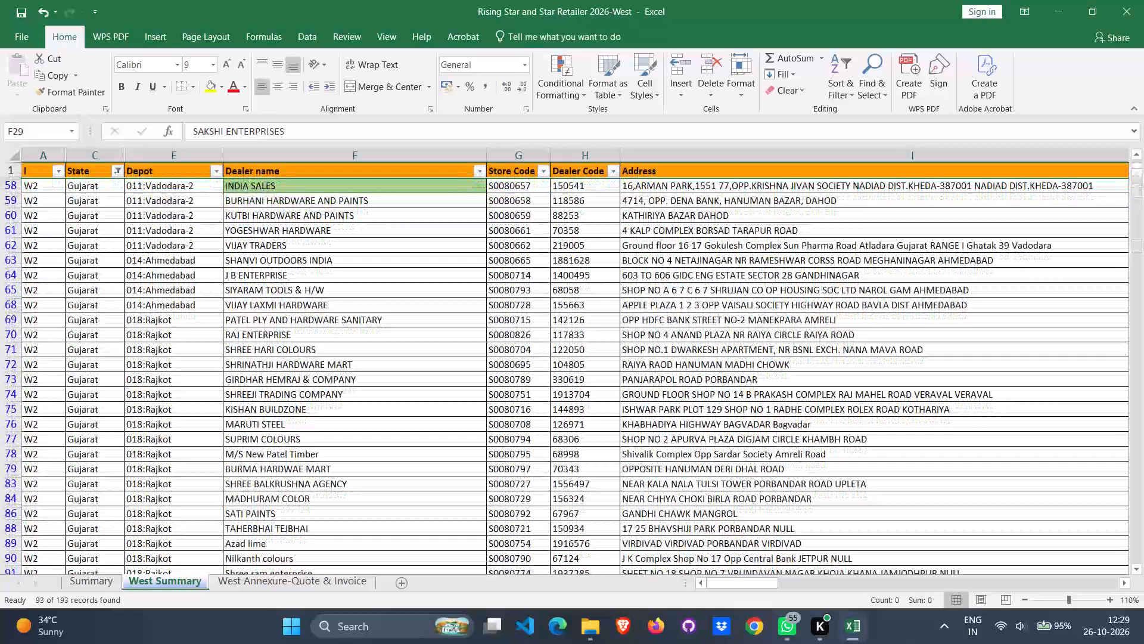
scroll(361, 448, down, 9)
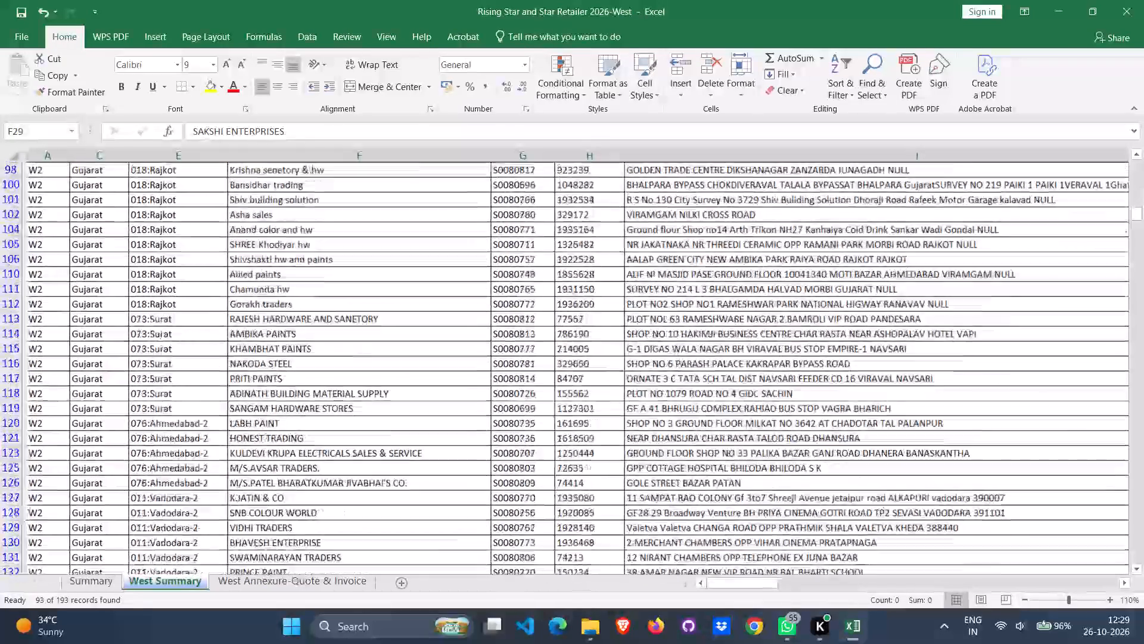
scroll(361, 448, down, 13)
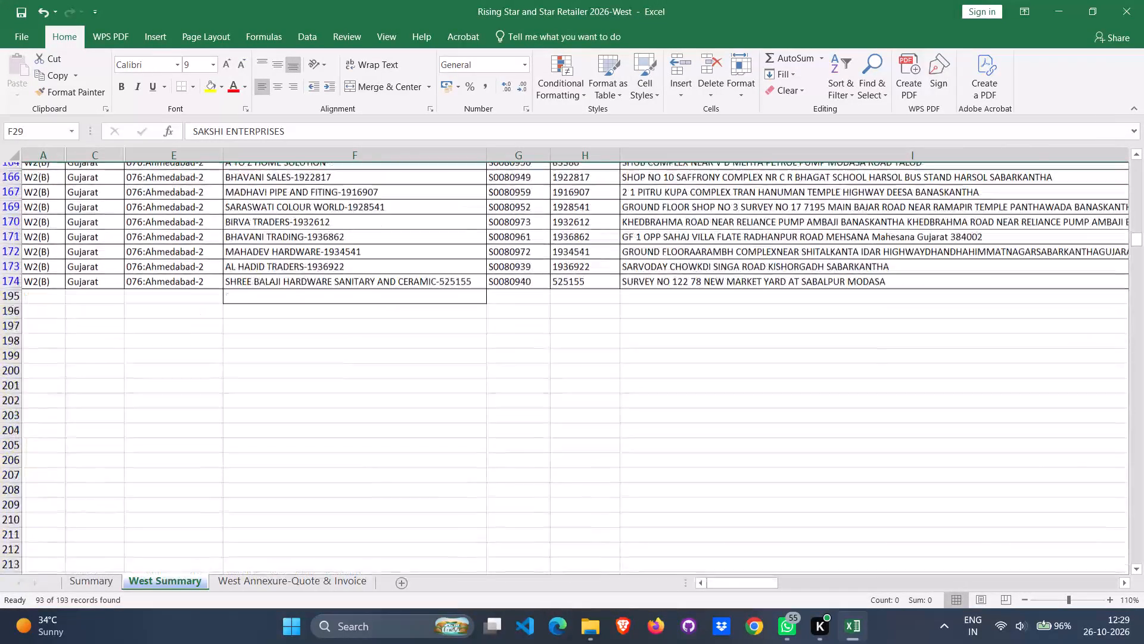
scroll(361, 448, up, 15)
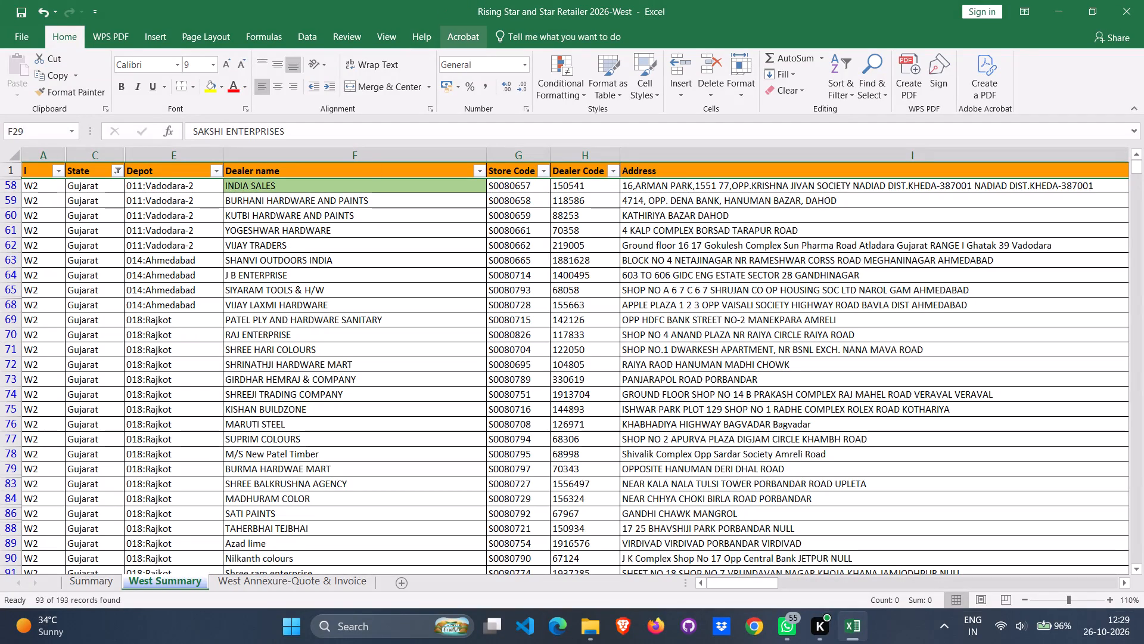
scroll(382, 317, up, 4)
scroll(174, 354, down, 3)
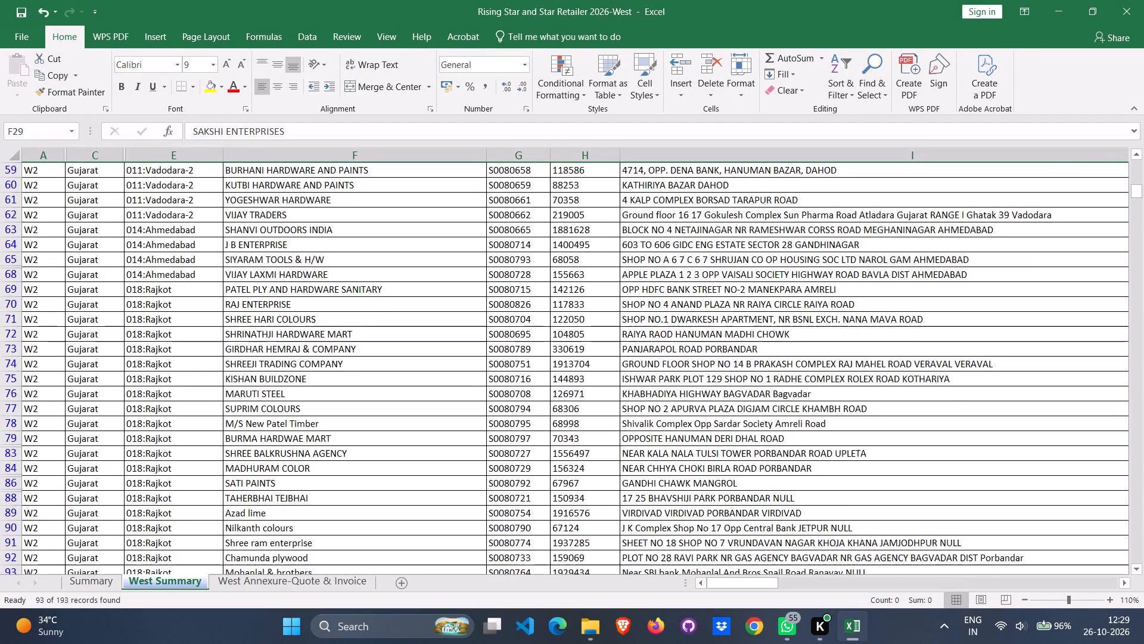
scroll(174, 354, down, 20)
scroll(174, 354, down, 6)
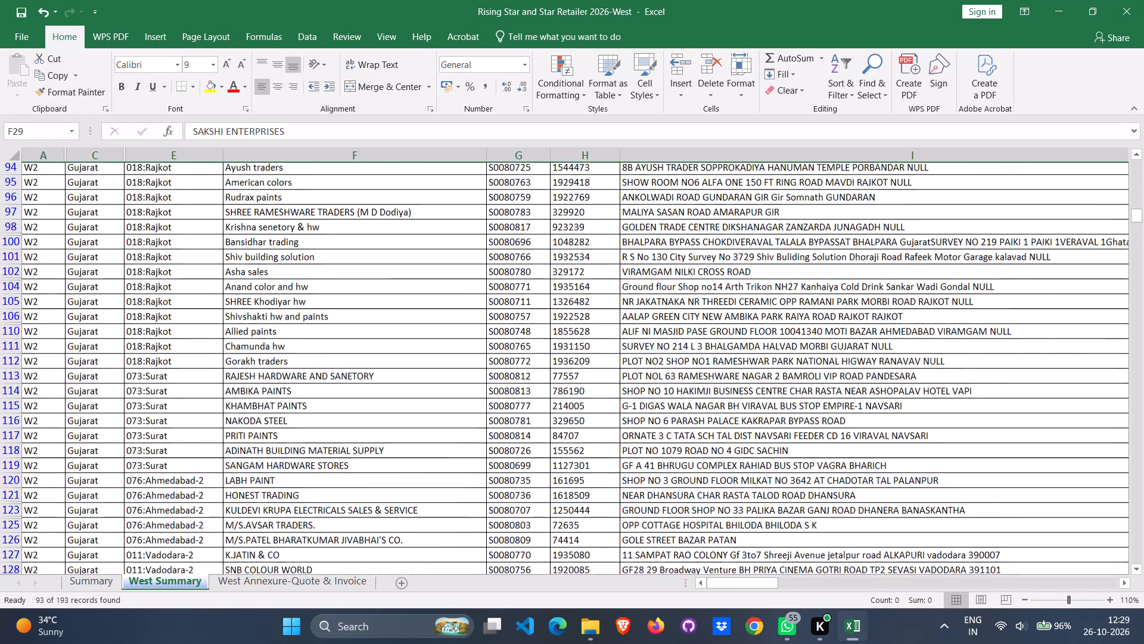
scroll(174, 354, down, 20)
scroll(174, 354, down, 6)
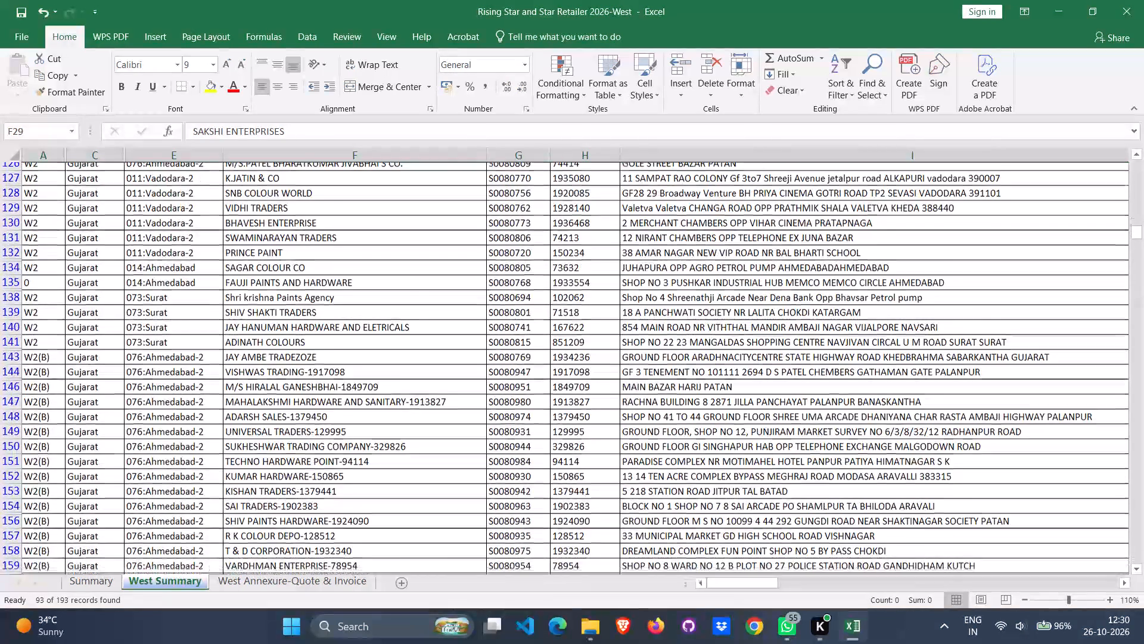
scroll(179, 343, down, 16)
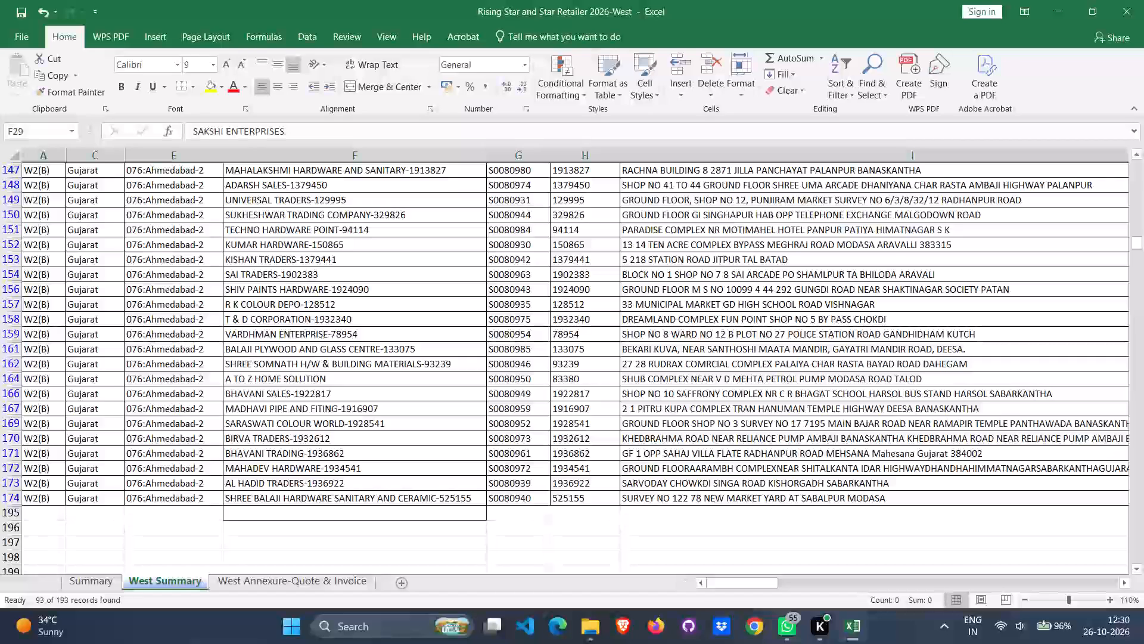
scroll(187, 344, down, 3)
scroll(188, 345, up, 20)
scroll(188, 345, up, 1)
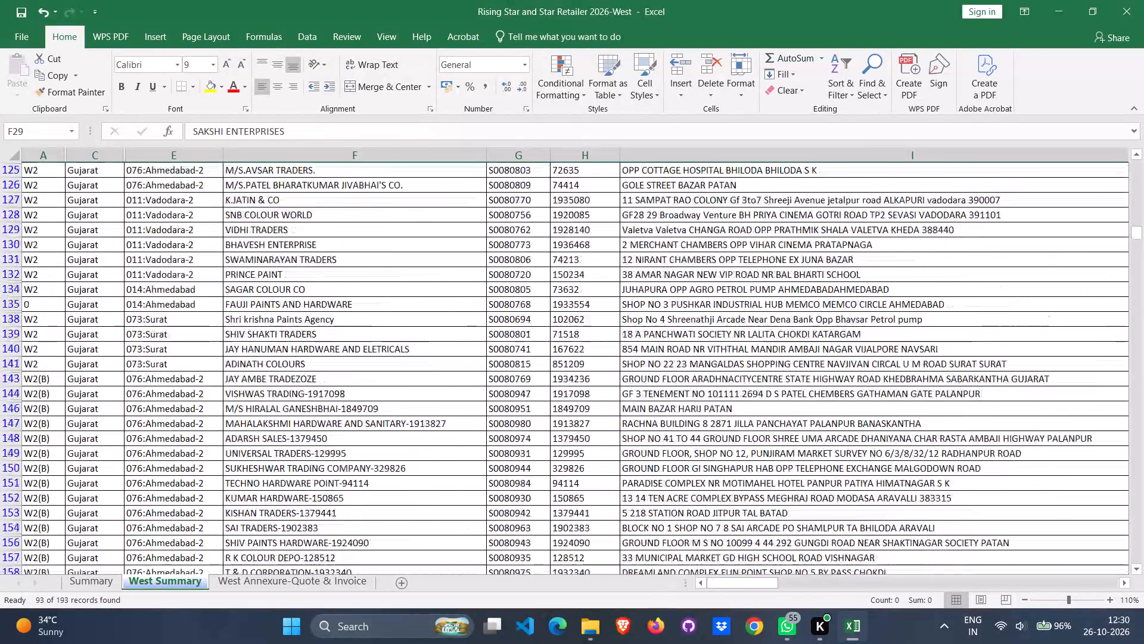
scroll(188, 345, up, 20)
scroll(188, 345, up, 20)
scroll(188, 345, up, 6)
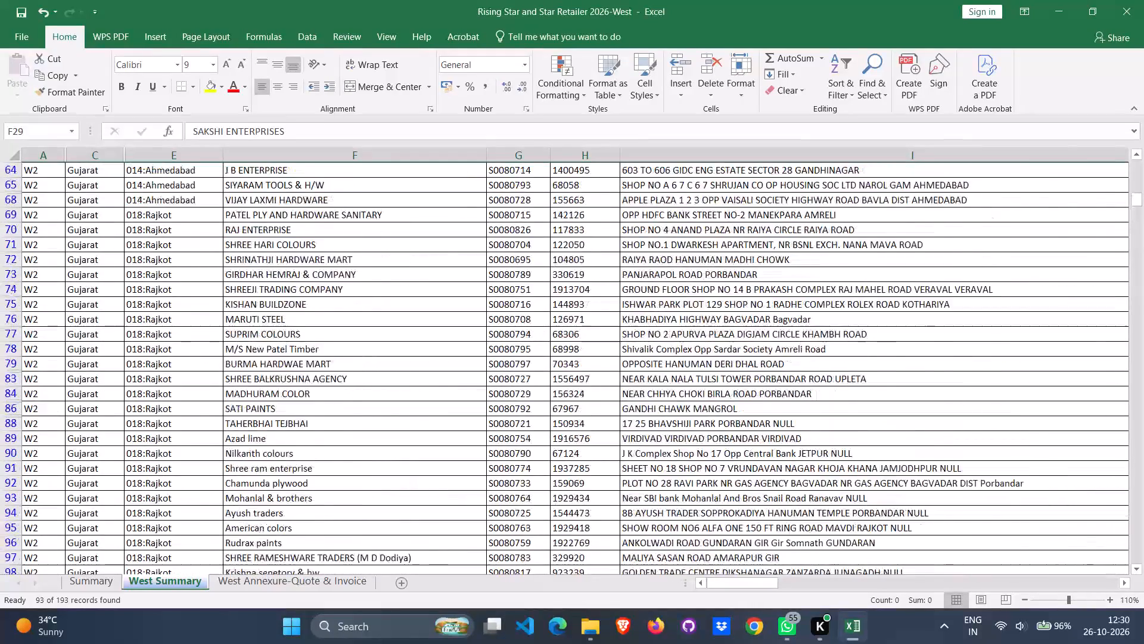
scroll(190, 345, up, 20)
scroll(190, 345, up, 1)
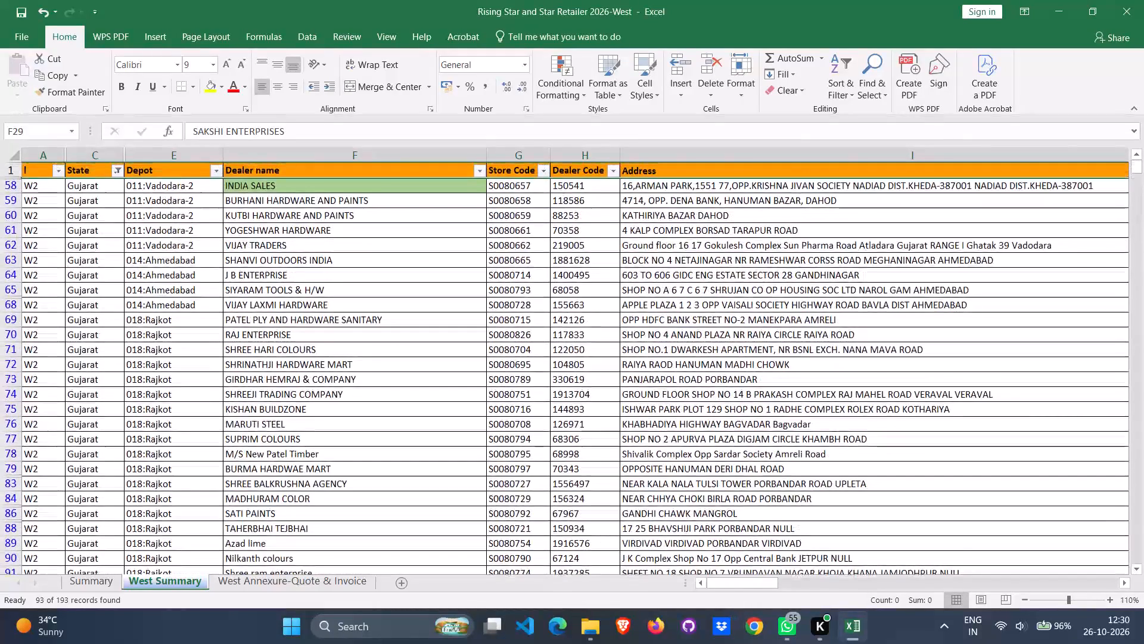
Examine the dispatch and installation dates, quotes, data upload status, current stages and remarks for all filtered Gujarat dealers.
scroll(191, 343, left, 10)
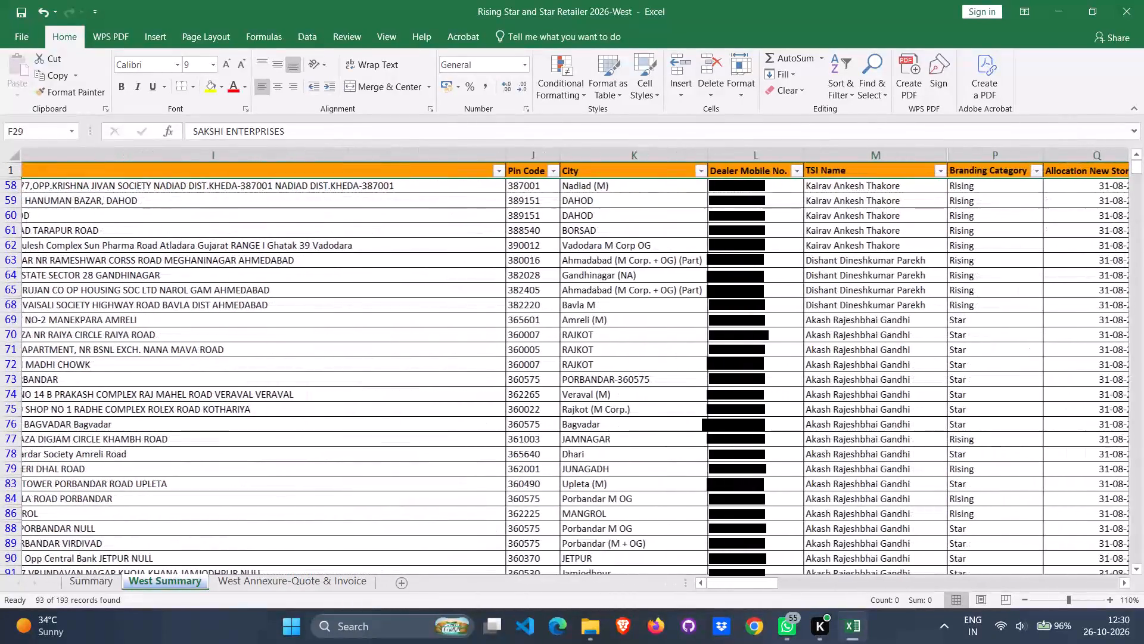
scroll(191, 343, left, 9)
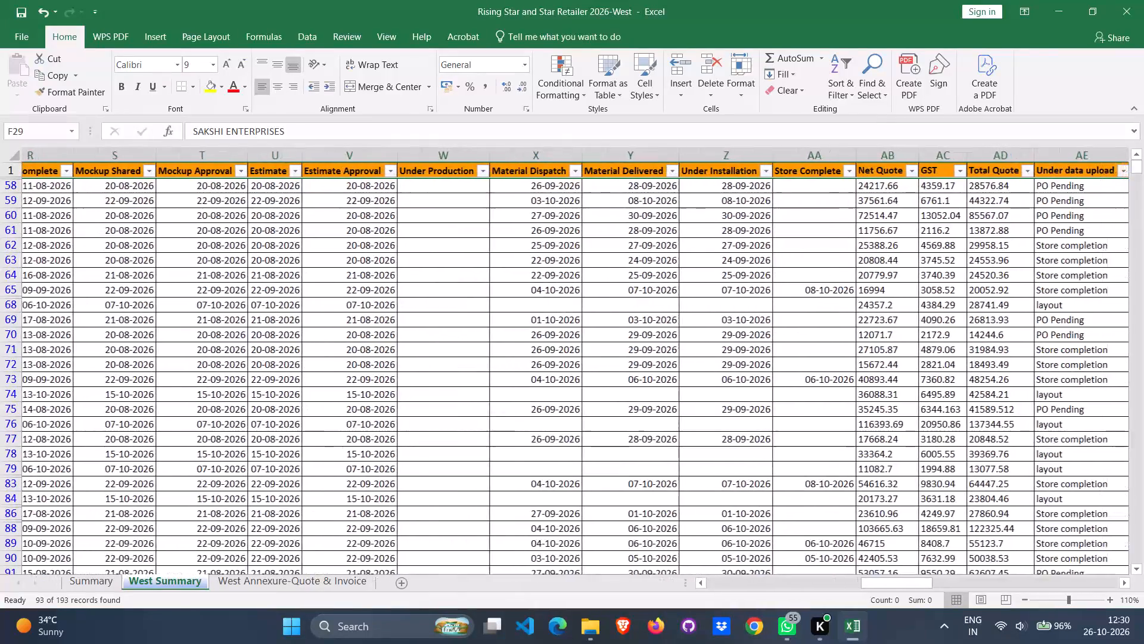
scroll(191, 343, left, 8)
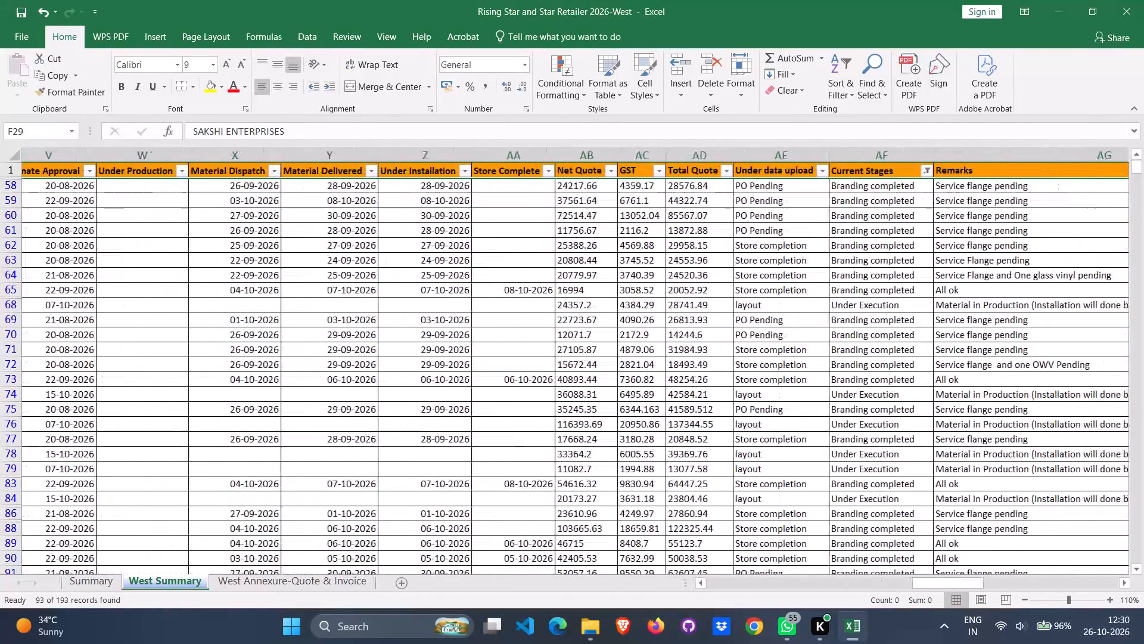
scroll(191, 343, left, 1)
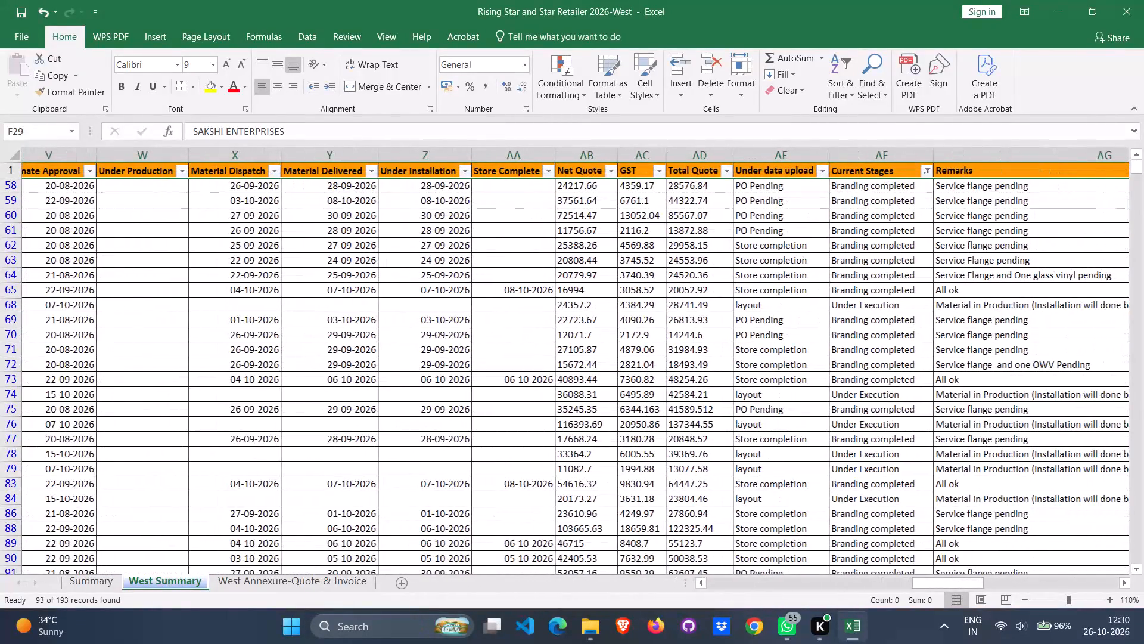
scroll(191, 343, left, 1)
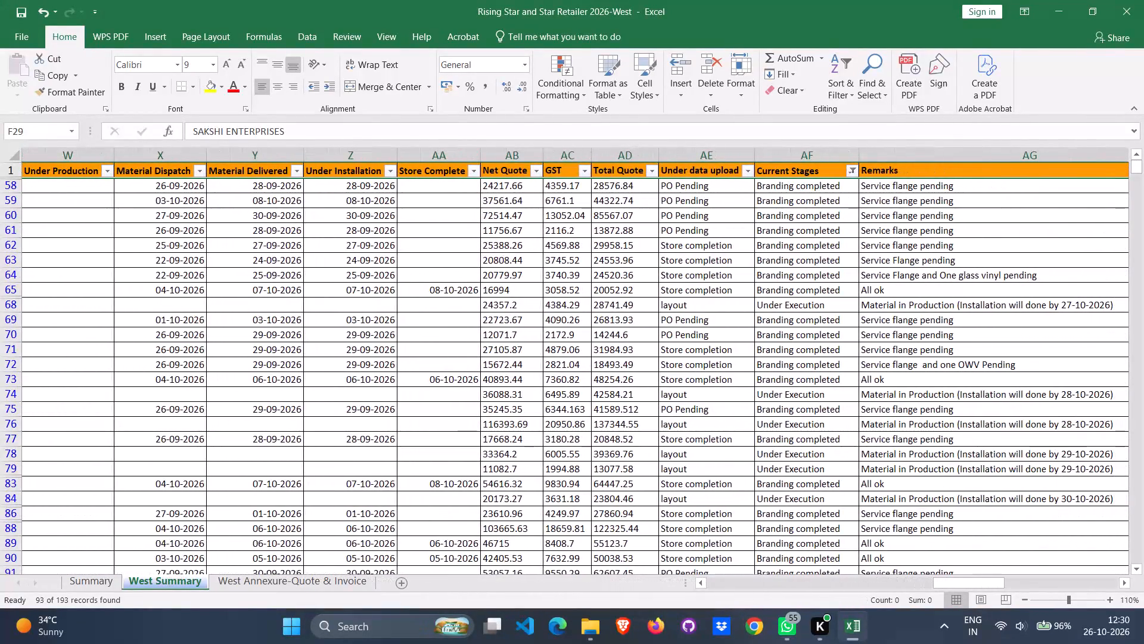
scroll(191, 343, down, 2)
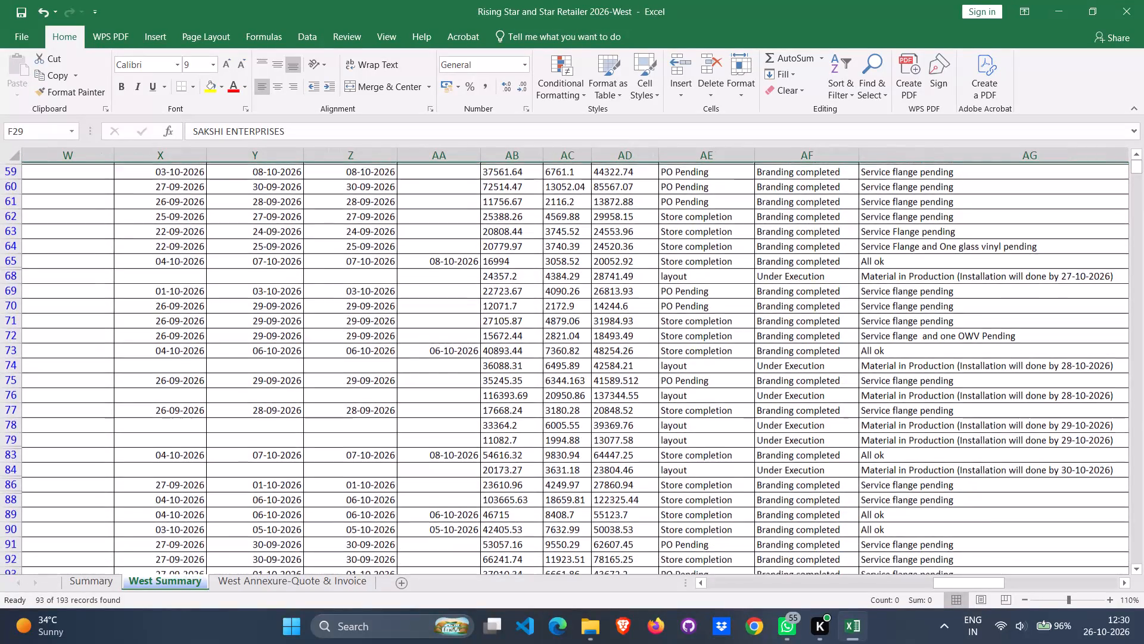
scroll(191, 343, down, 6)
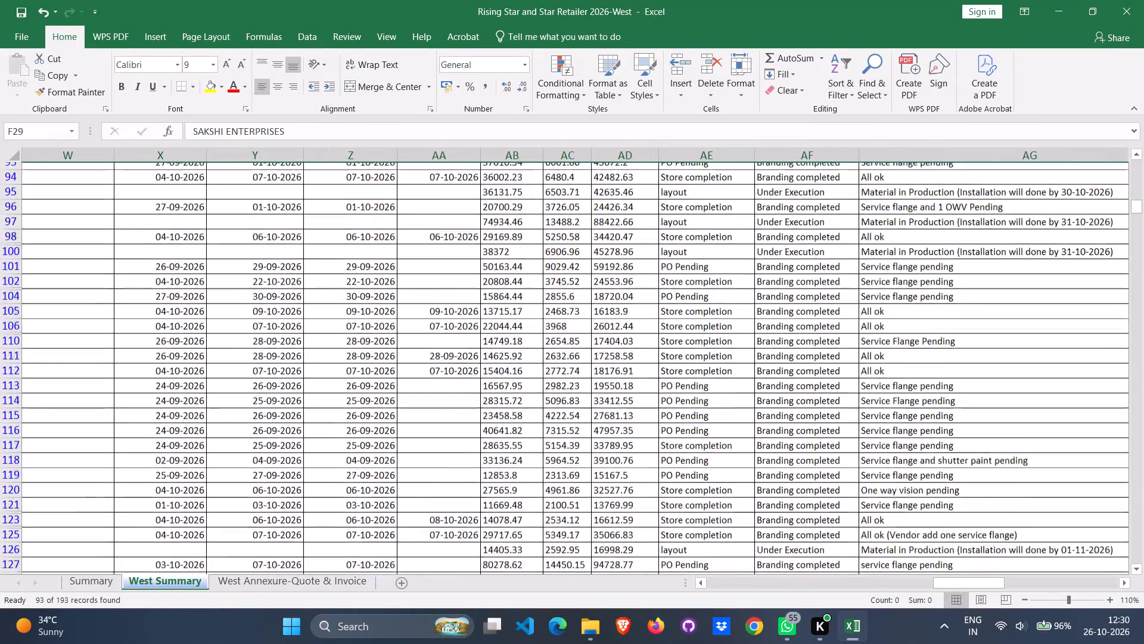
scroll(191, 343, down, 8)
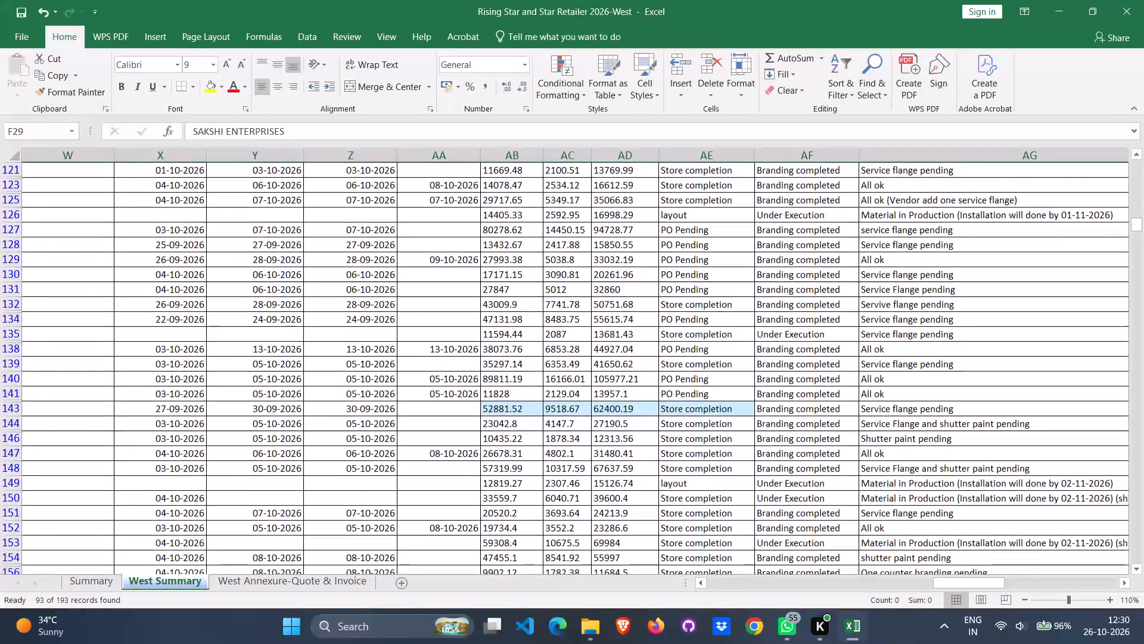
scroll(191, 343, down, 6)
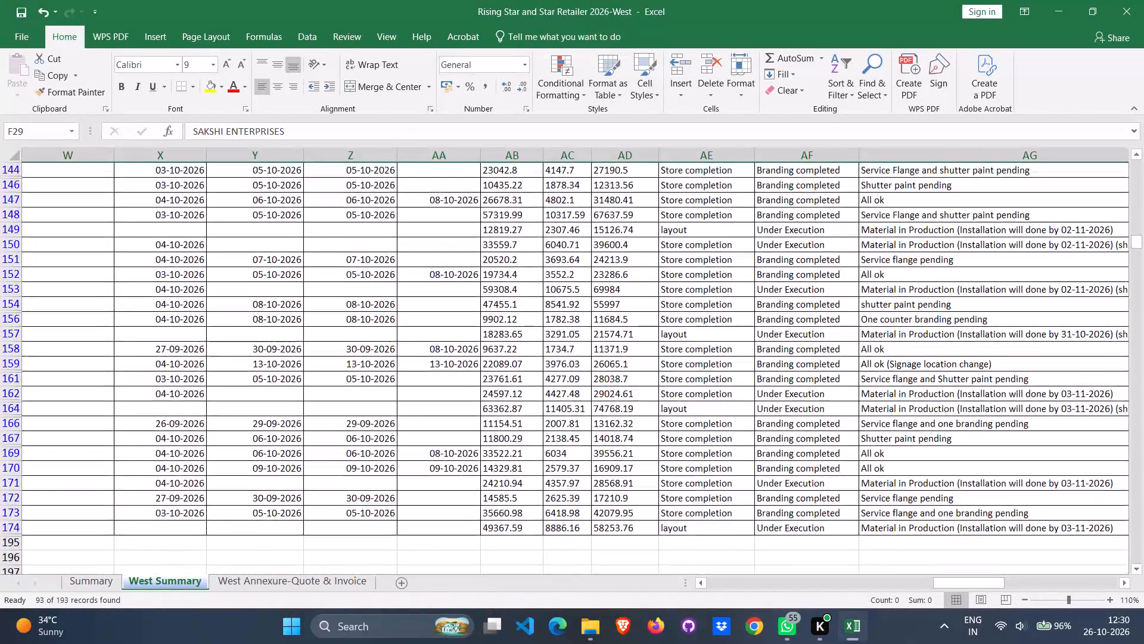
Examine the installation ppt remark, lot, service flange and final installation columns, and return to the start of the dealer list.
scroll(191, 343, up, 6)
scroll(191, 343, left, 4)
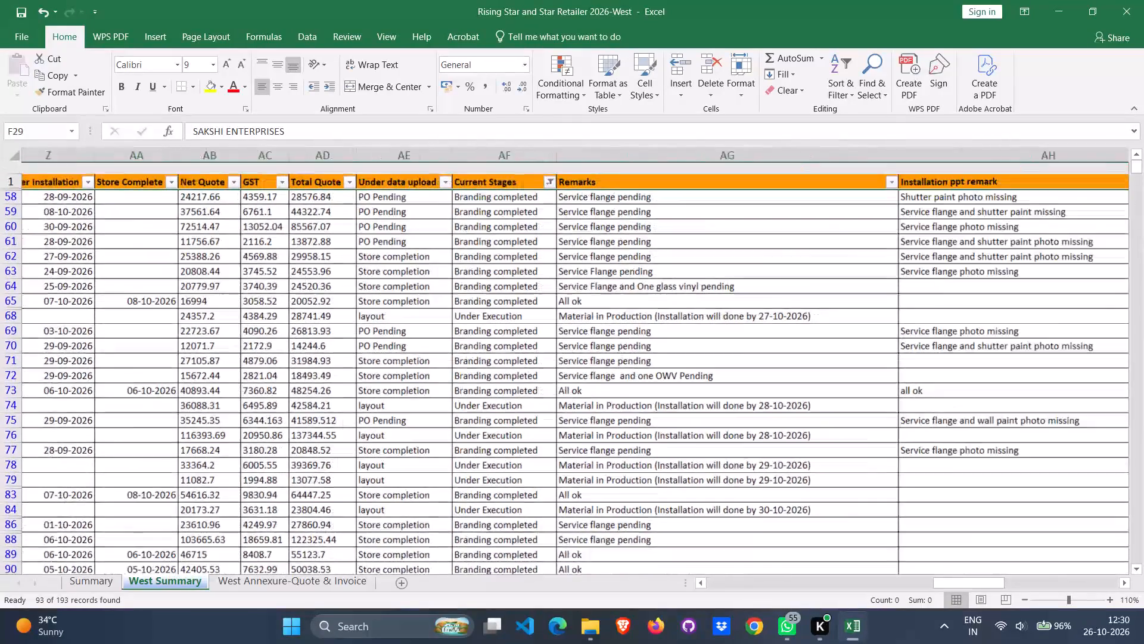
scroll(191, 343, left, 9)
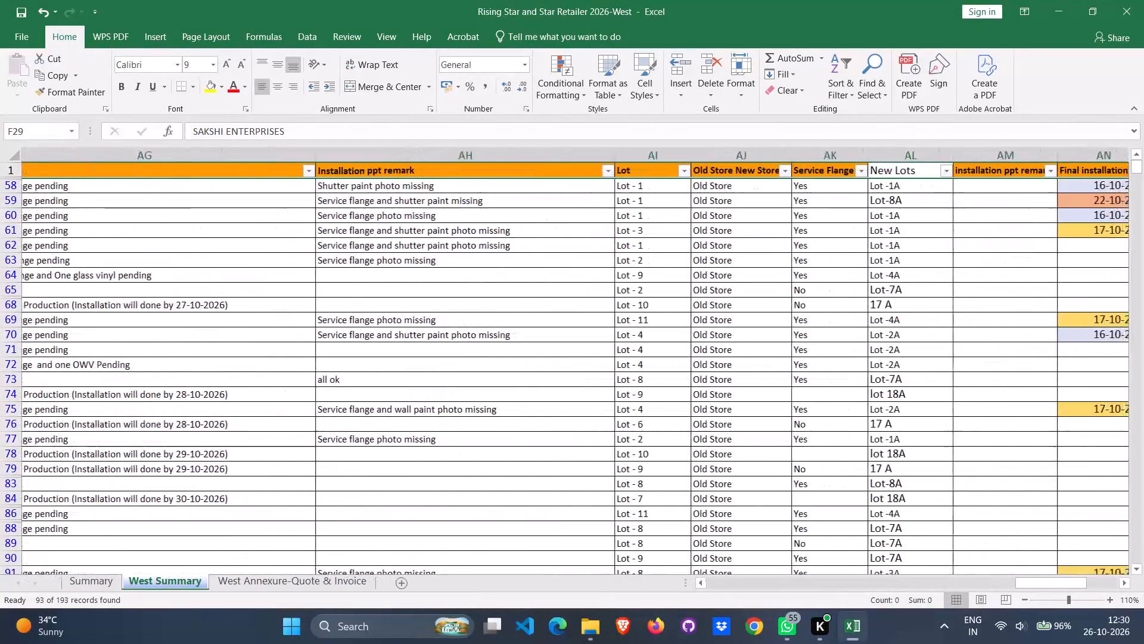
scroll(191, 343, left, 2)
scroll(191, 343, right, 13)
scroll(191, 343, up, 7)
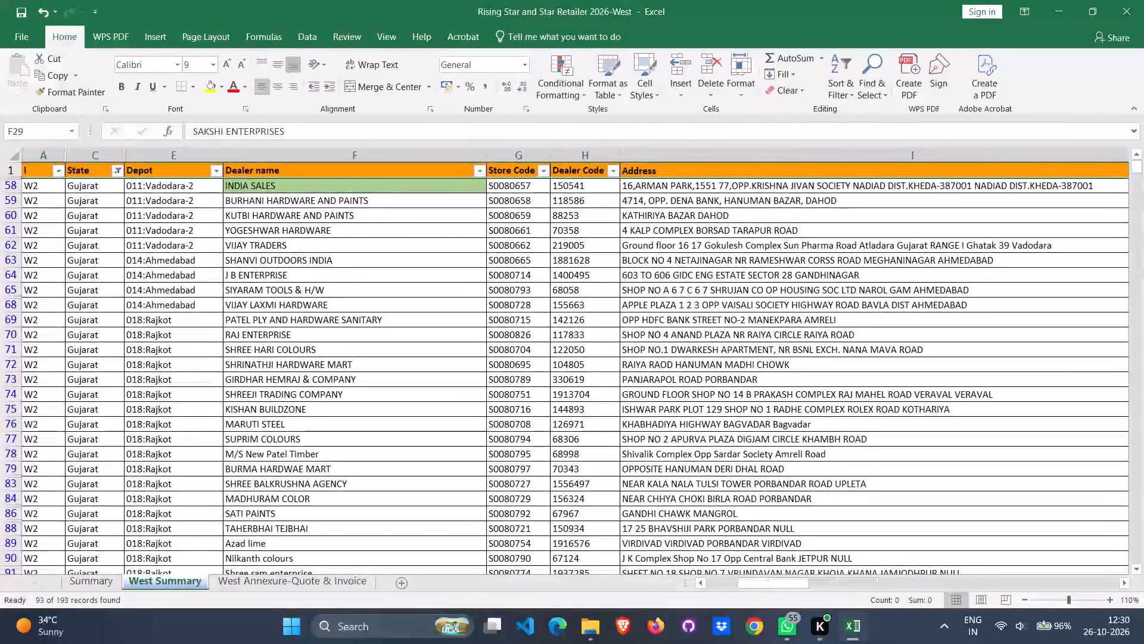
scroll(191, 343, right, 1)
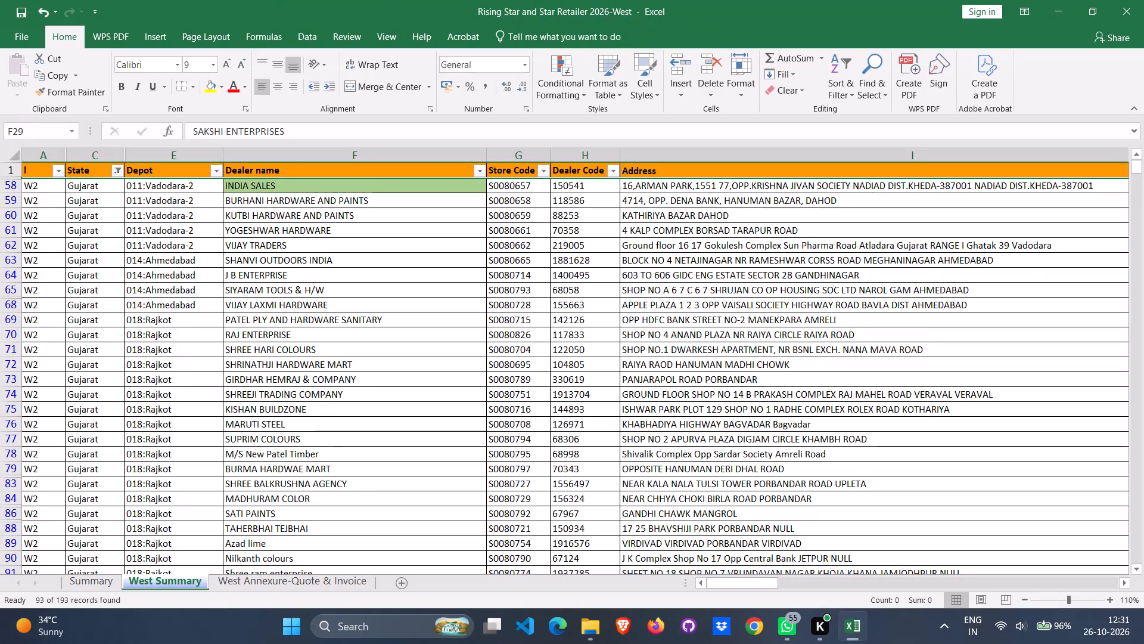
scroll(409, 385, up, 4)
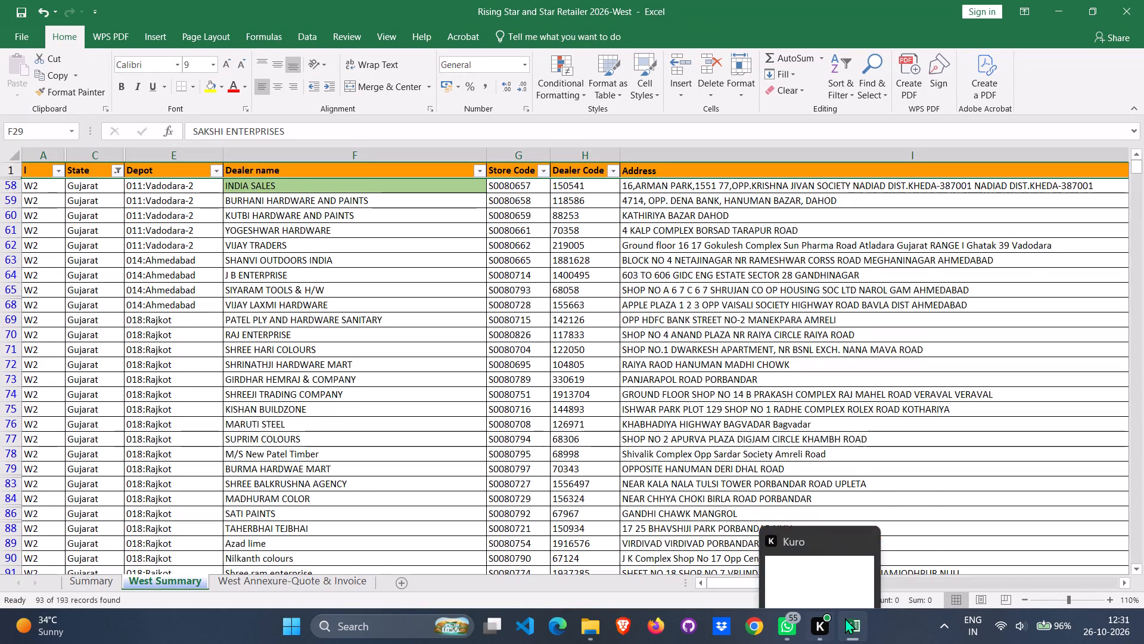
Open a new blank Excel workbook.
click(374, 624)
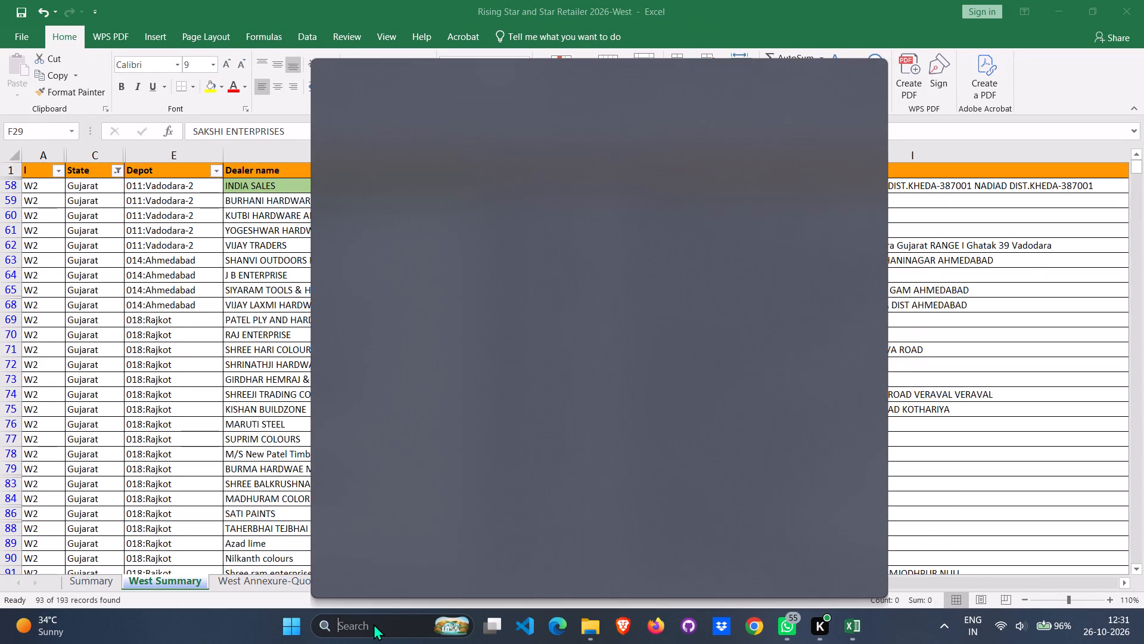
click(422, 218)
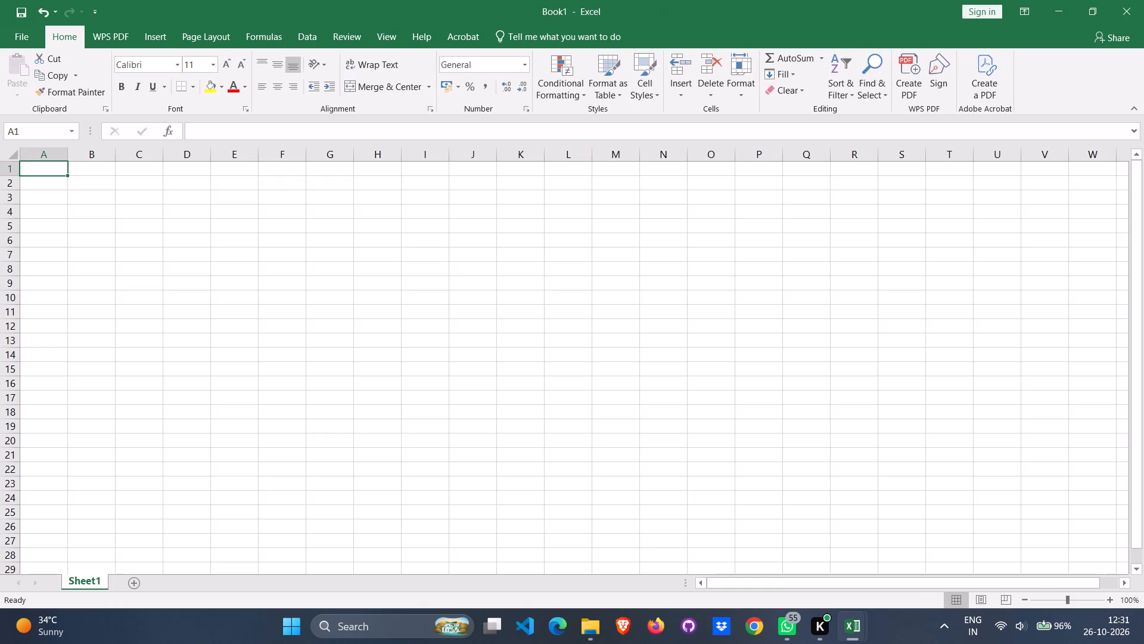
Copy the filtered Store Code column from the West Summary sheet into column A of the new workbook, Book1.
key(alt+Tab)
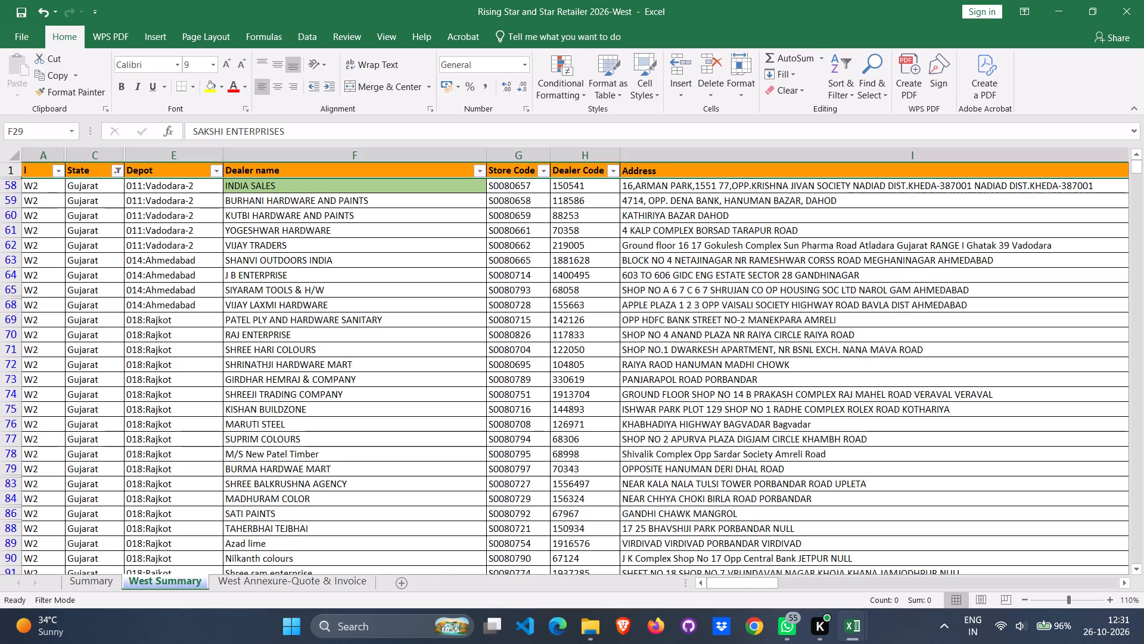
click(503, 157)
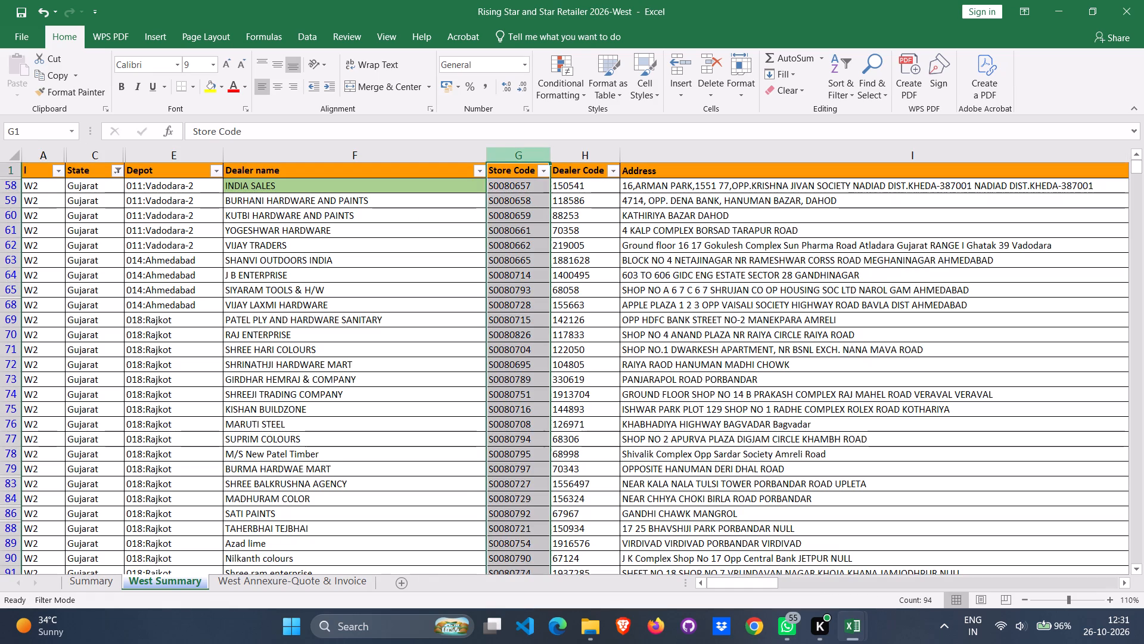
key(ctrl+c)
key(alt+Tab)
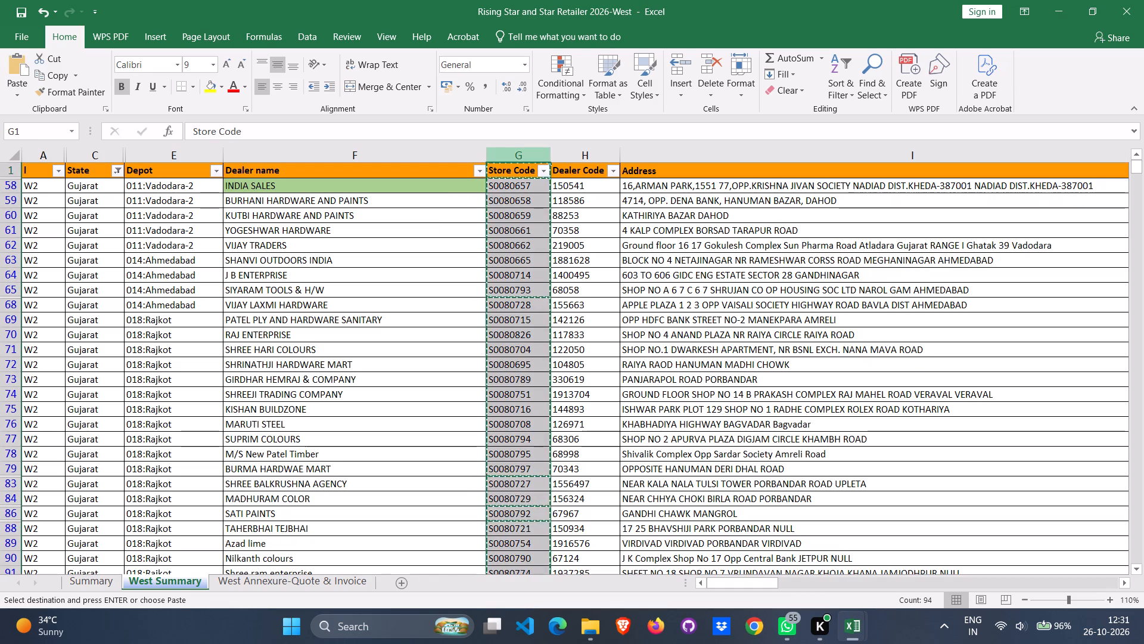
key(alt+Tab)
key(alt+Tab)
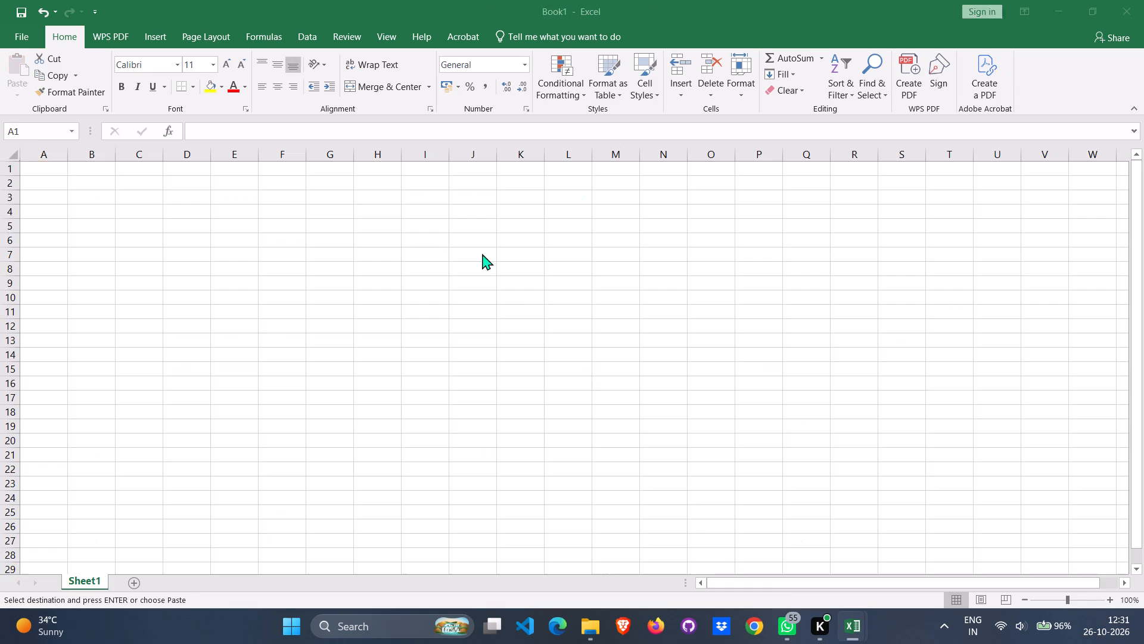
key(ctrl+v)
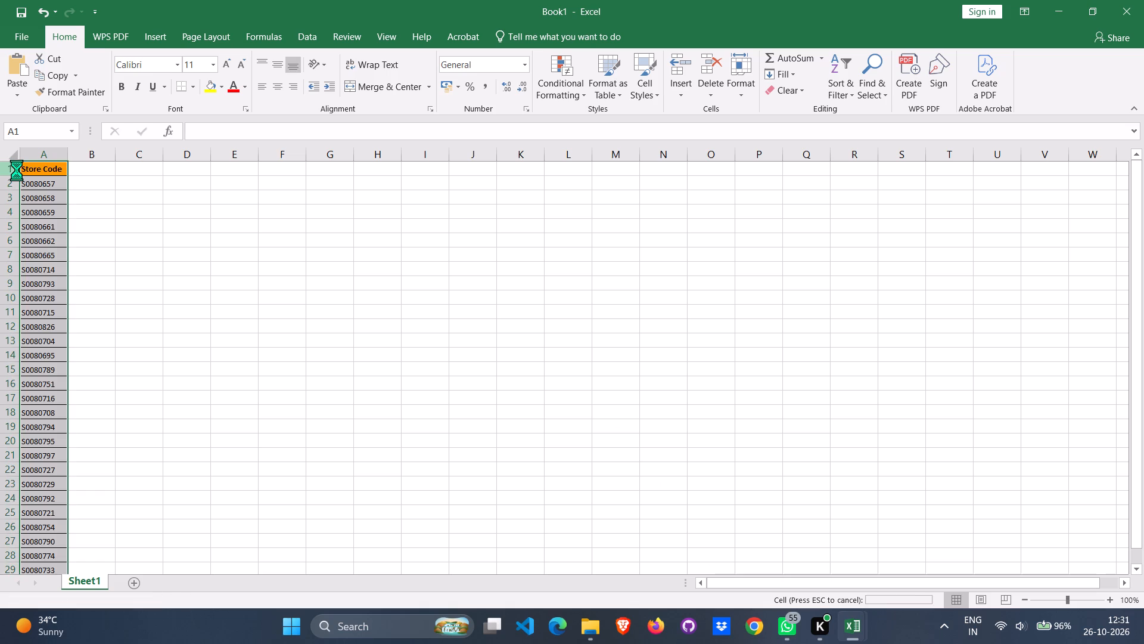
Copy the filtered W2 region column, column A of West Summary, into column B of Book1.
click(92, 172)
key(alt+Tab)
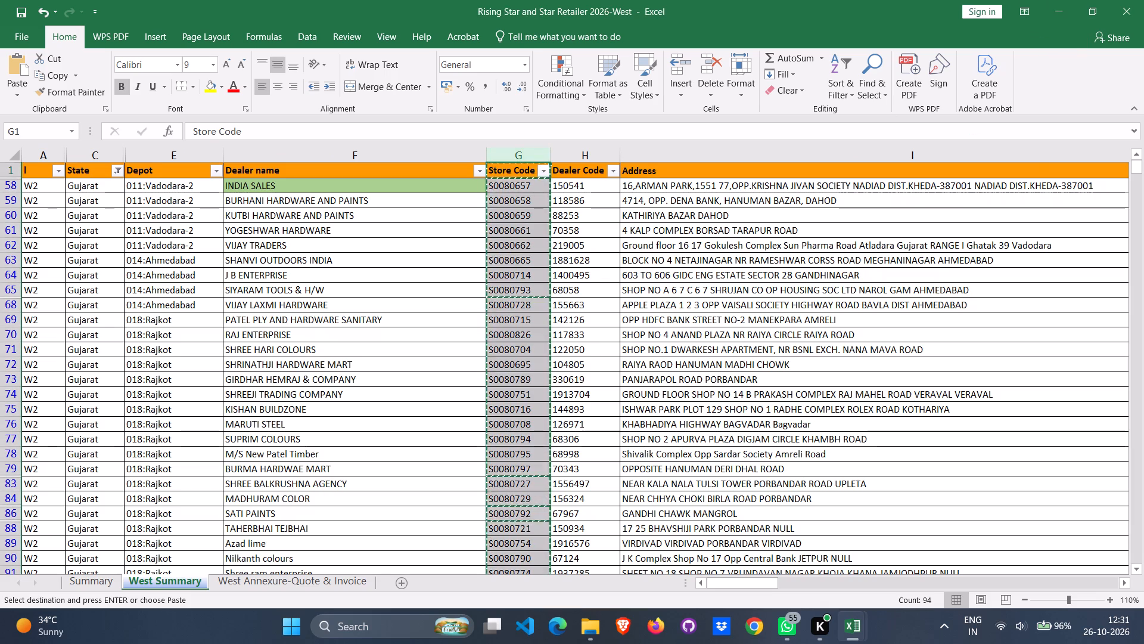
scroll(195, 397, right, 5)
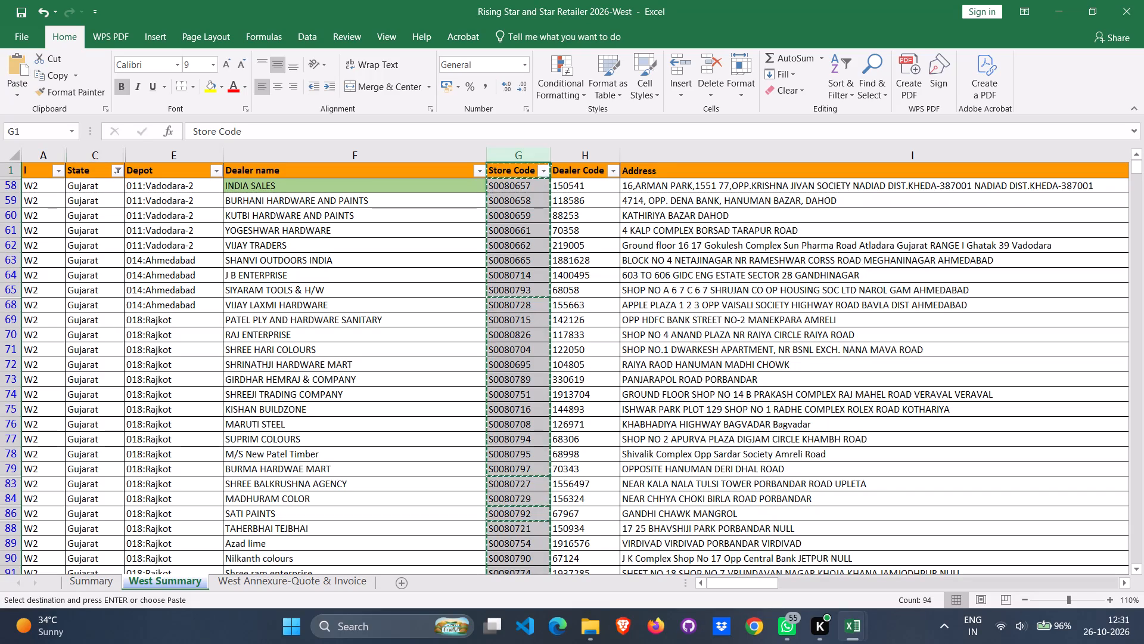
scroll(49, 342, down, 3)
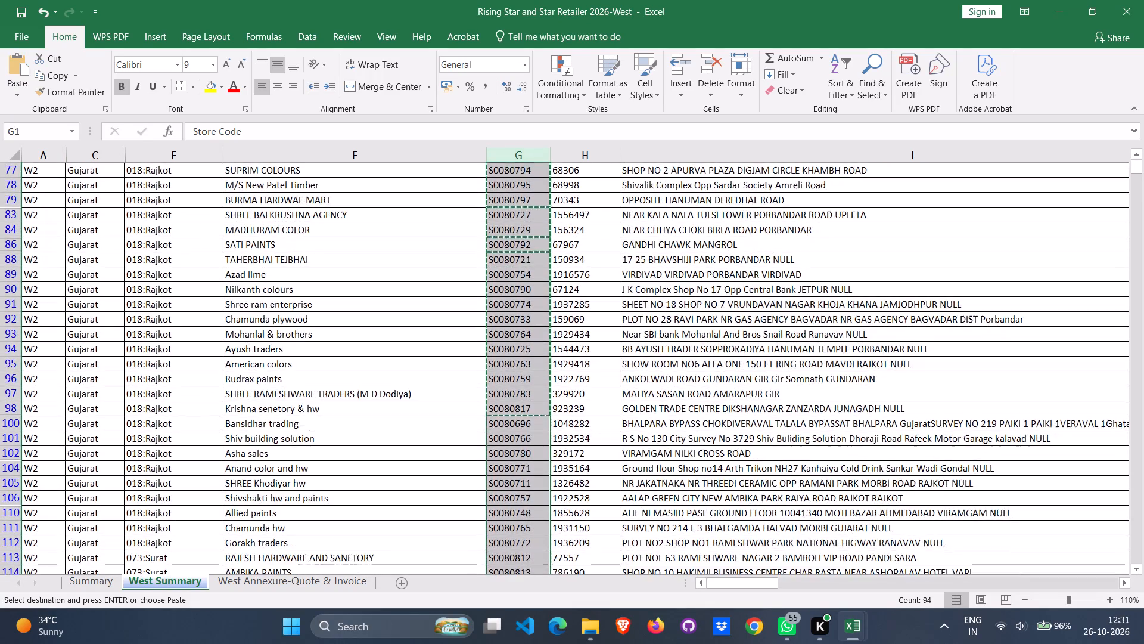
scroll(54, 342, down, 4)
scroll(54, 342, up, 9)
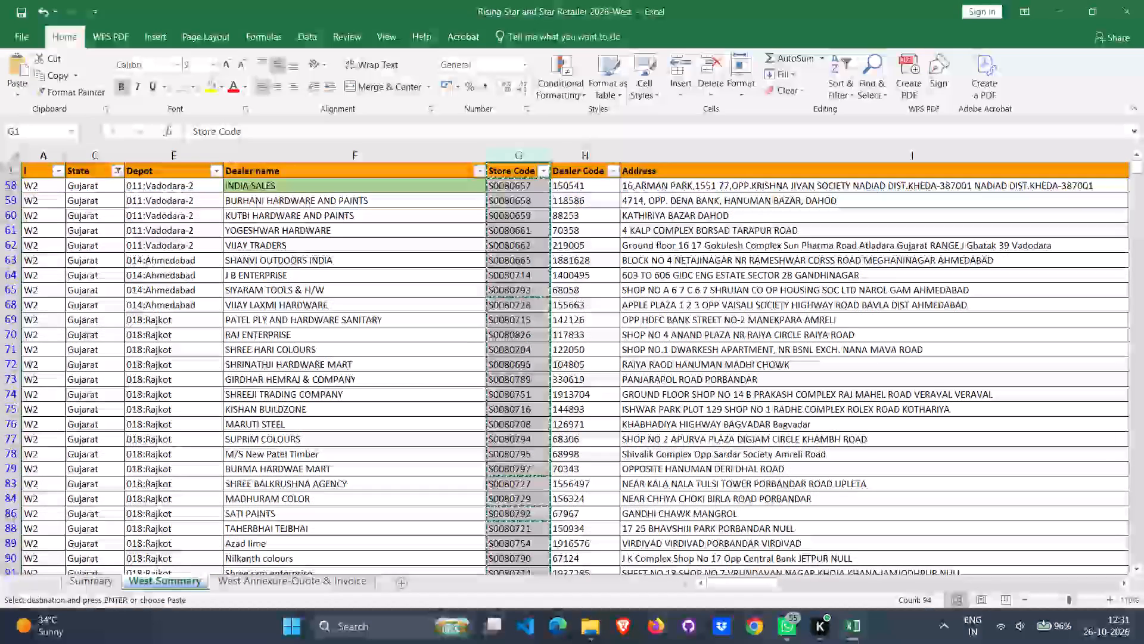
click(42, 157)
key(ctrl+c)
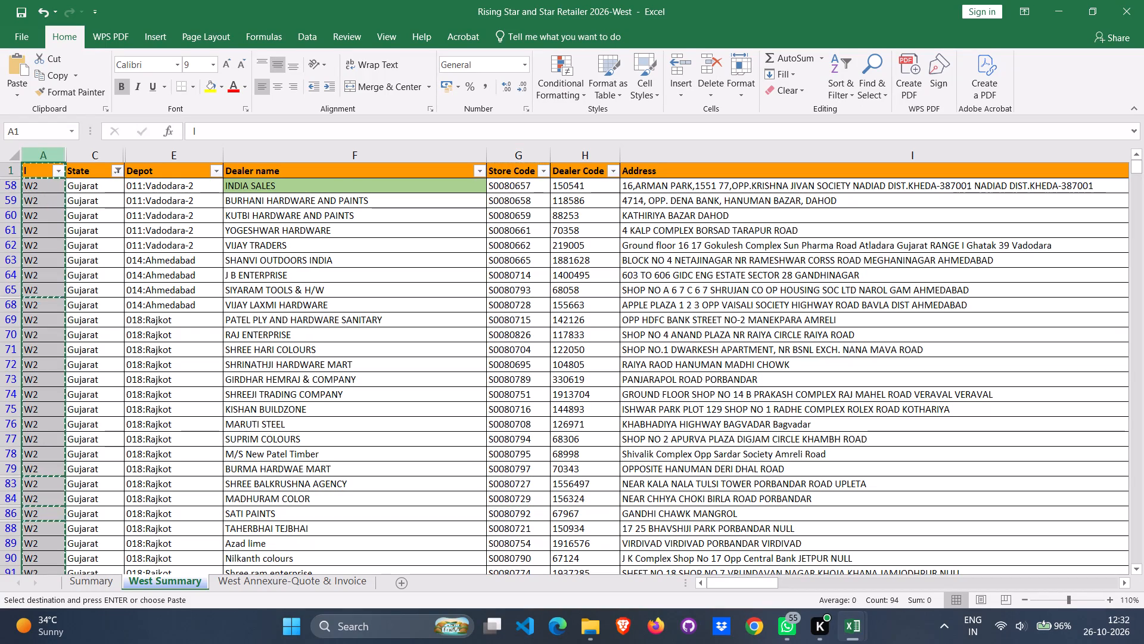
key(alt+Tab)
key(alt+Tab)
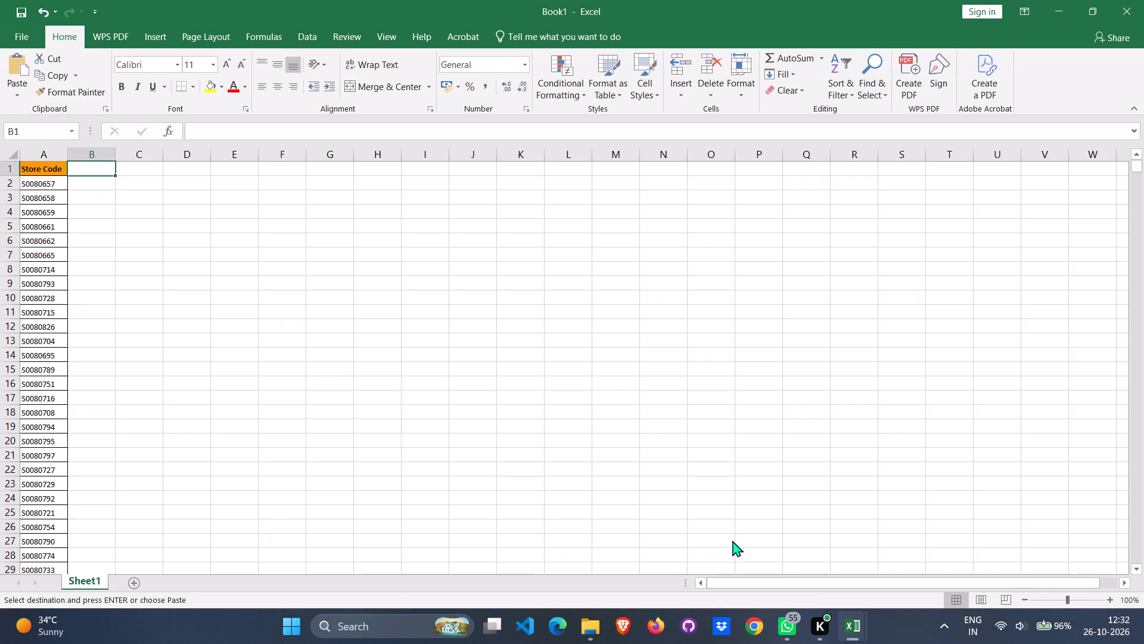
key(ctrl+v)
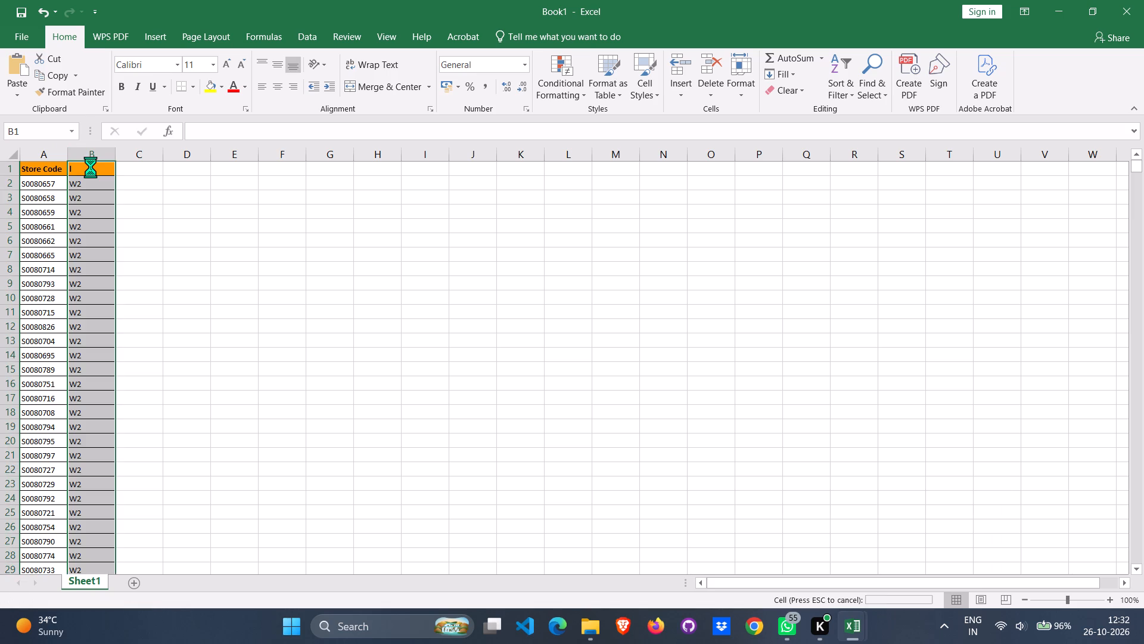
click(141, 169)
Open the P O REQUISITION FORMAT workbook from the Documents folder and compare its Summary column order with Book1.
key(alt+Tab)
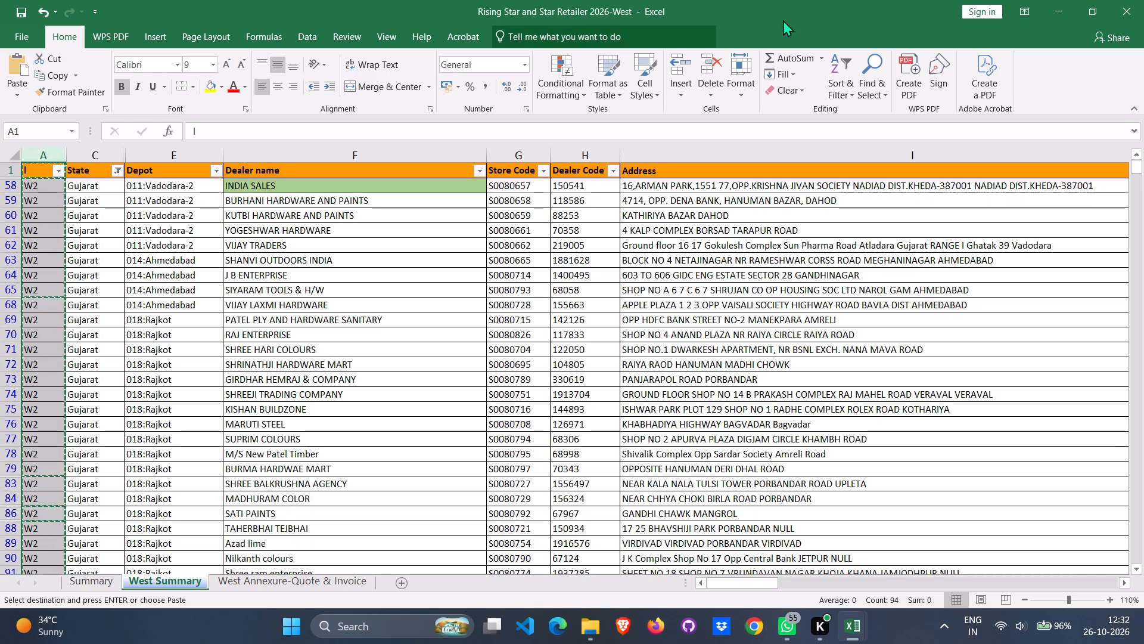
click(1054, 0)
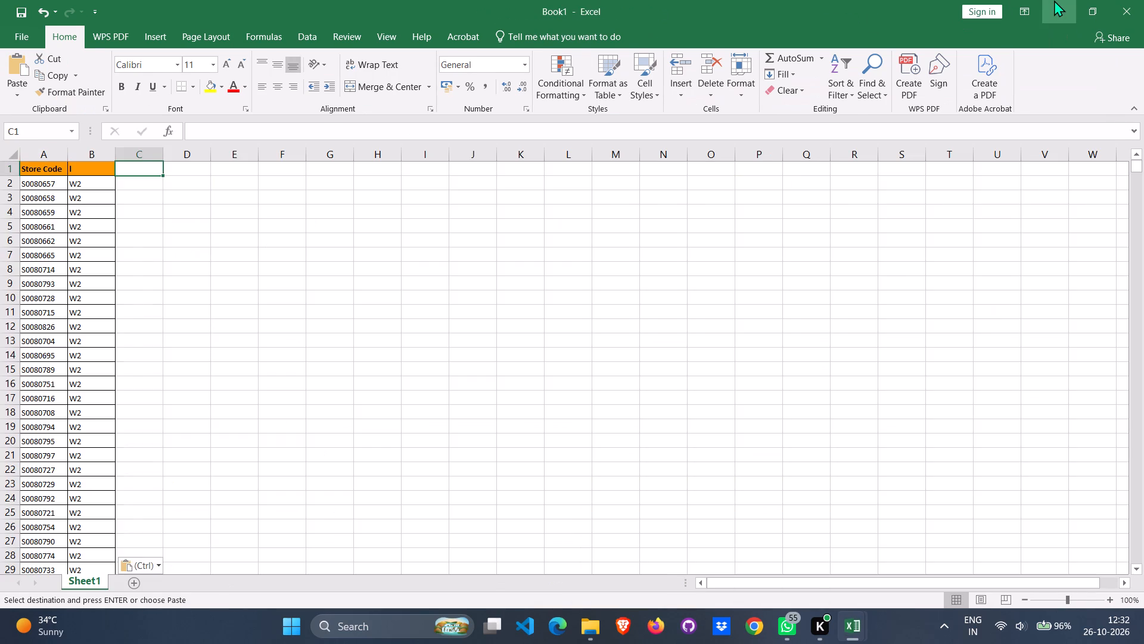
click(1054, 0)
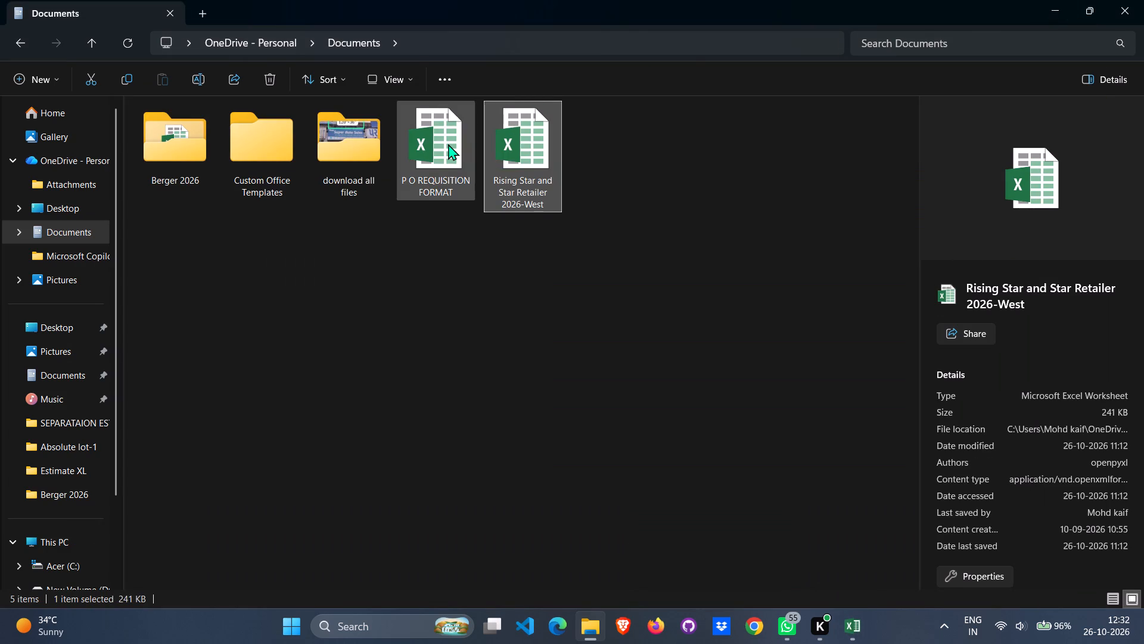
double_click(448, 144)
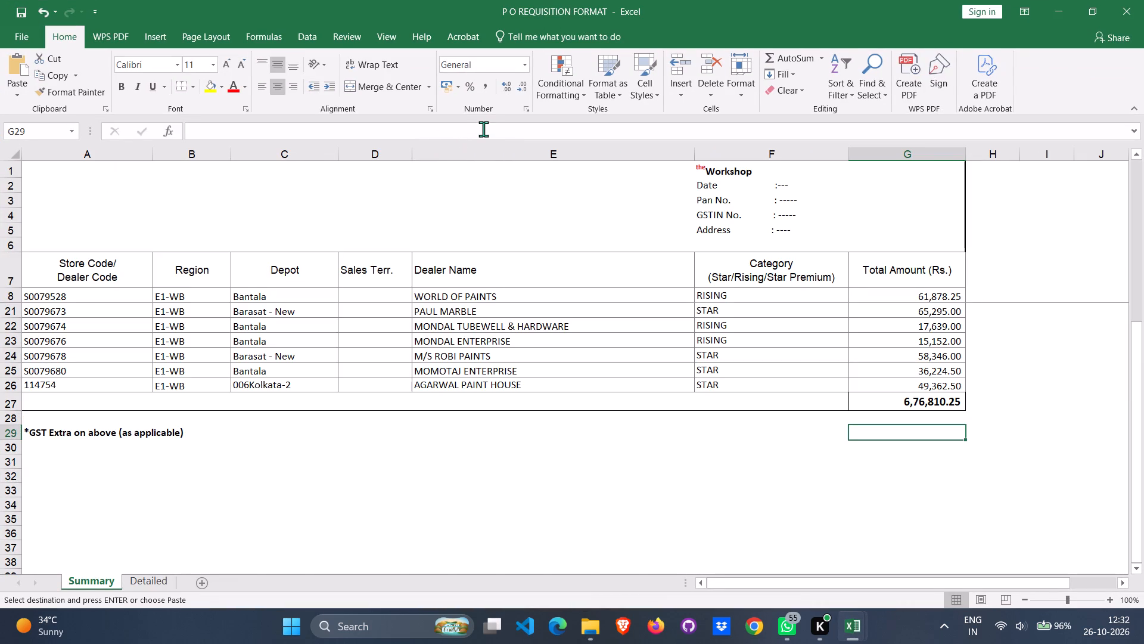
key(alt+Tab)
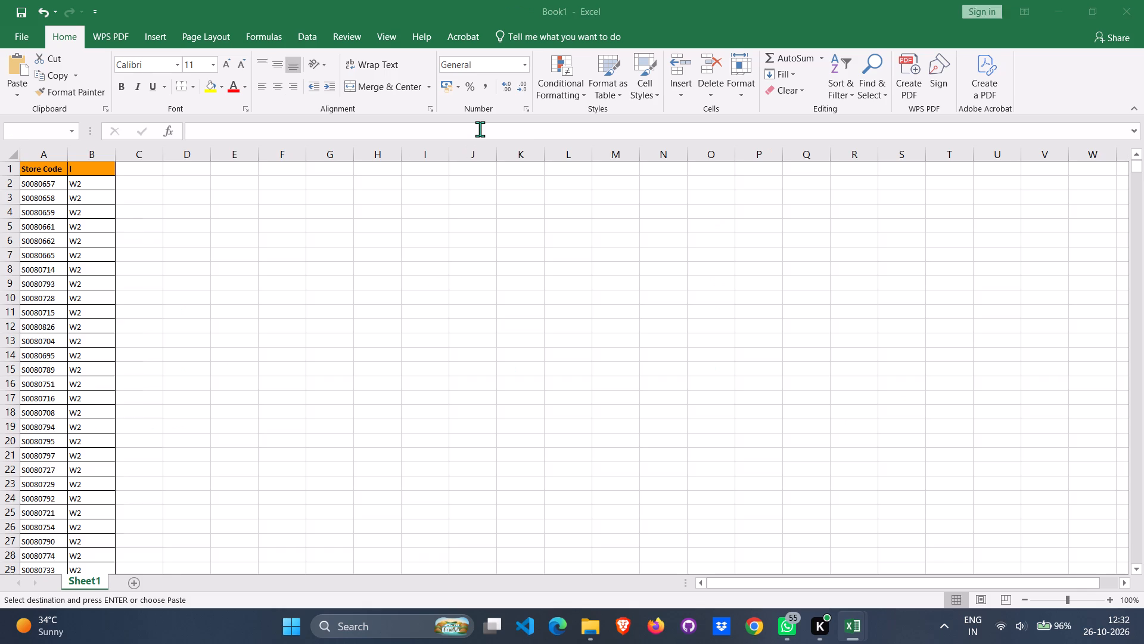
key(alt+Tab)
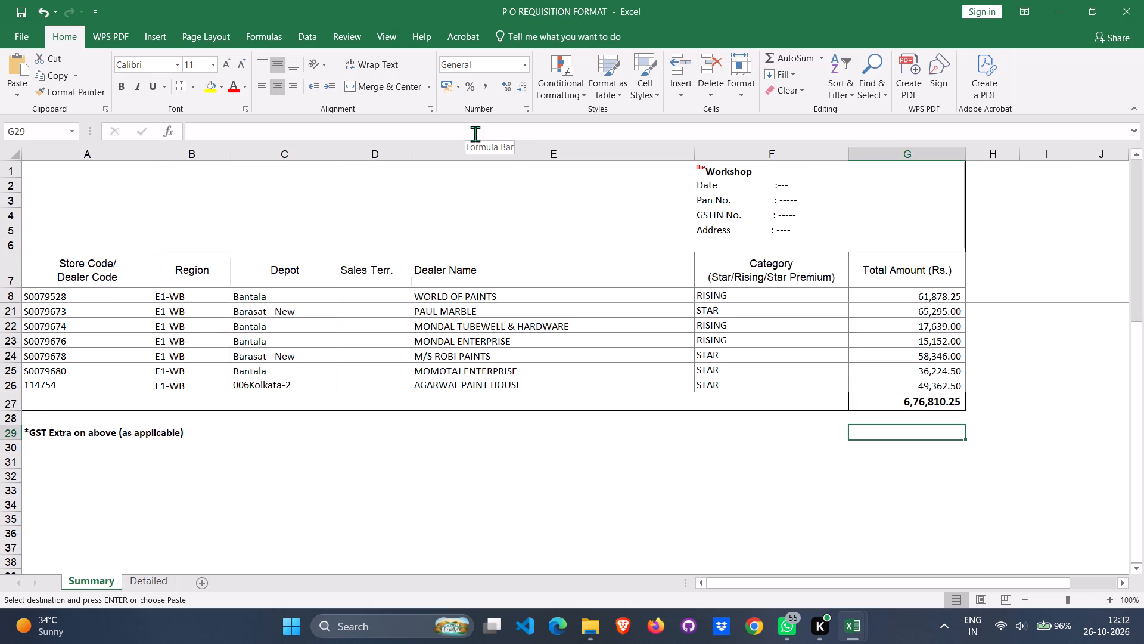
key(alt+Tab)
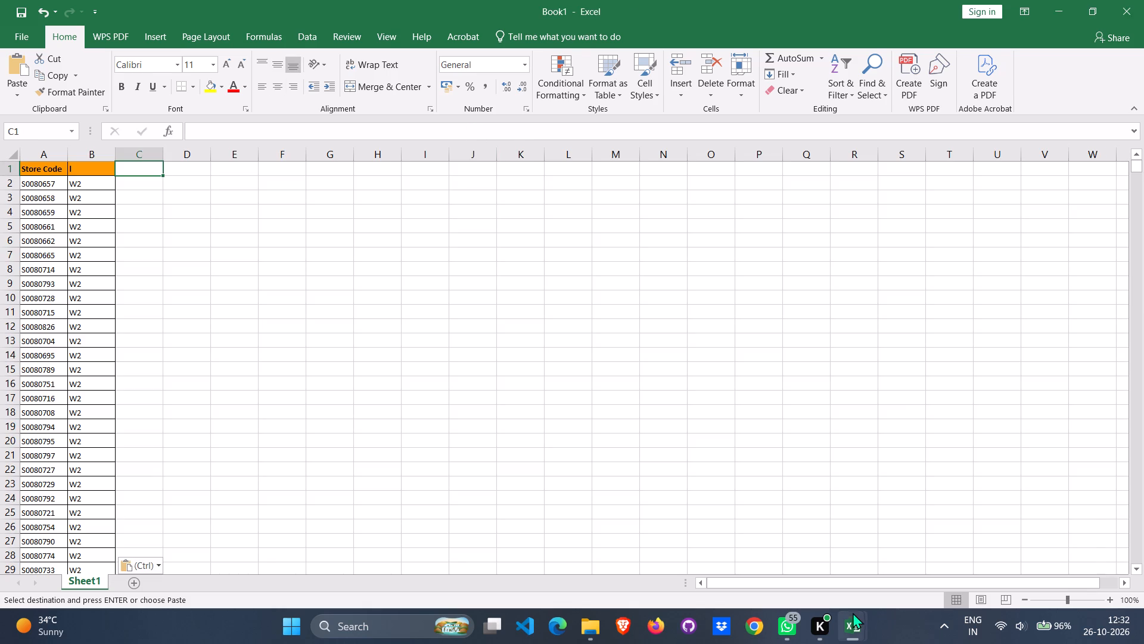
Copy the filtered Depot column from West Summary into column C of Book1.
click(700, 552)
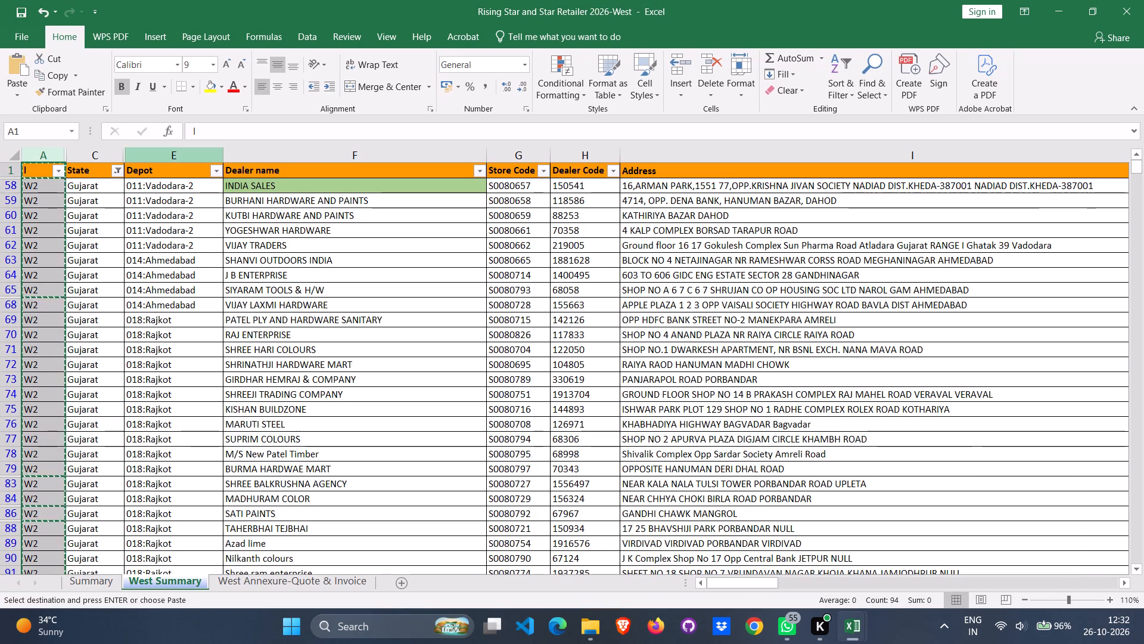
click(167, 158)
key(ctrl+c)
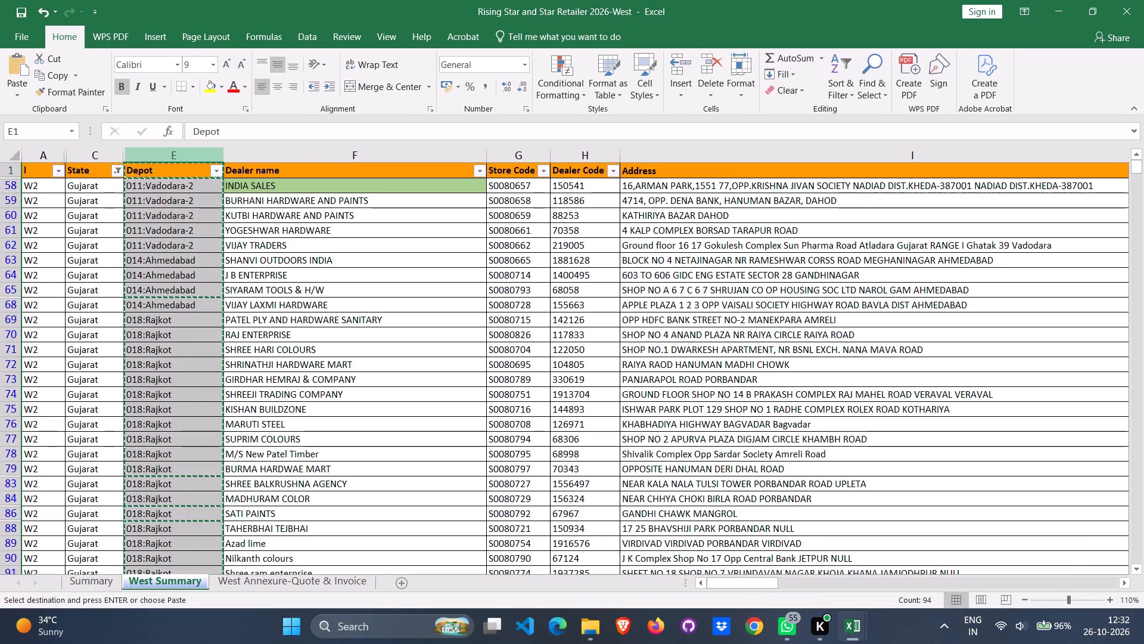
click(844, 537)
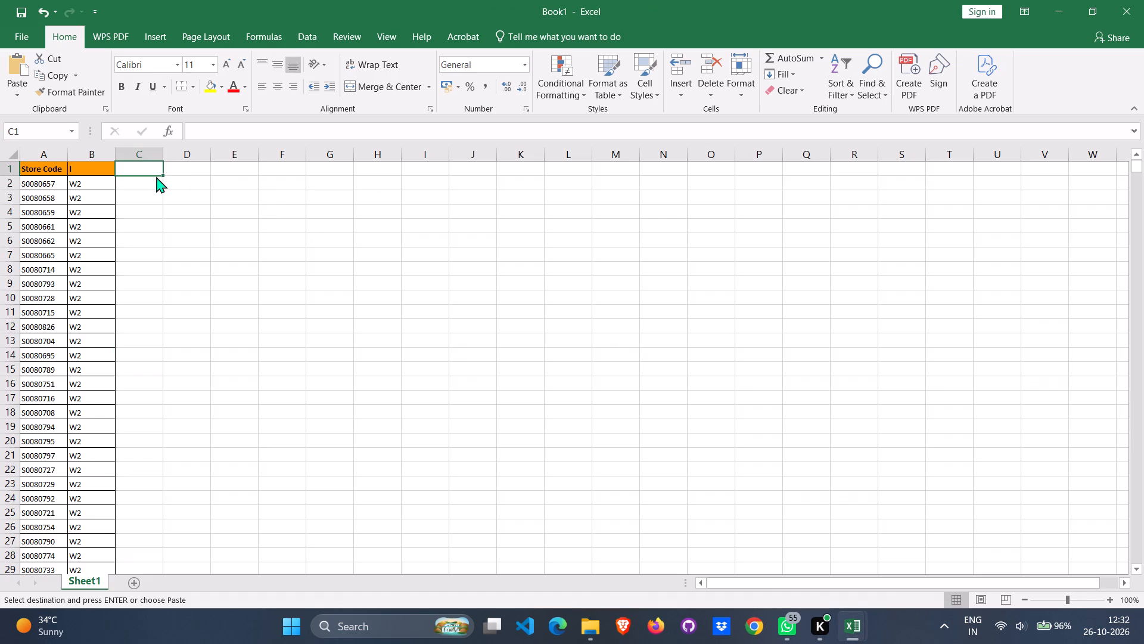
key(ctrl+v)
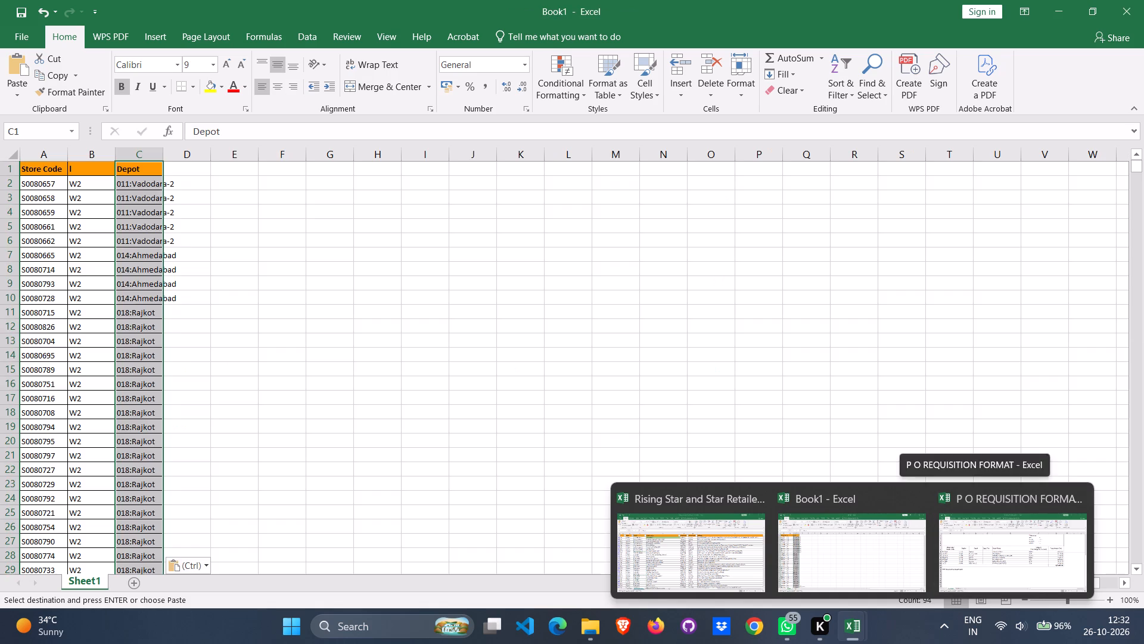
Copy the filtered TSI Name column from West Summary into column D of Book1.
key(alt+Tab)
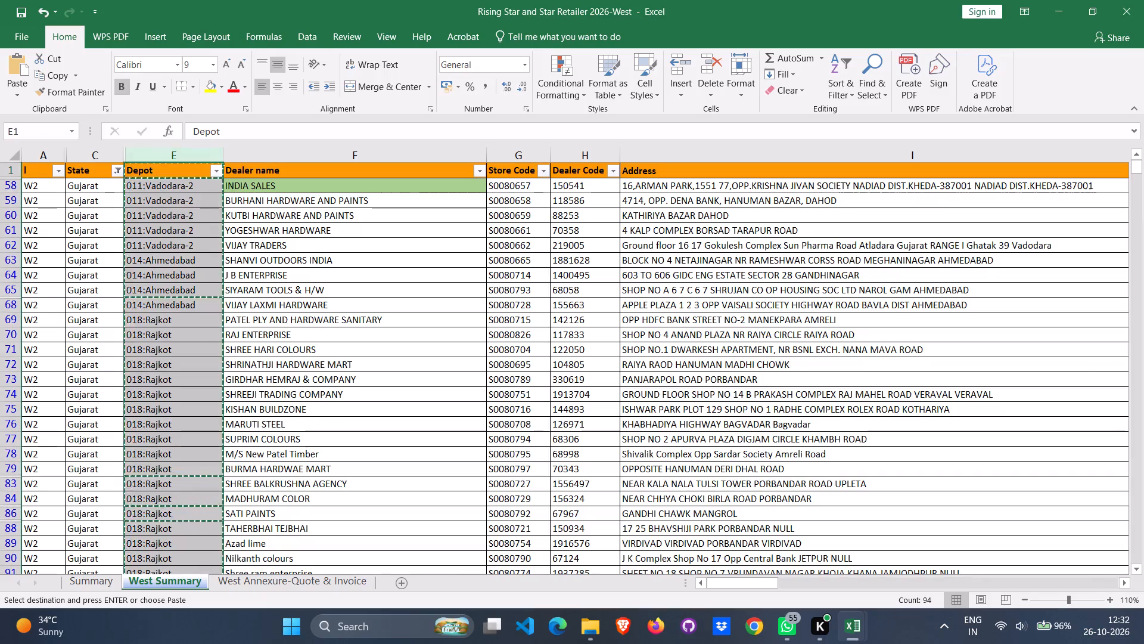
scroll(753, 346, left, 8)
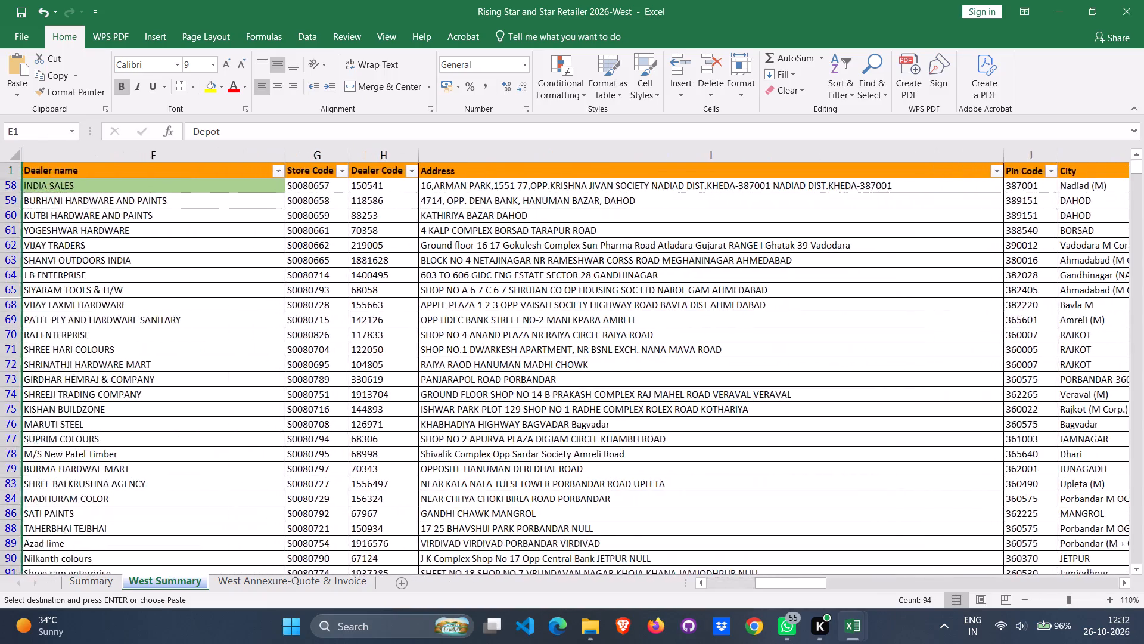
scroll(753, 346, left, 6)
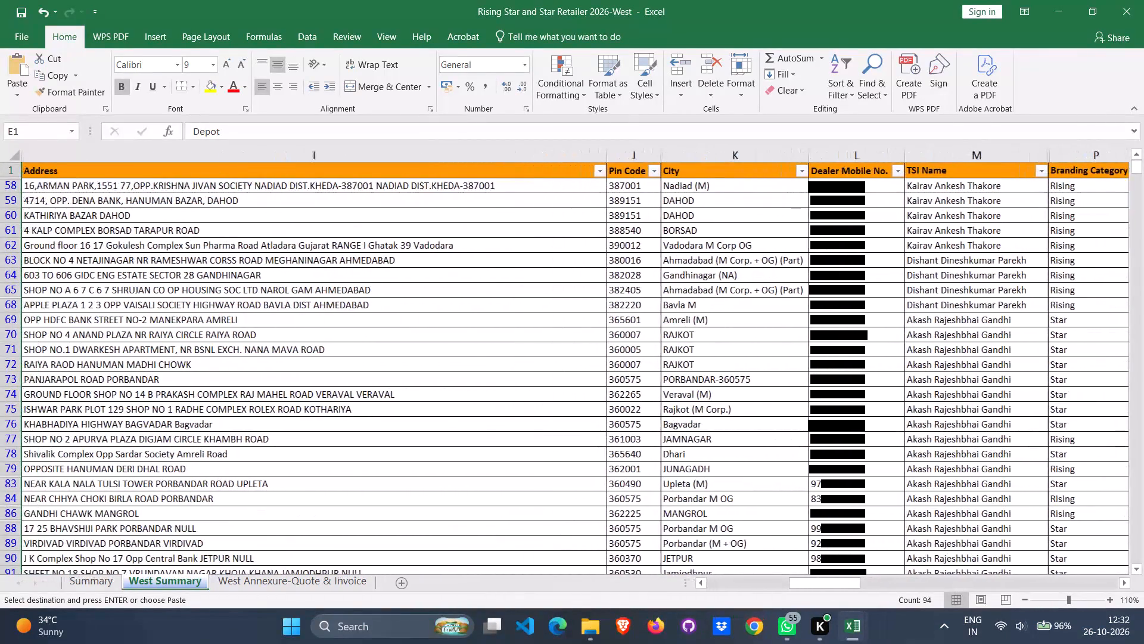
click(944, 157)
key(ctrl+c)
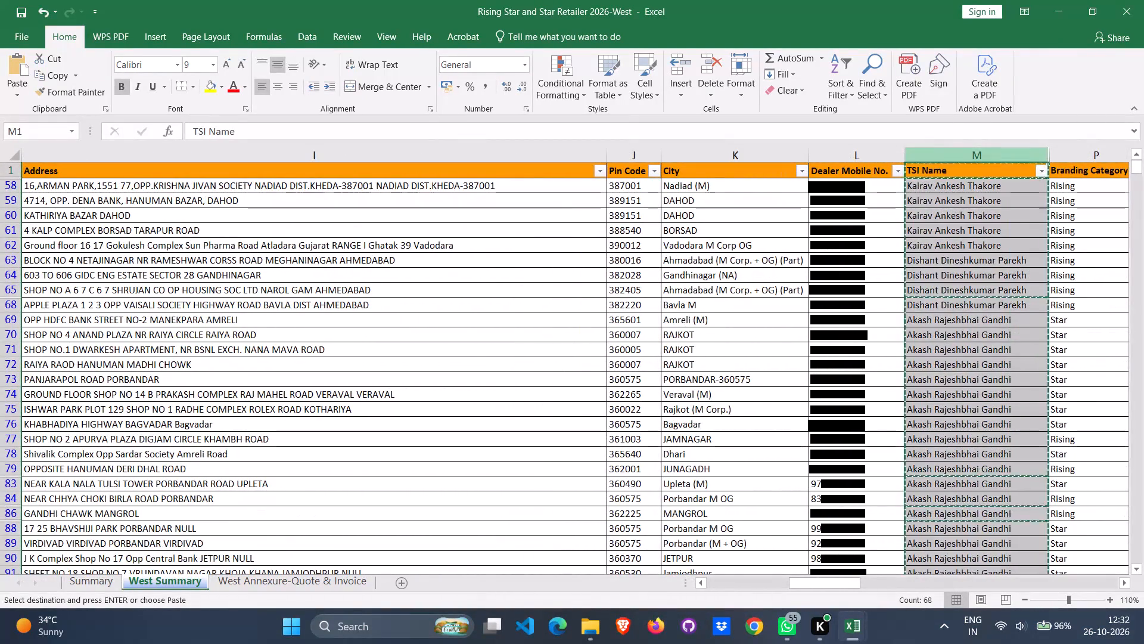
key(alt+Tab)
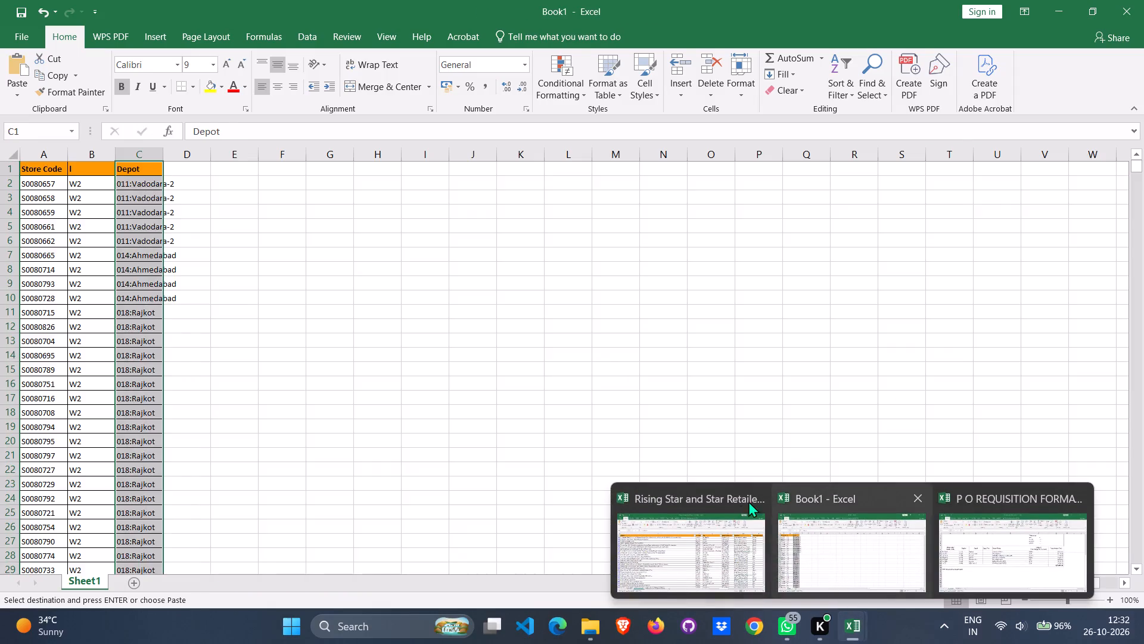
click(182, 169)
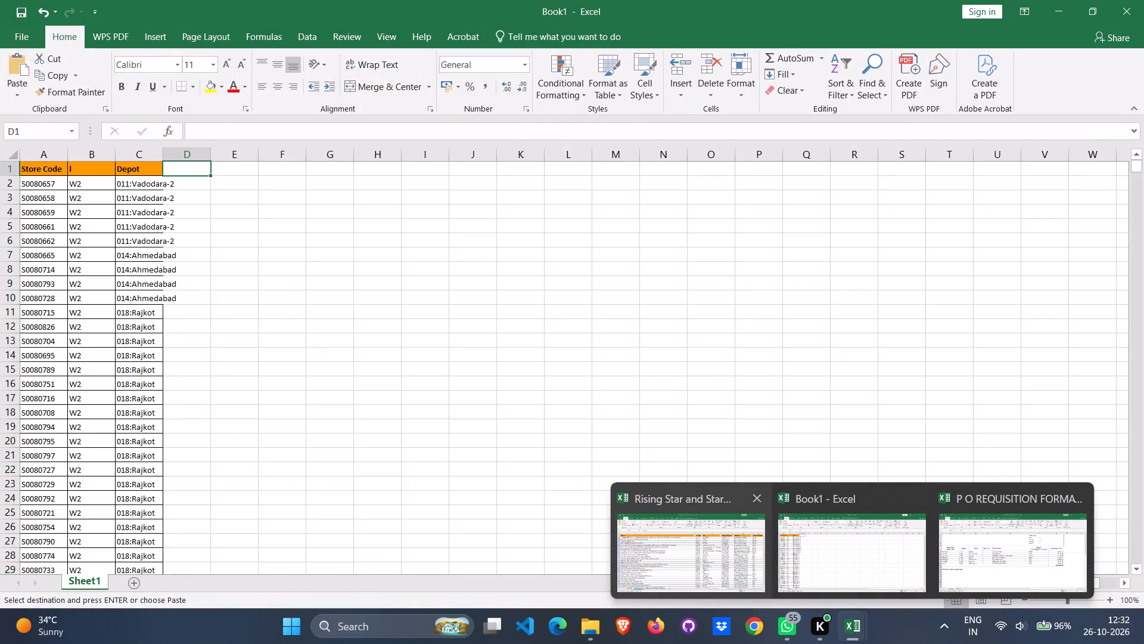
key(ctrl+v)
Copy the filtered Dealer name column from West Summary into column E of Book1.
click(241, 169)
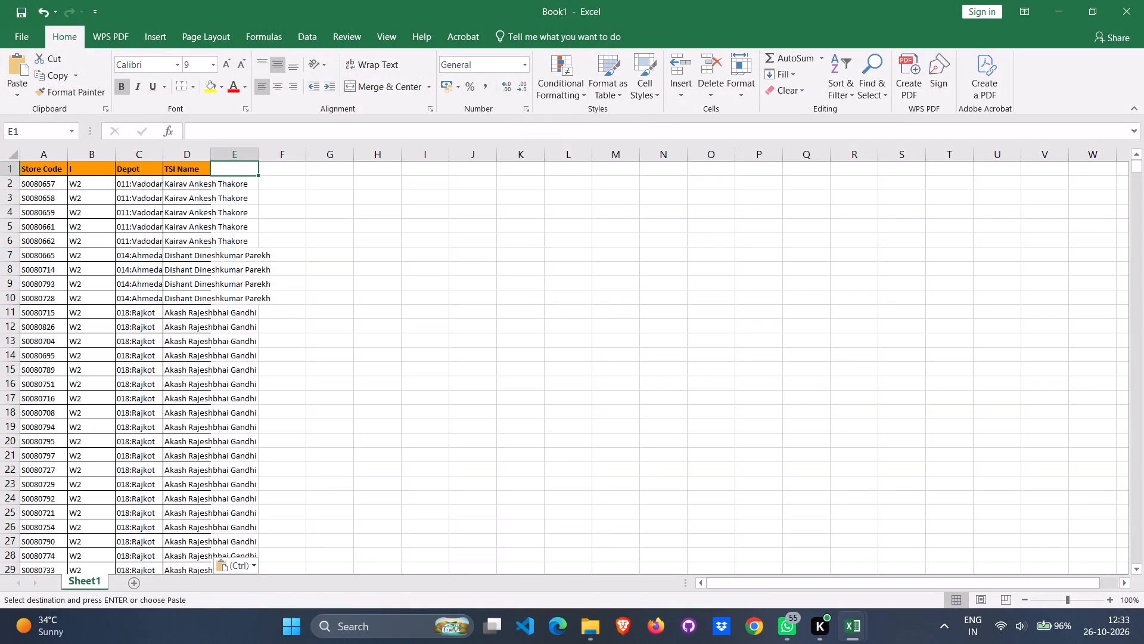
key(alt+Tab)
scroll(382, 231, right, 11)
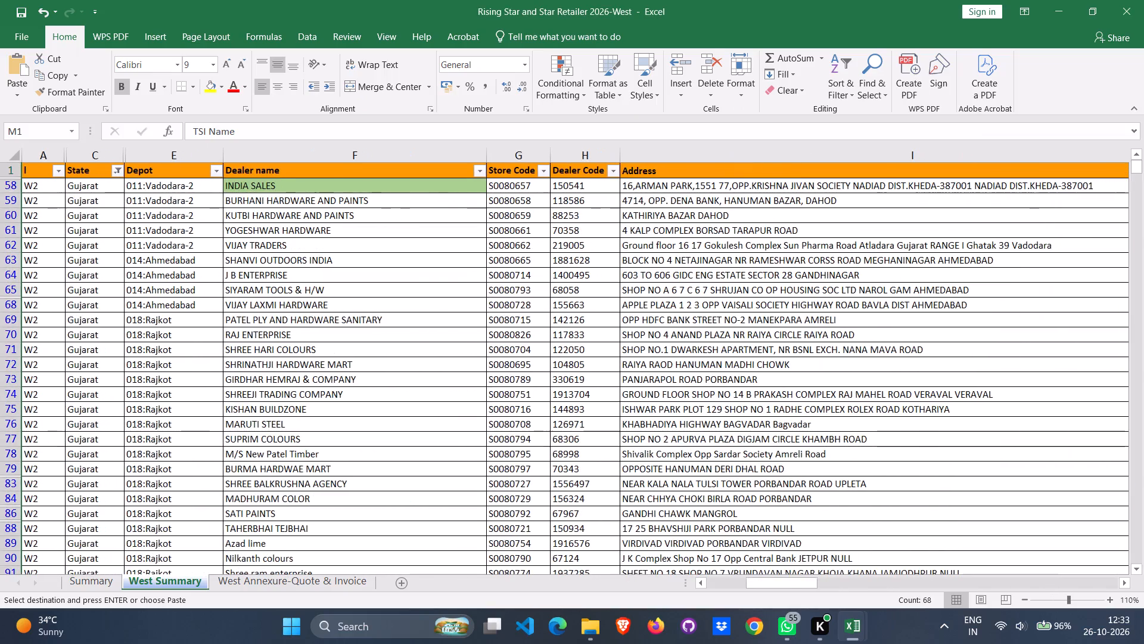
click(380, 156)
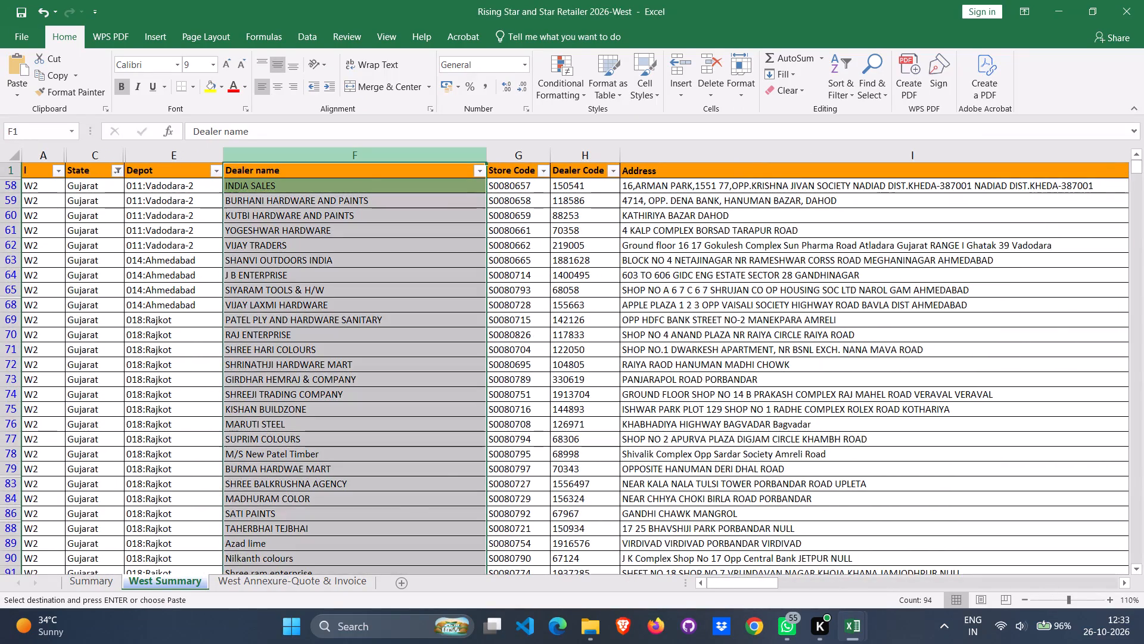
key(ctrl+c)
key(alt+Tab)
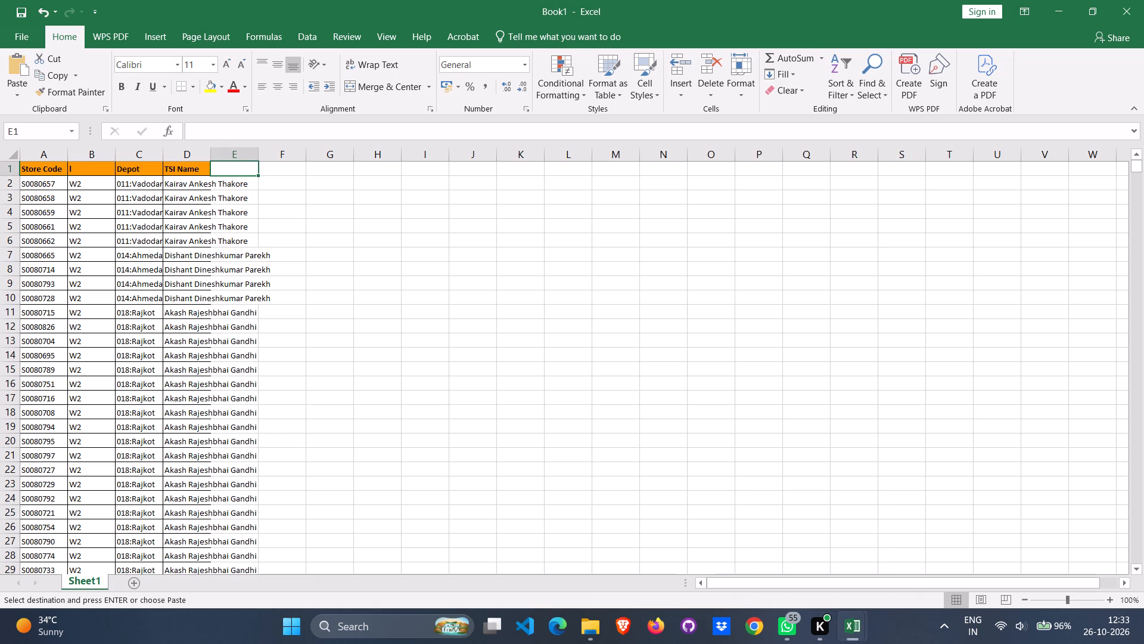
key(ctrl+v)
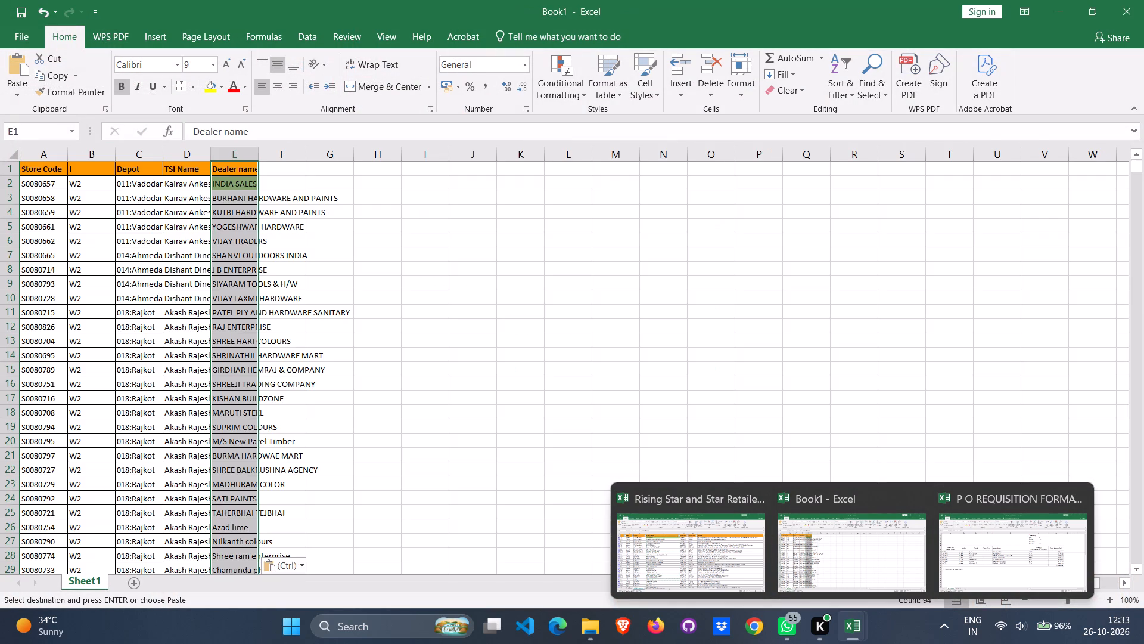
Copy the filtered Branding Category column from West Summary into column F of Book1.
key(alt+Tab)
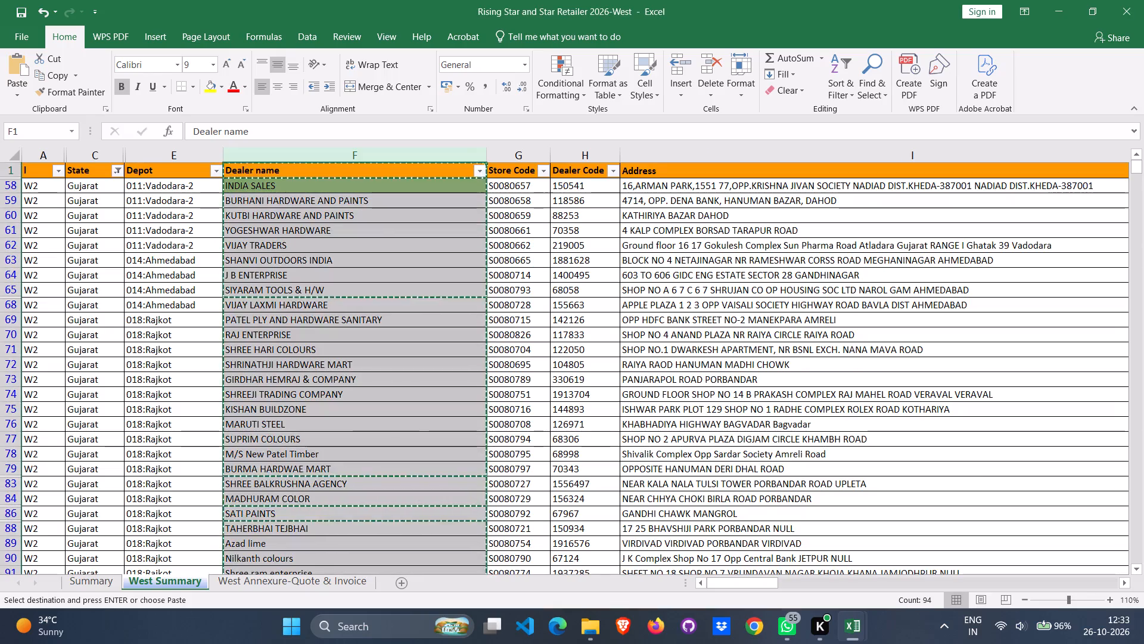
scroll(540, 269, left, 11)
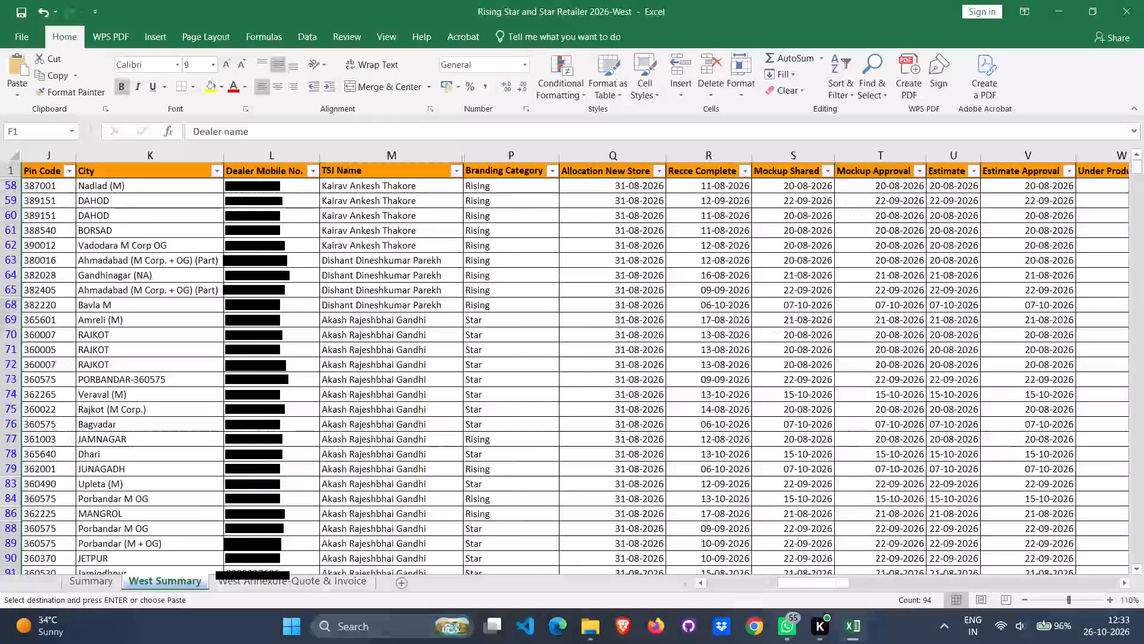
click(524, 158)
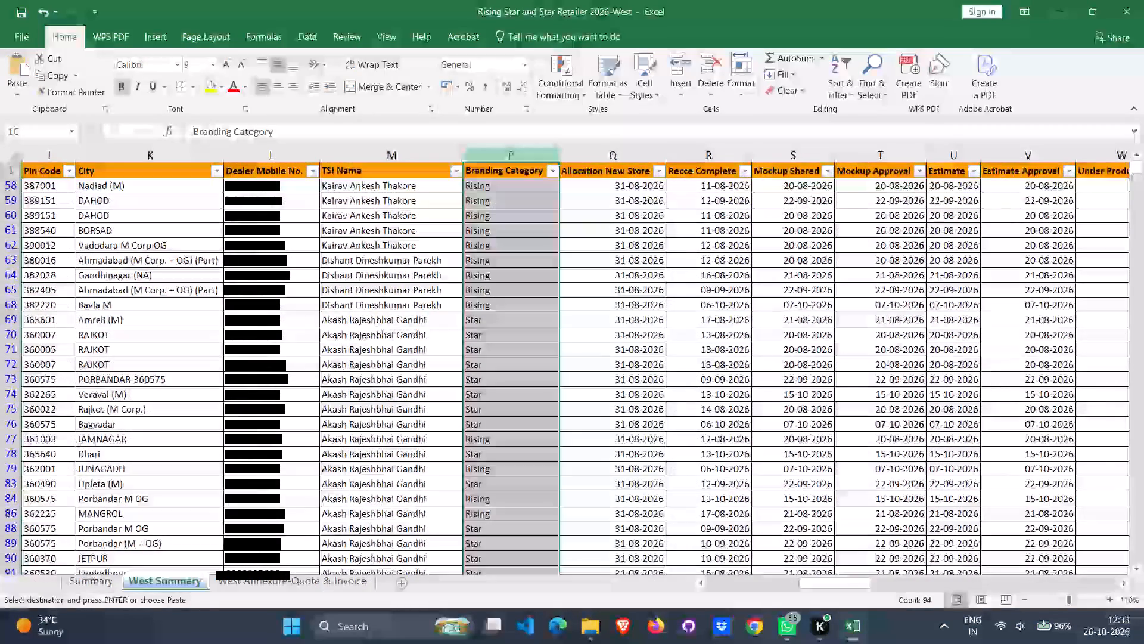
key(ctrl+c)
key(alt+Tab)
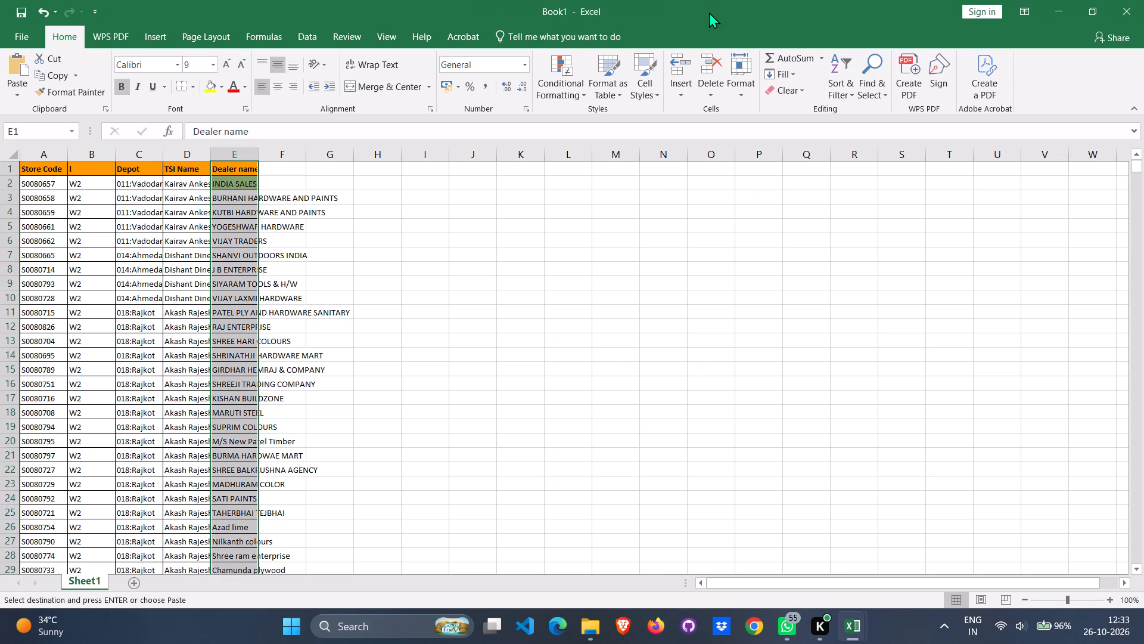
click(291, 169)
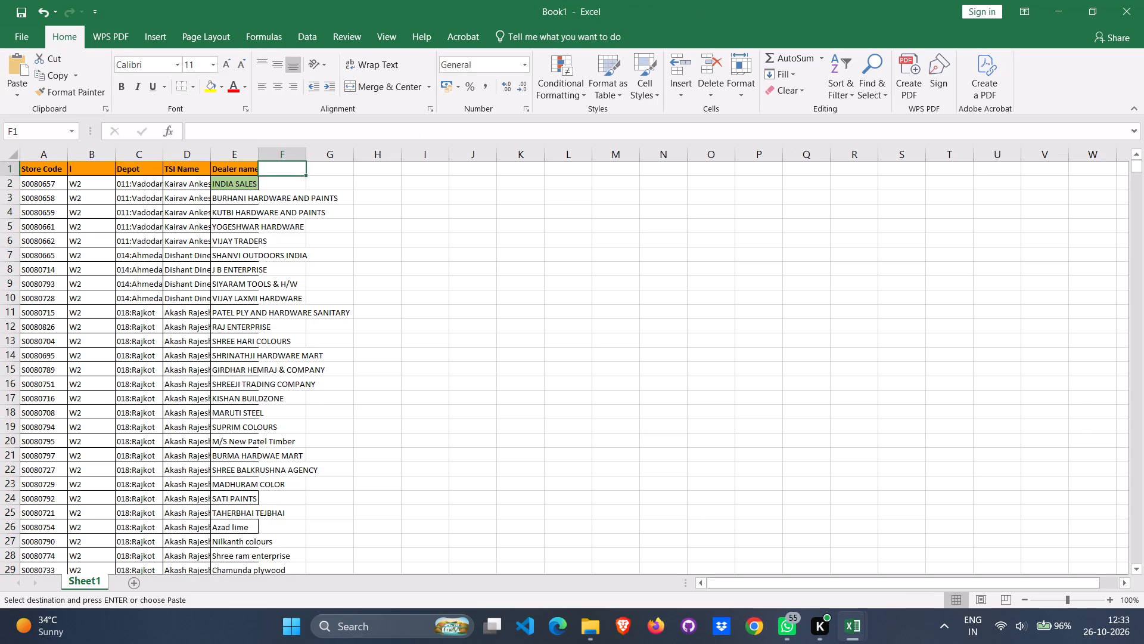
key(ctrl+v)
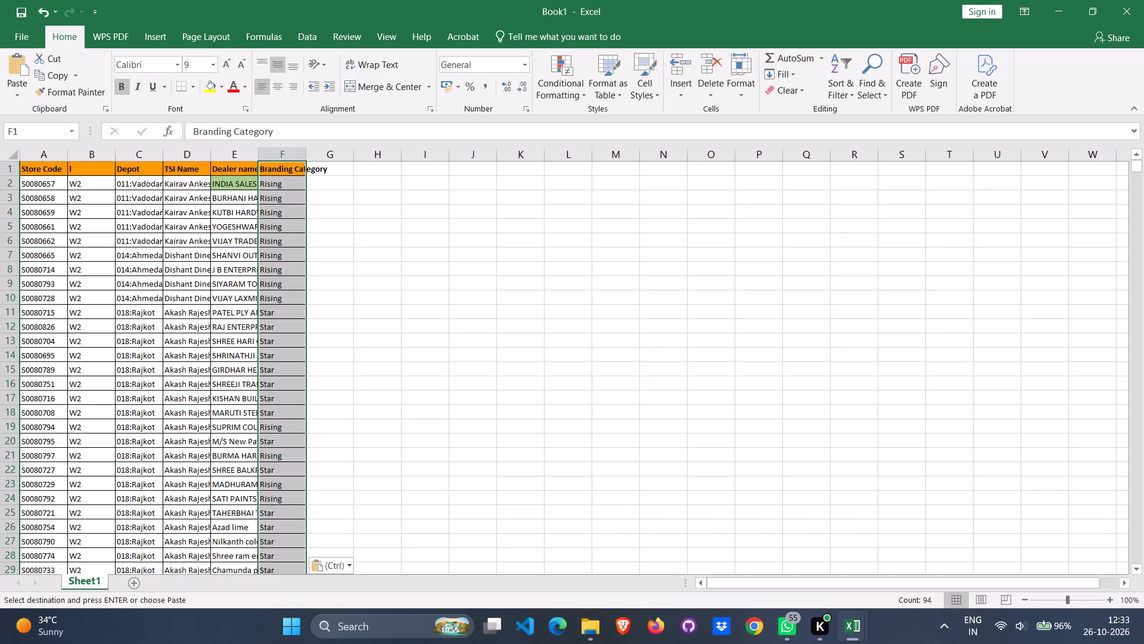
Copy the filtered Net Quote column from West Summary into column G of Book1.
key(alt+Tab)
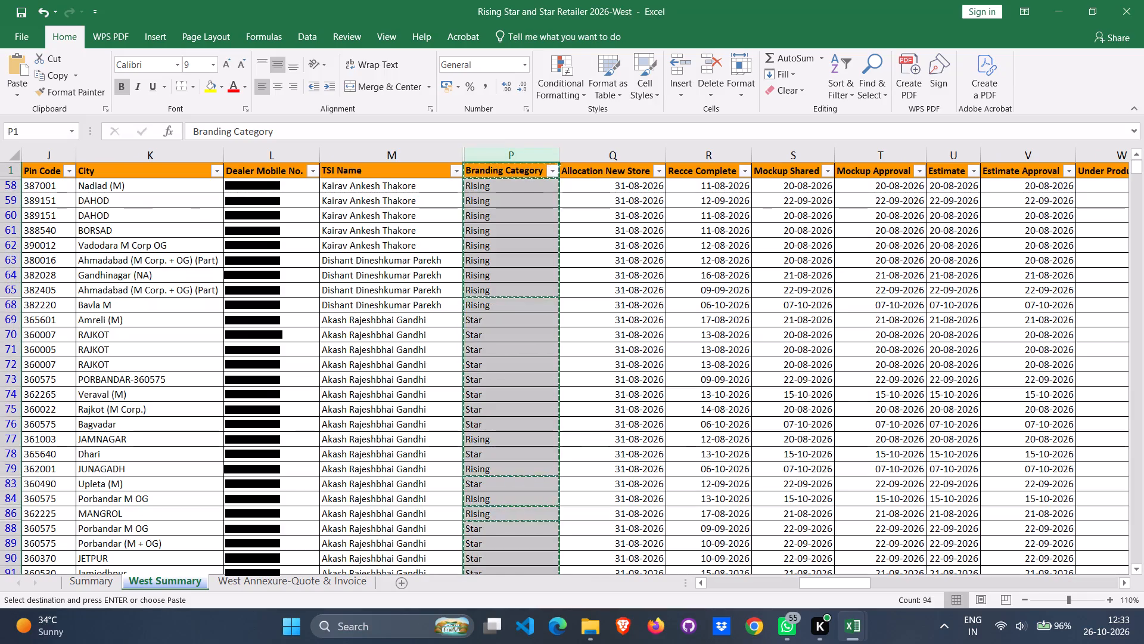
scroll(838, 239, left, 3)
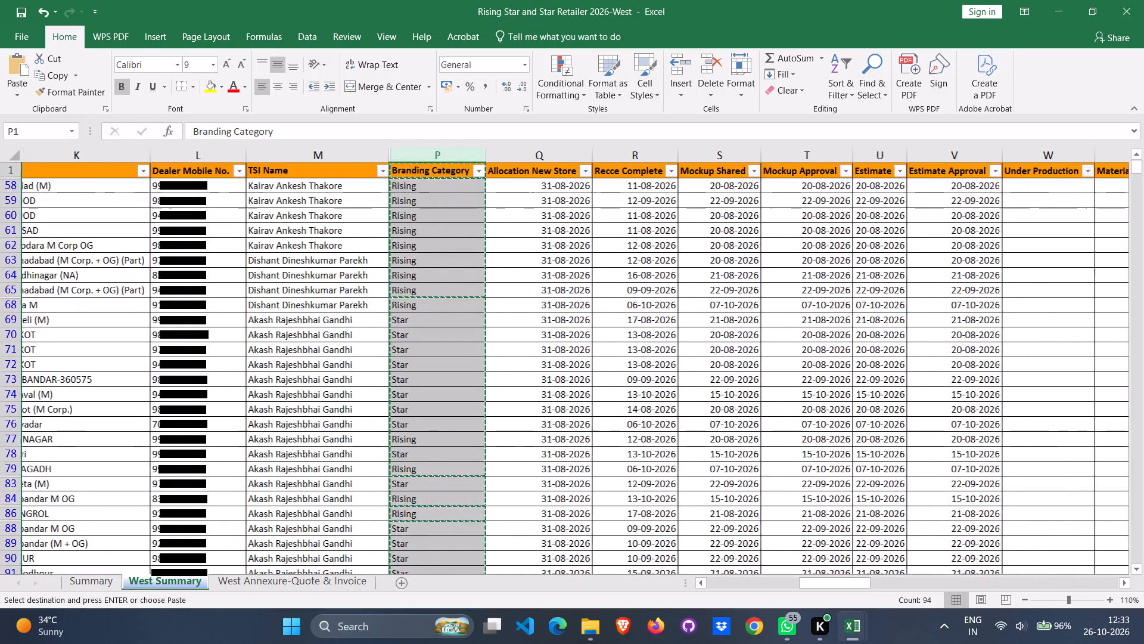
scroll(838, 239, left, 9)
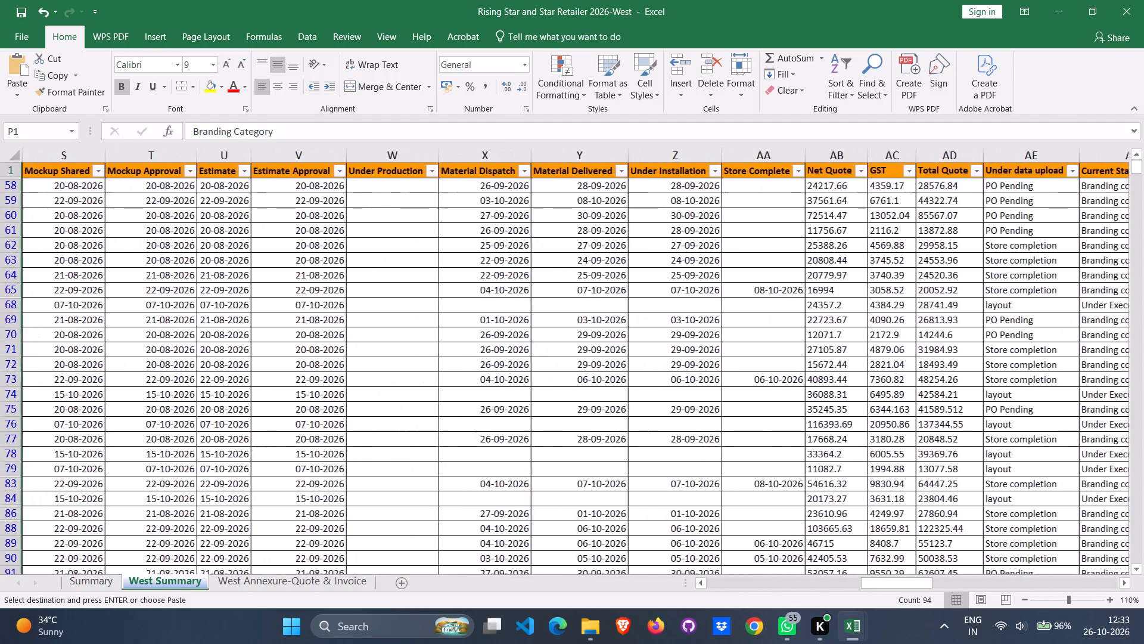
scroll(838, 239, left, 2)
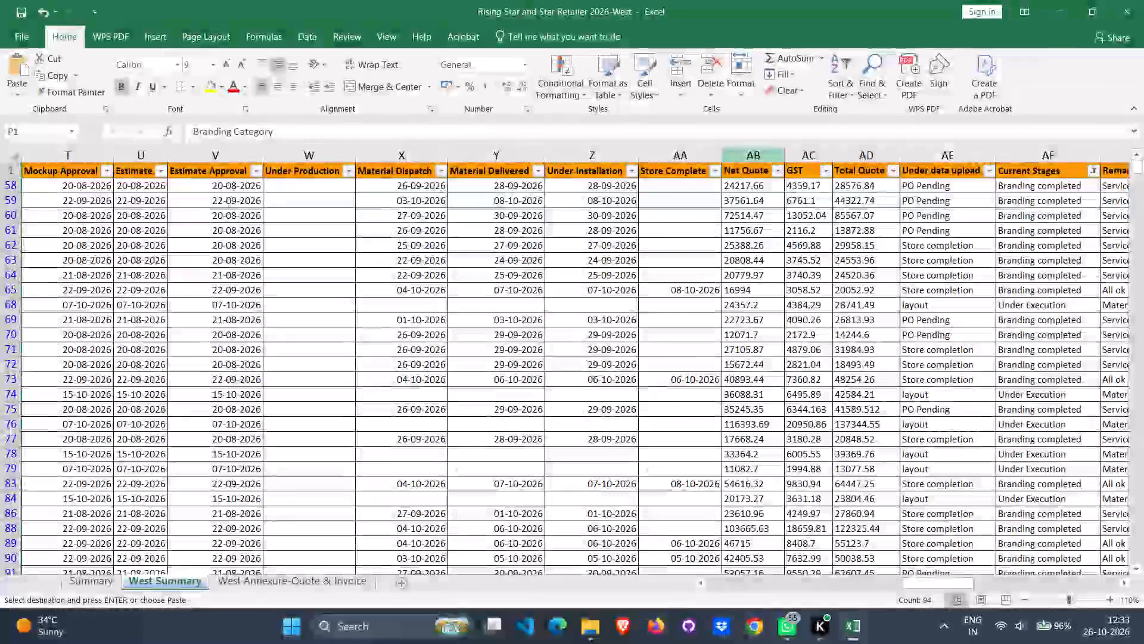
click(765, 156)
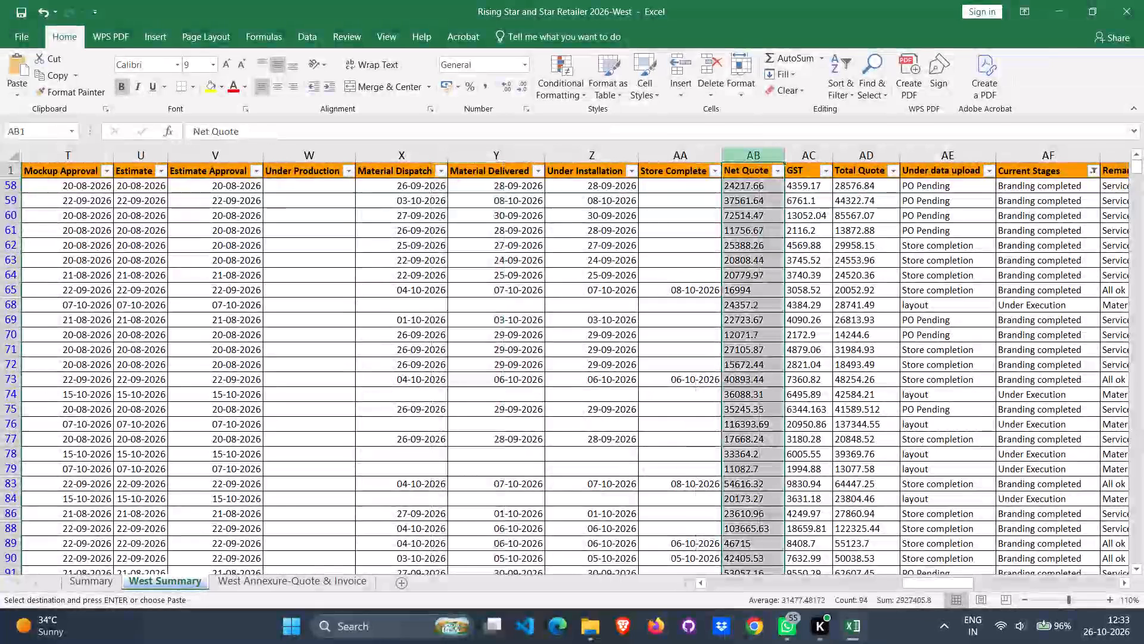
key(ctrl+c)
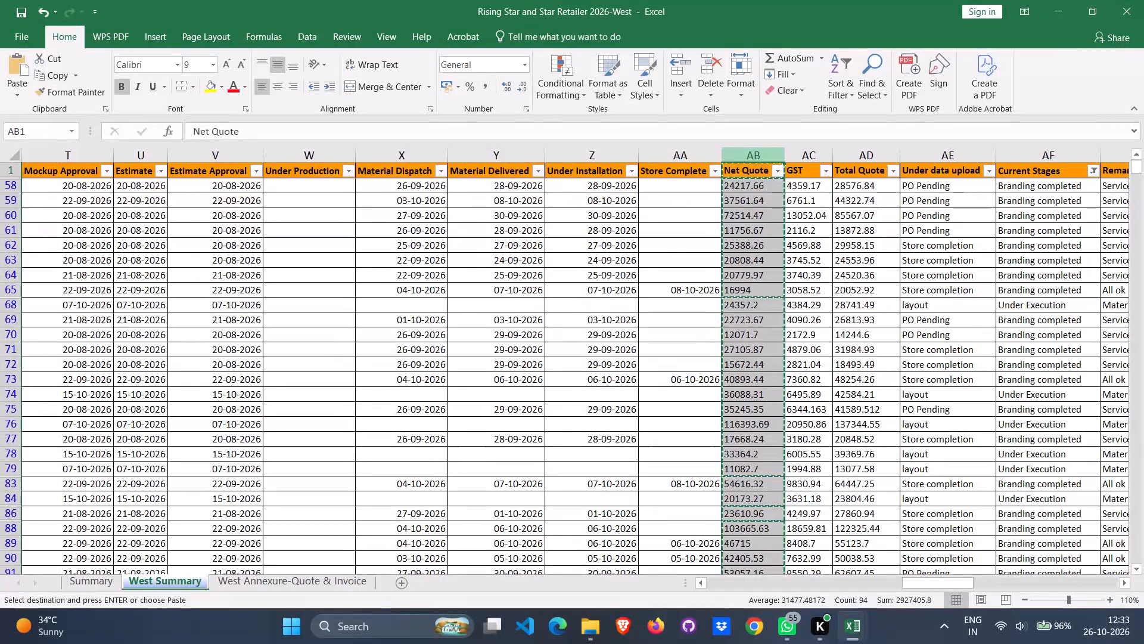
key(alt+Tab)
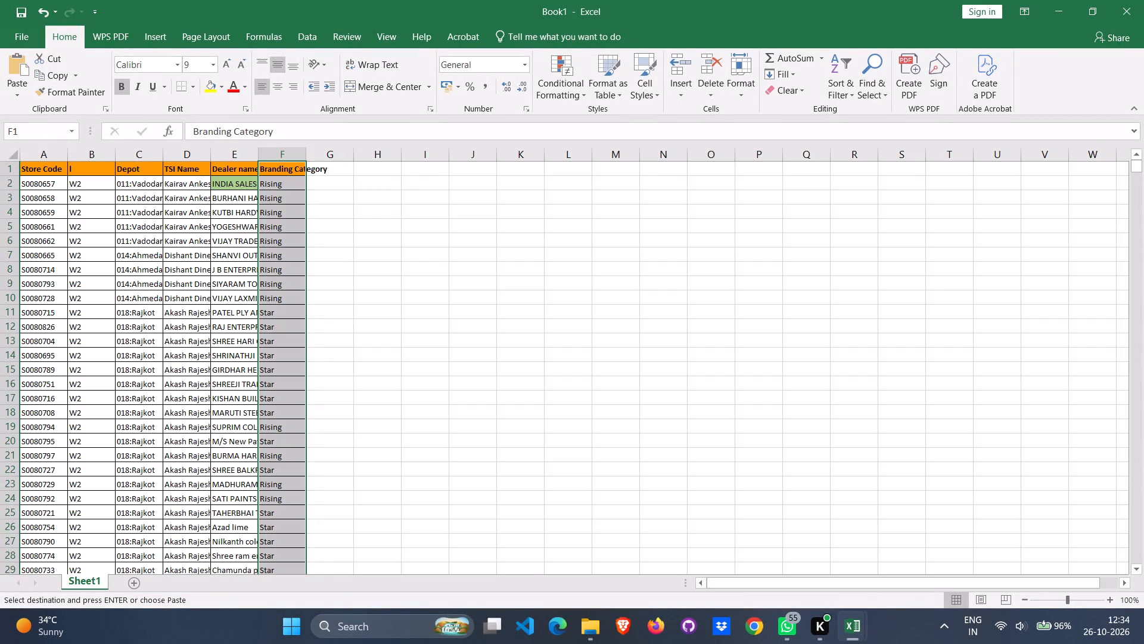
click(339, 171)
key(ctrl+v)
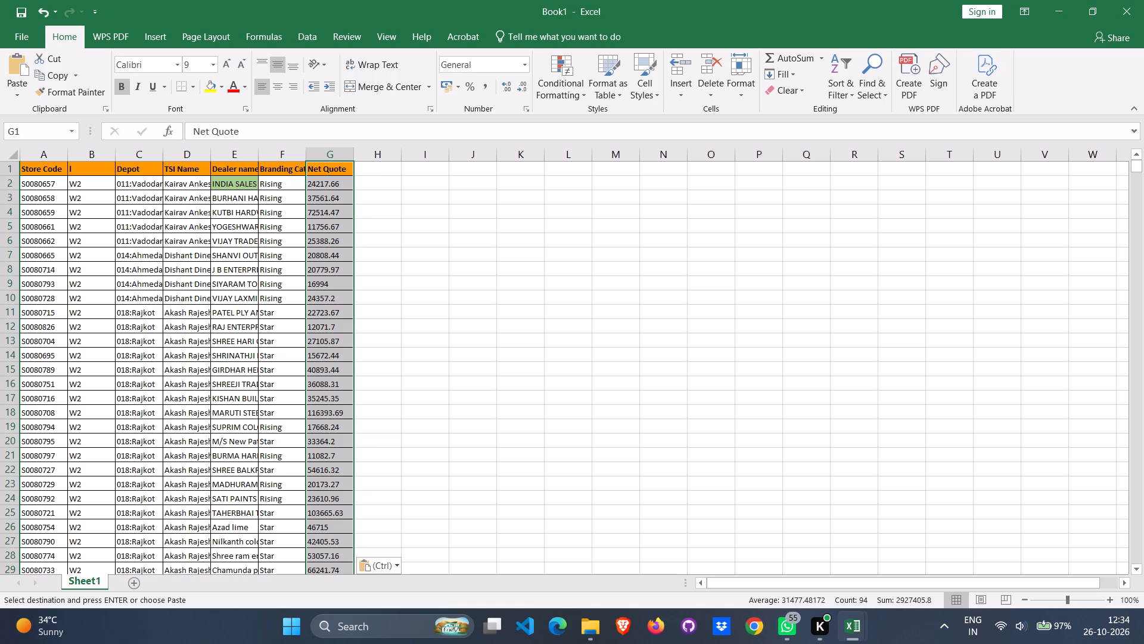
Widen columns A through G of Book1, from Store Code to Net Quote, to show more of their contents.
click(54, 166)
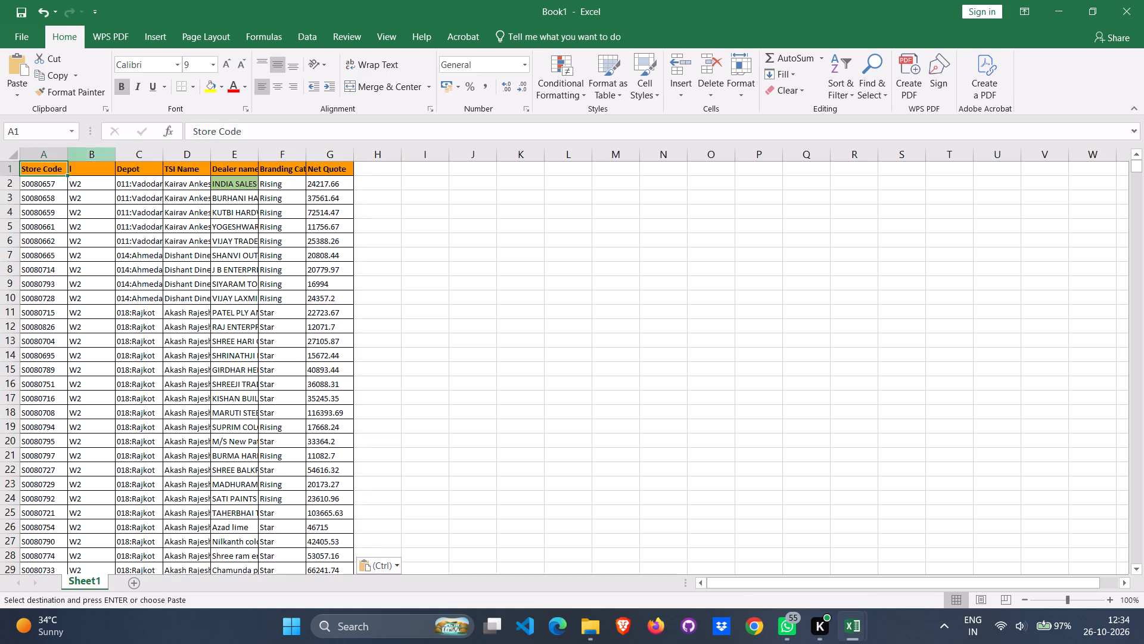
drag(67, 154, 80, 154)
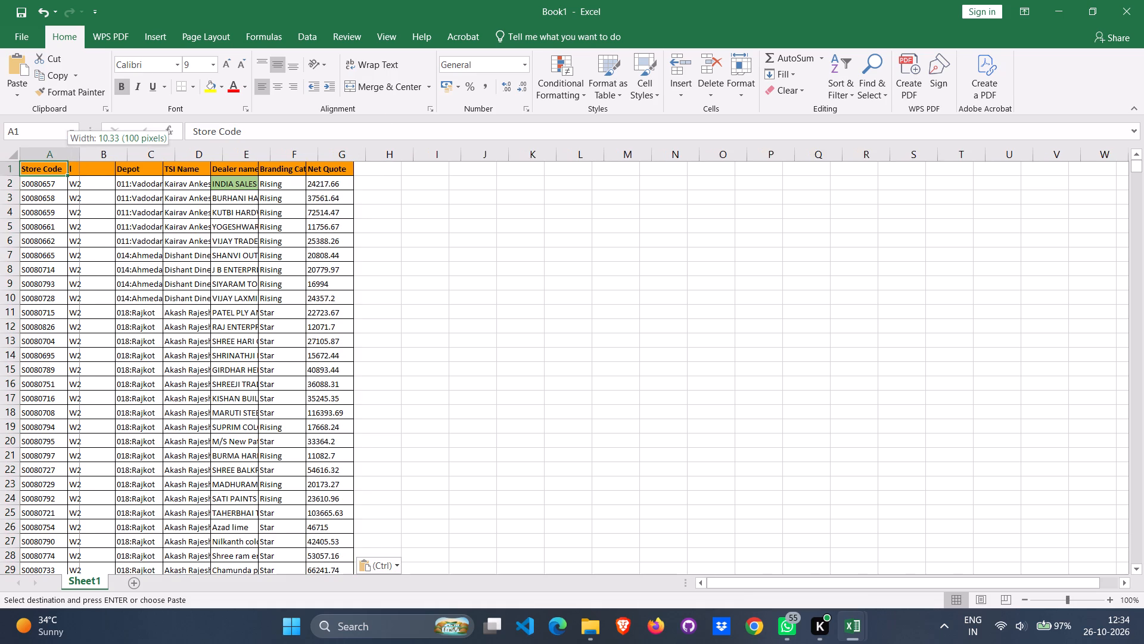
drag(80, 154, 87, 153)
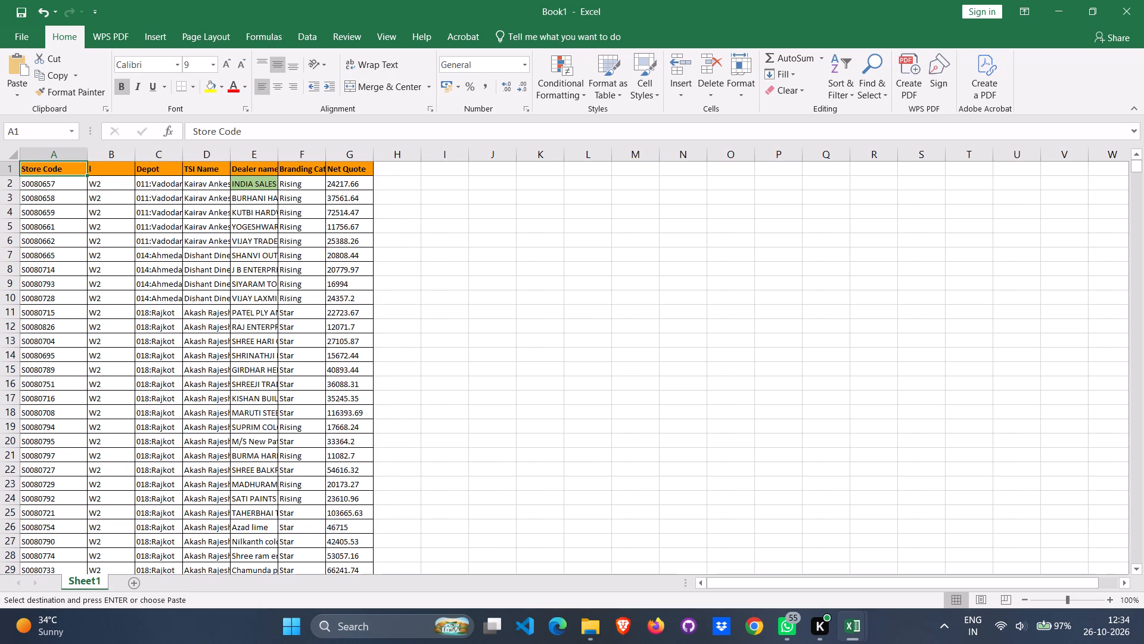
drag(135, 153, 153, 154)
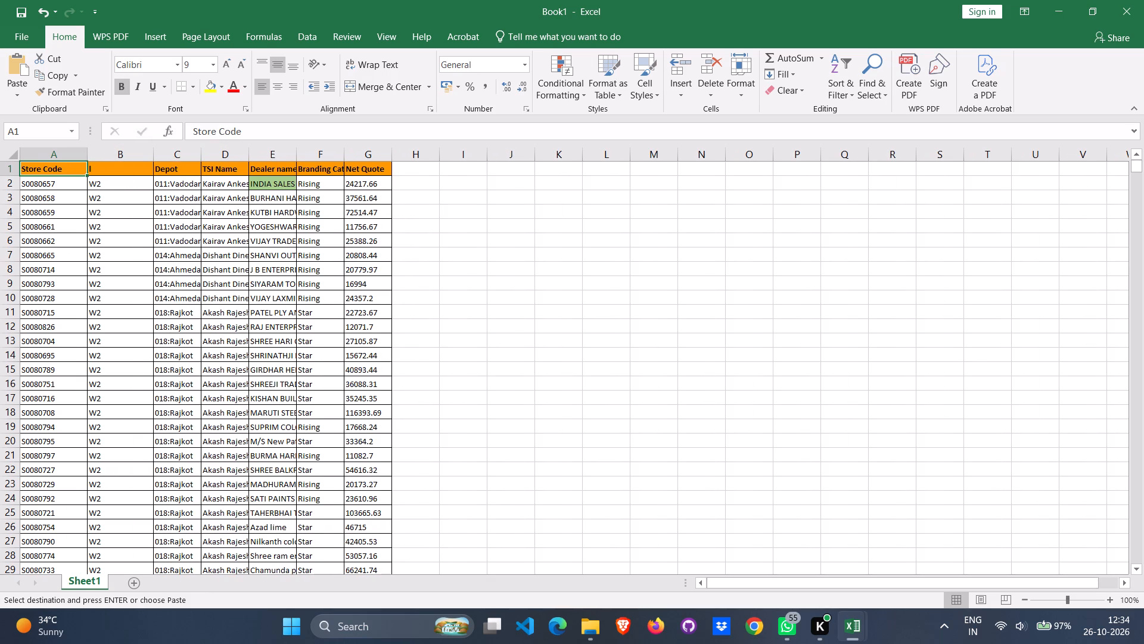
drag(200, 156, 234, 157)
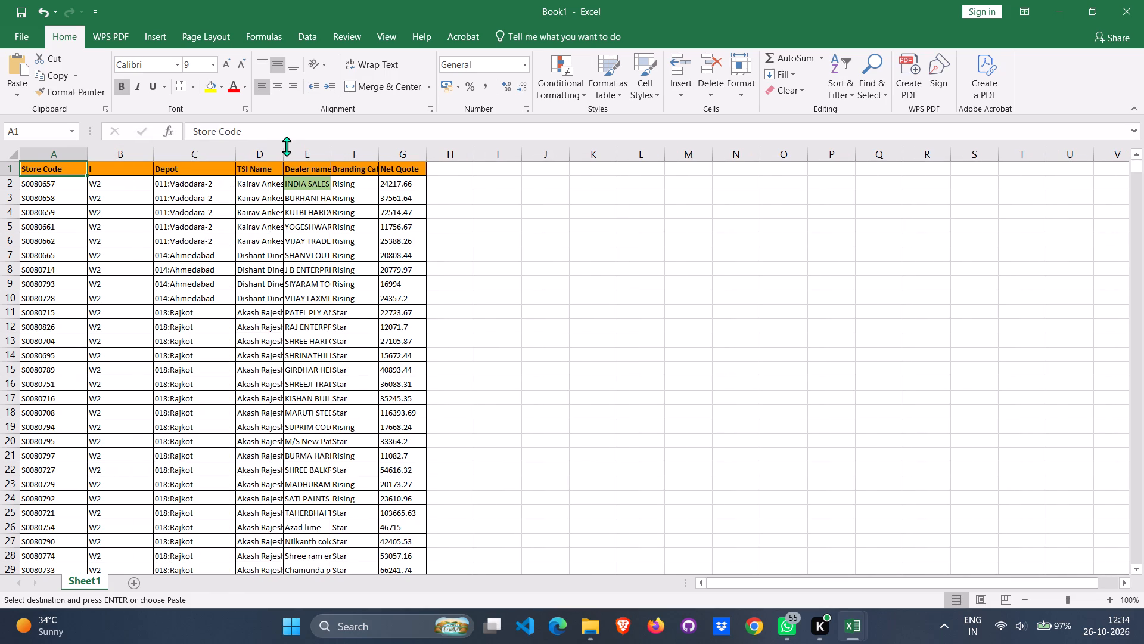
drag(283, 153, 283, 153)
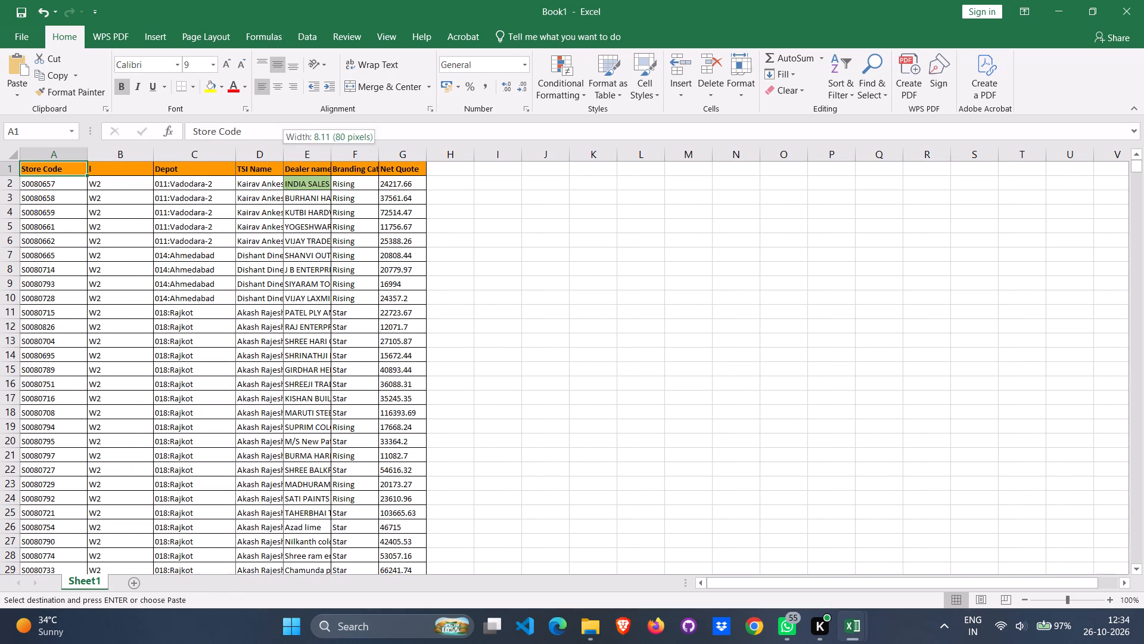
drag(283, 153, 302, 154)
drag(349, 152, 357, 153)
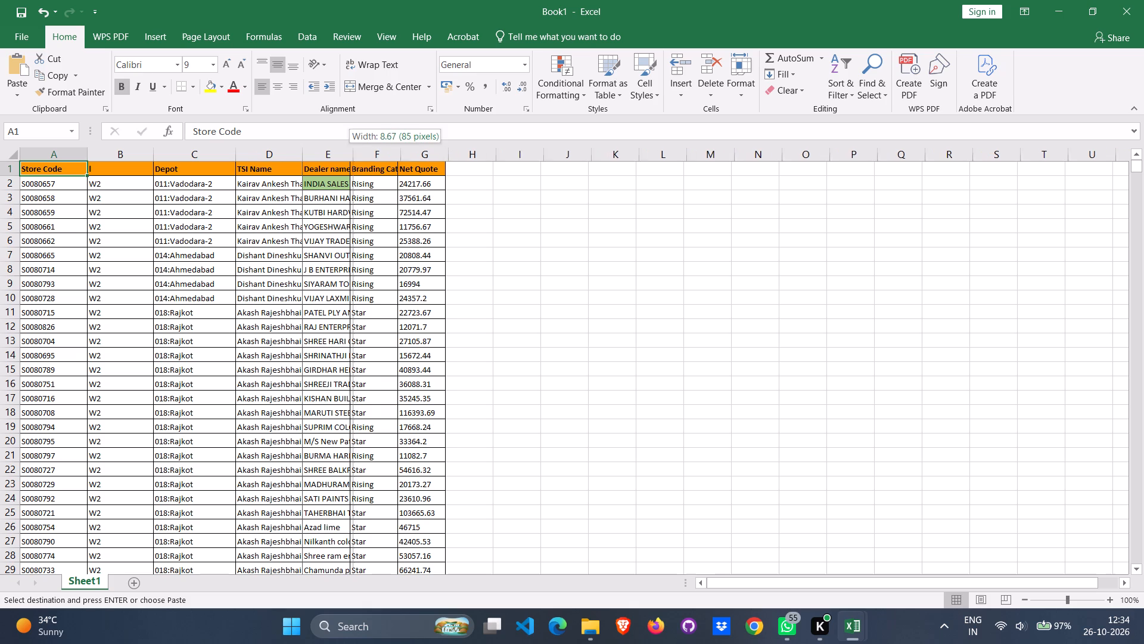
drag(357, 153, 371, 154)
drag(419, 152, 434, 156)
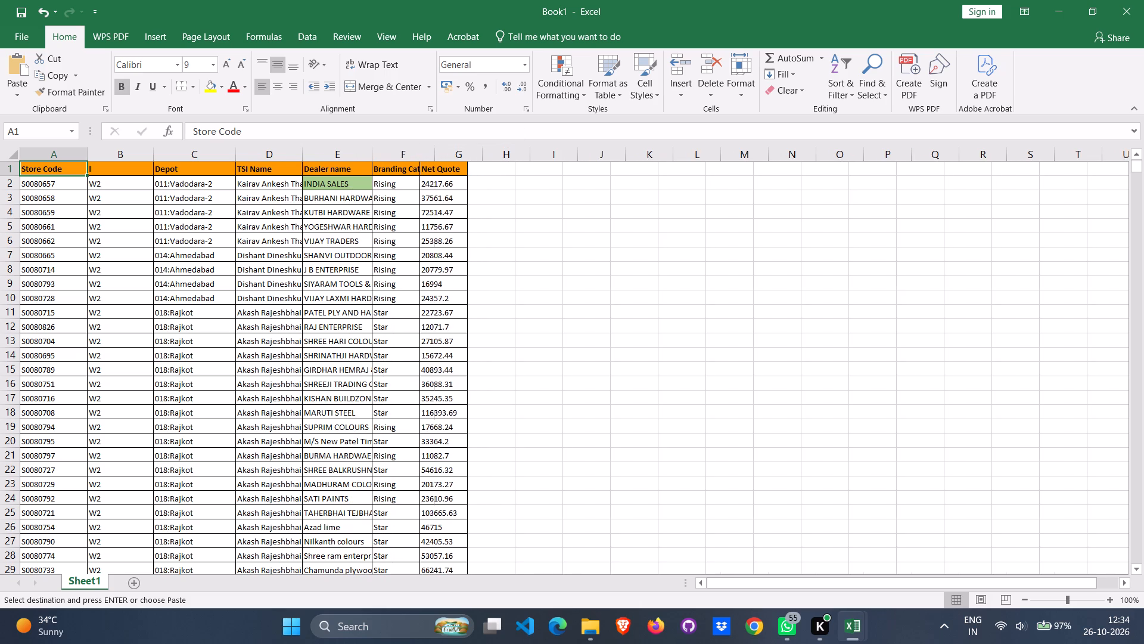
drag(487, 150, 520, 151)
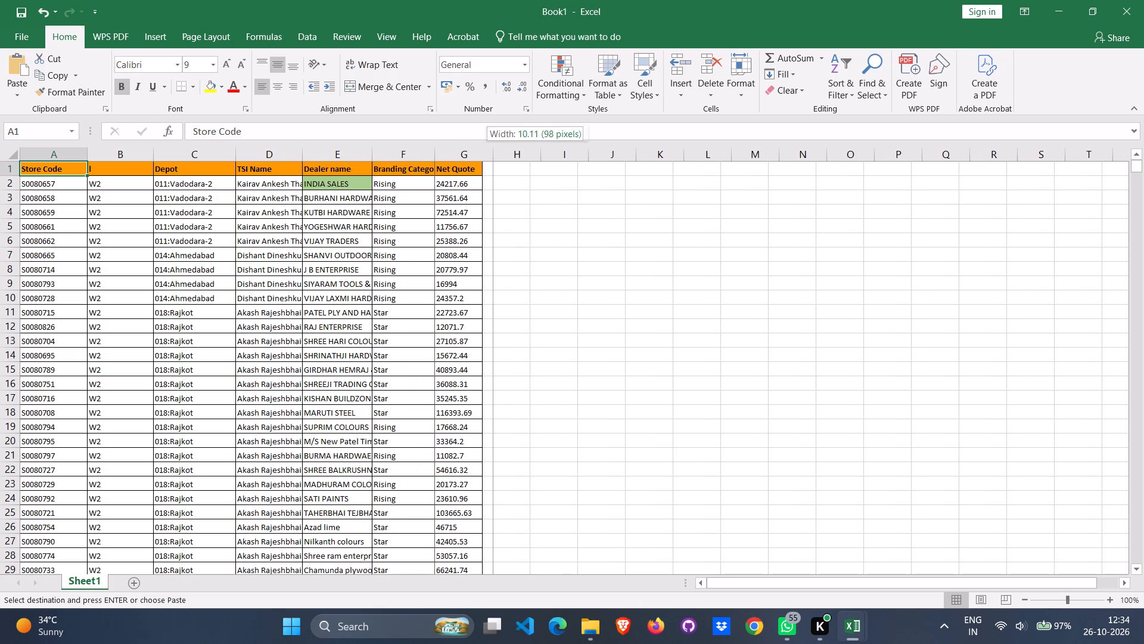
drag(520, 151, 540, 151)
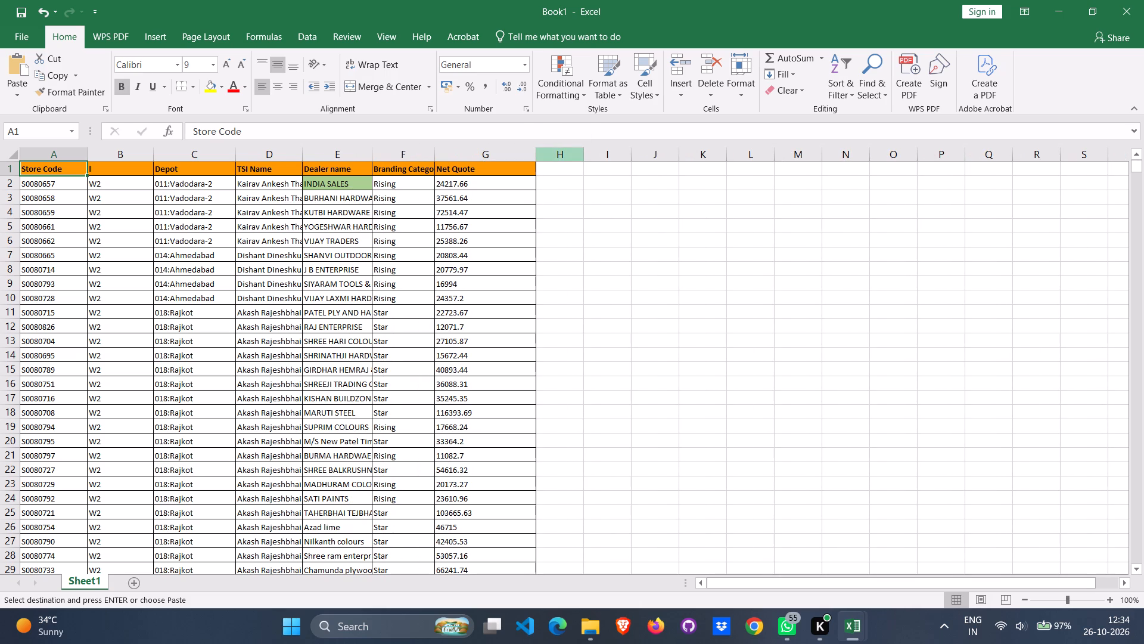
scroll(355, 326, right, 13)
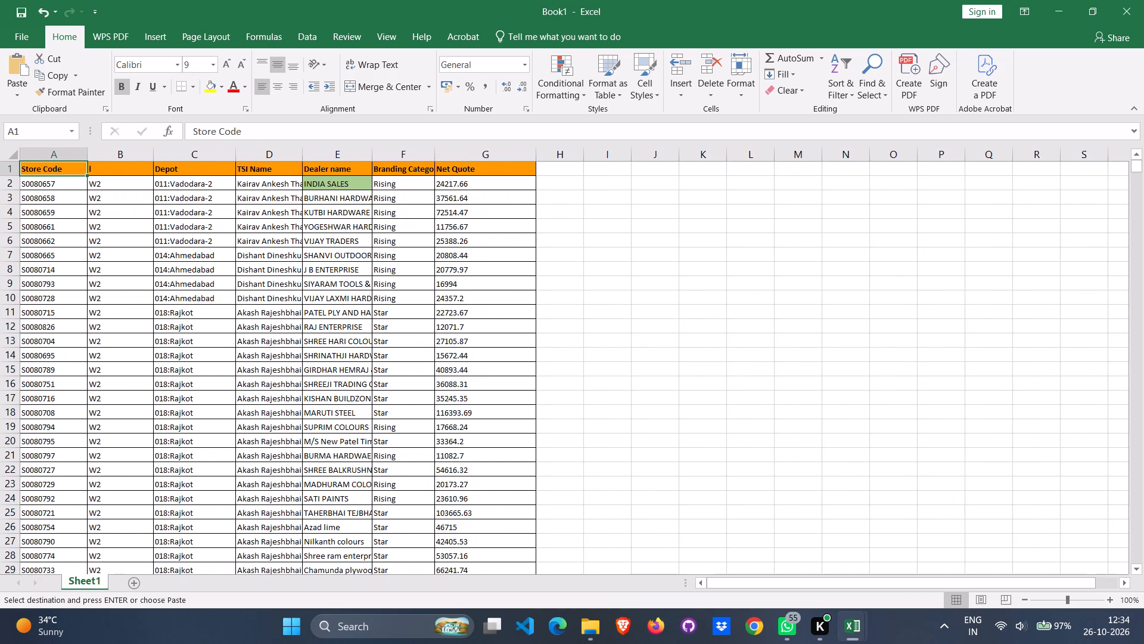
key(ctrl+s)
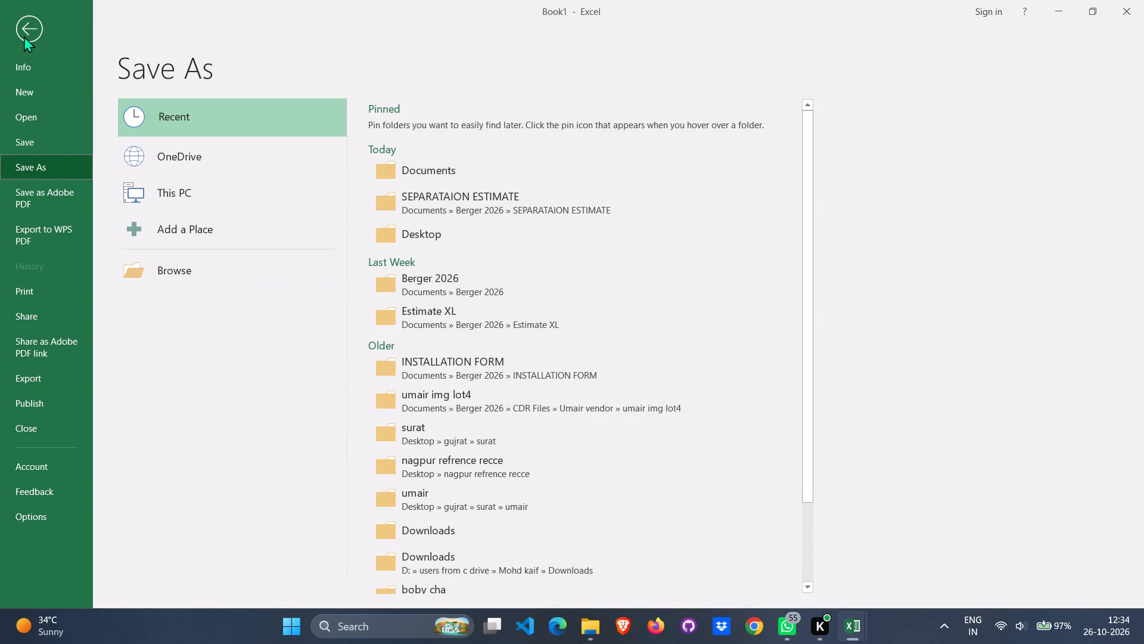
click(22, 36)
Select all store codes in column A of Book1, from A2 to A94, to check how many there are.
click(55, 184)
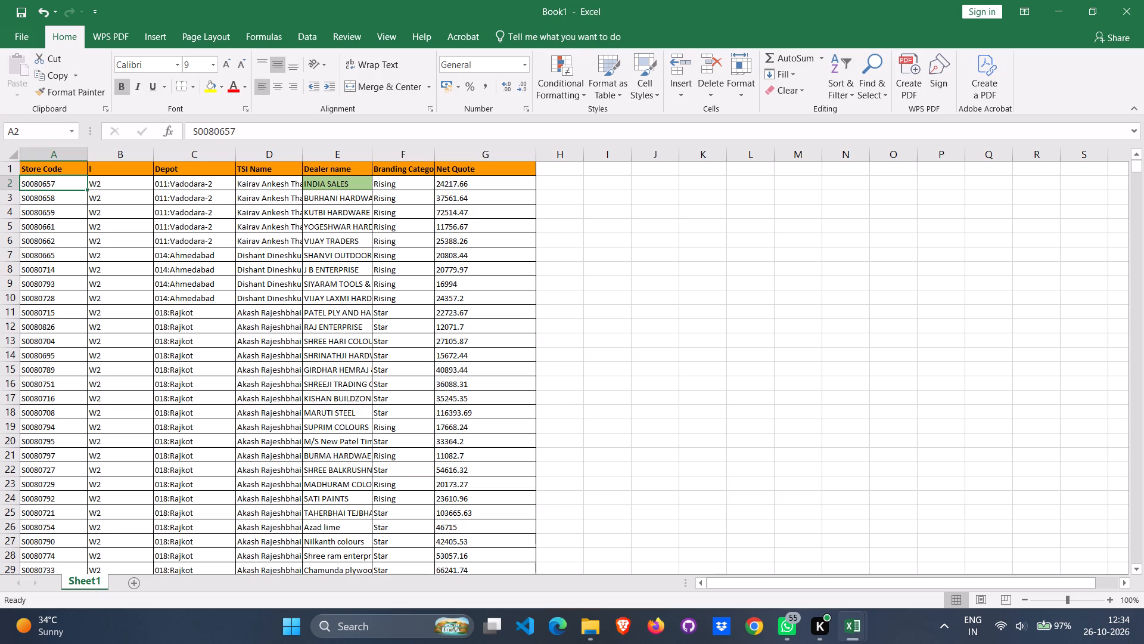
key(shift+Down)
key(shift+Down)
key(shift+Down)
key(shift+Down)
key(shift+Down)
key(shift+Down)
key(shift+Down)
key(shift+Down)
key(shift+Down)
key(shift+Down)
key(shift+Down)
key(shift+Down)
key(shift+Down)
key(shift+Down)
key(shift+Down)
key(shift+Down)
key(shift+Down)
key(shift+Down)
key(shift+Down)
key(shift+Down)
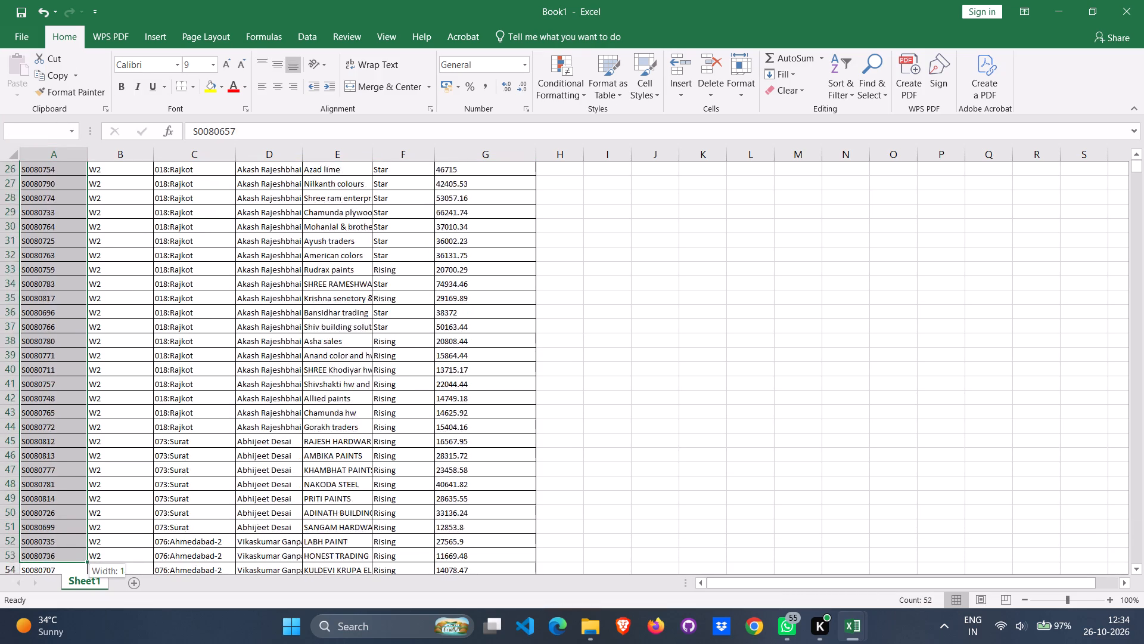
key(shift+Down)
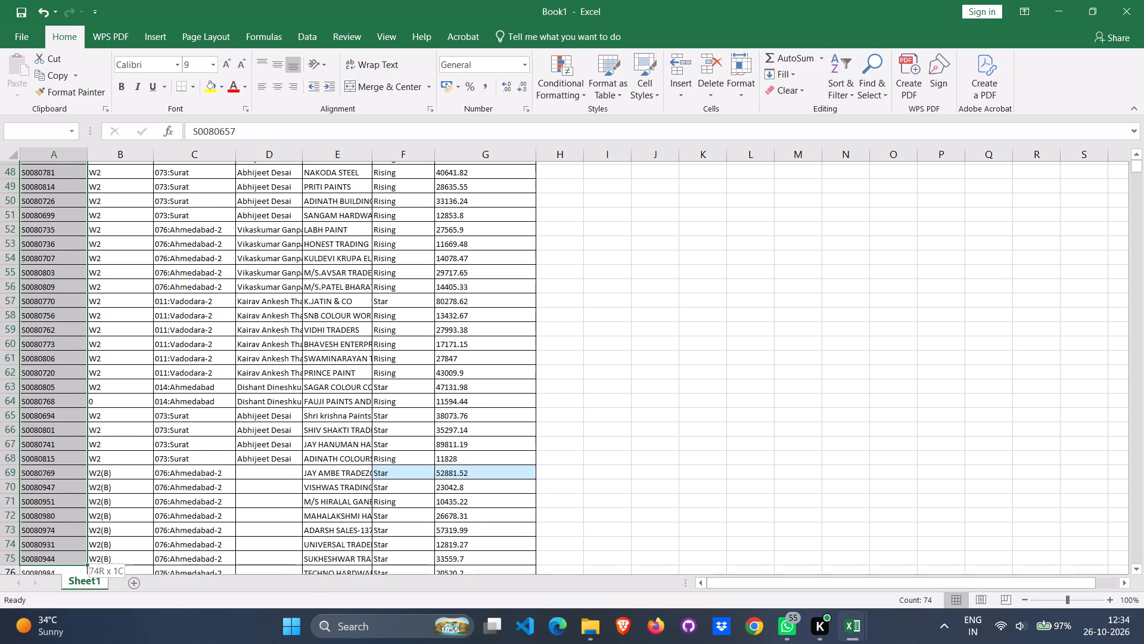
key(shift+Down)
key(shift+Down)
key(shift+Down)
key(shift+Down)
key(shift+Down)
key(shift+Down)
key(shift+Down)
key(shift+Down)
key(shift+Down)
key(shift+Down)
key(shift+Down)
key(shift+Down)
key(shift+Down)
key(shift+Down)
key(shift+Down)
key(shift+Down)
key(shift+Down)
key(shift+Down)
key(shift+Down)
key(shift+Down)
key(shift+Down)
key(shift+Down)
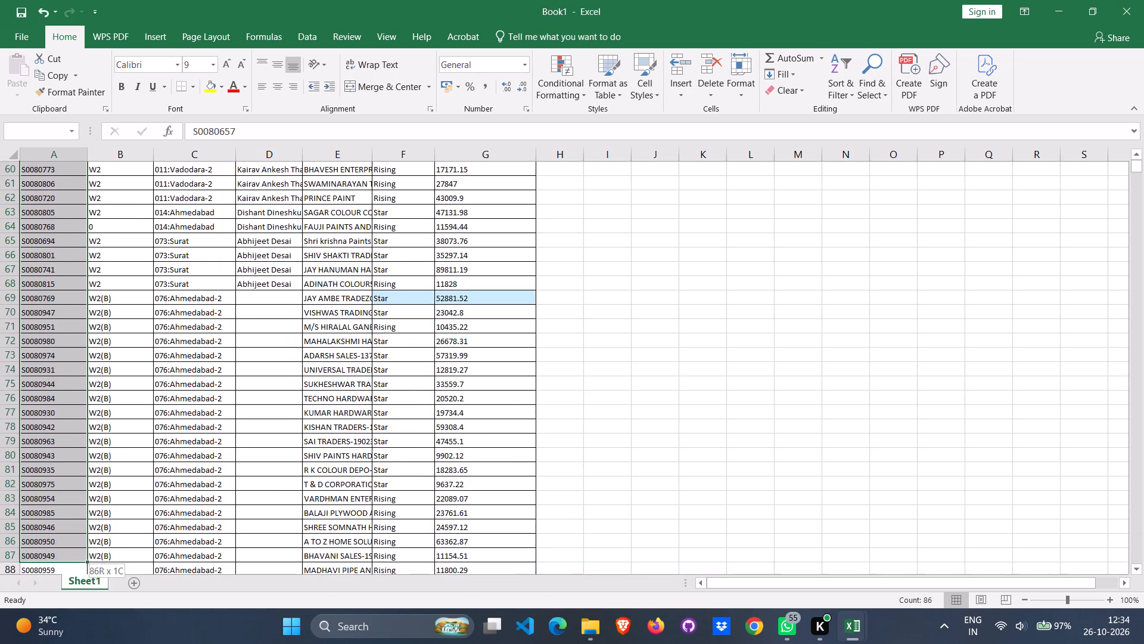
key(shift+Down)
key(shift+Down)
key(shift+Down)
key(shift+Down)
key(shift+Down)
key(shift+Down)
key(shift+Down)
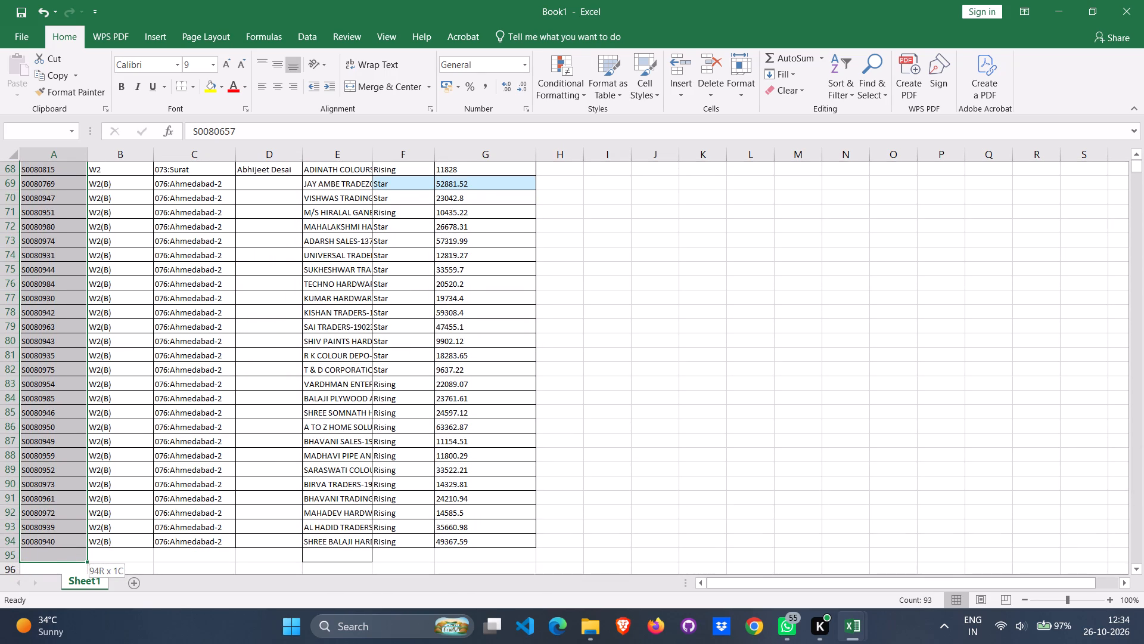
key(shift+Up)
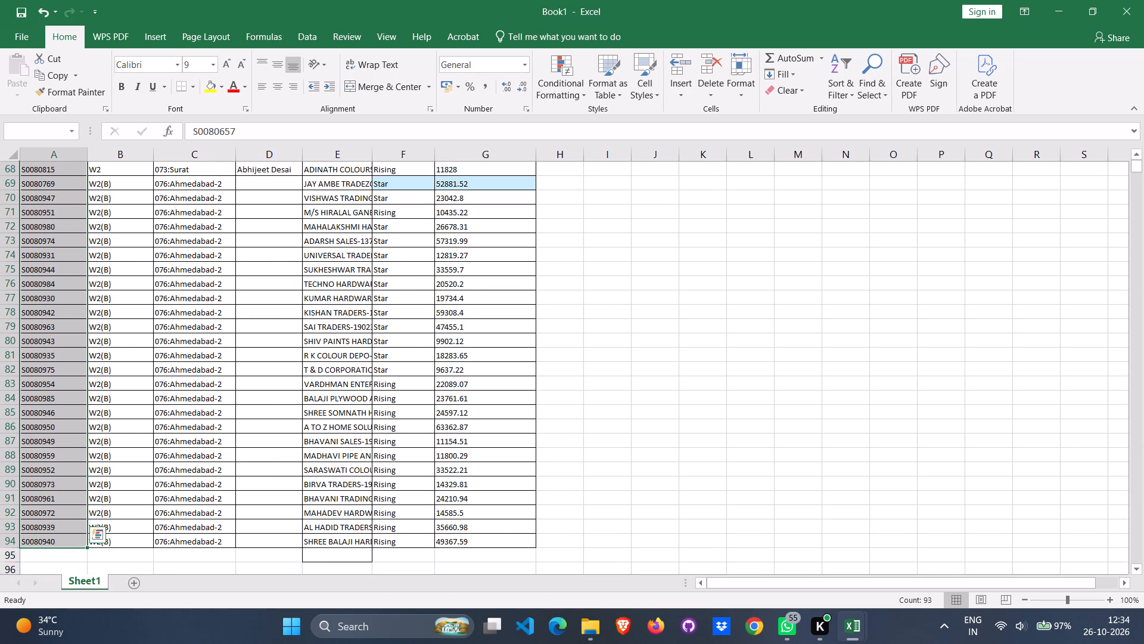
scroll(740, 370, up, 13)
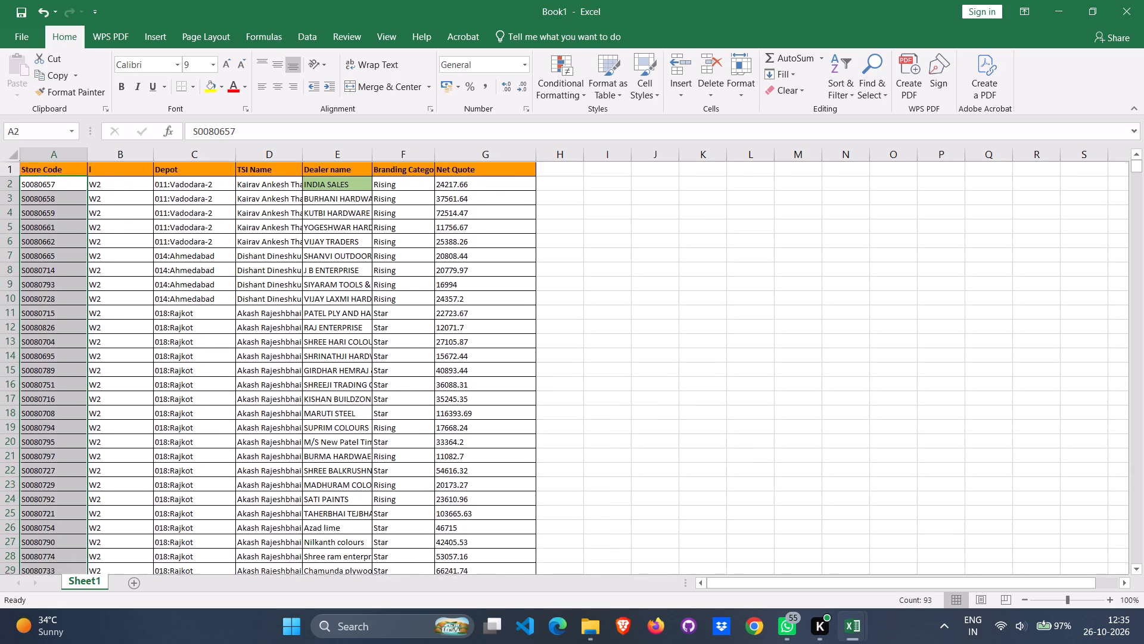
scroll(740, 370, right, 13)
click(618, 236)
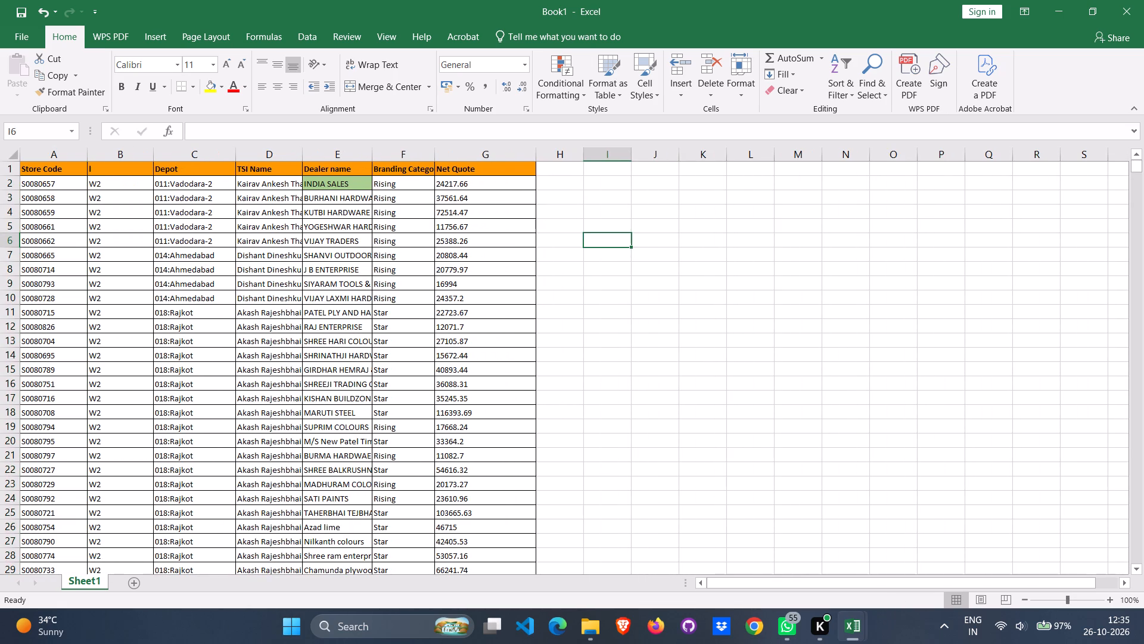
Widen column E of Book1 so the full dealer names fit.
drag(371, 151, 373, 151)
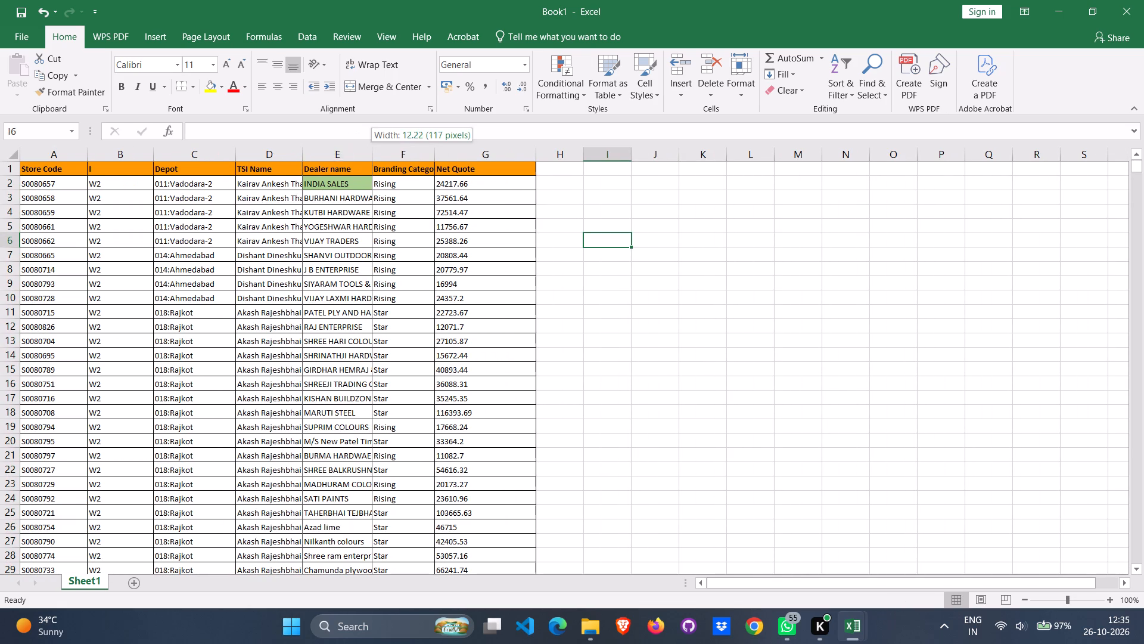
drag(373, 151, 462, 143)
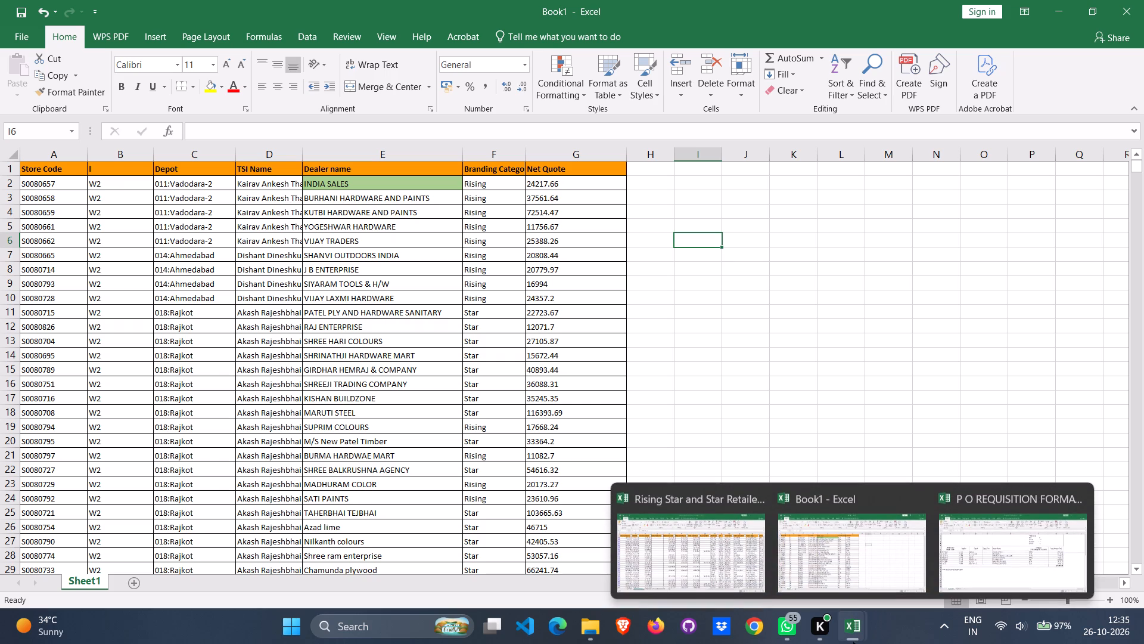
Close the P O REQUISITION FORMAT workbook and minimise the remaining workbooks to reach the Documents folder in File Explorer.
drag(985, 561, 1012, 562)
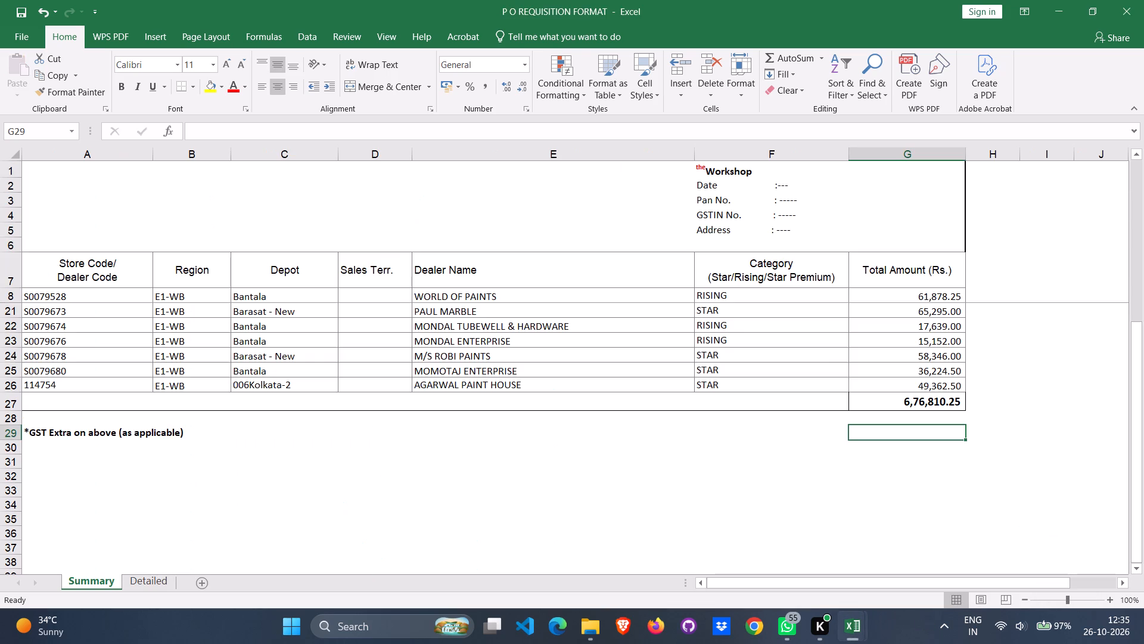
click(1123, 8)
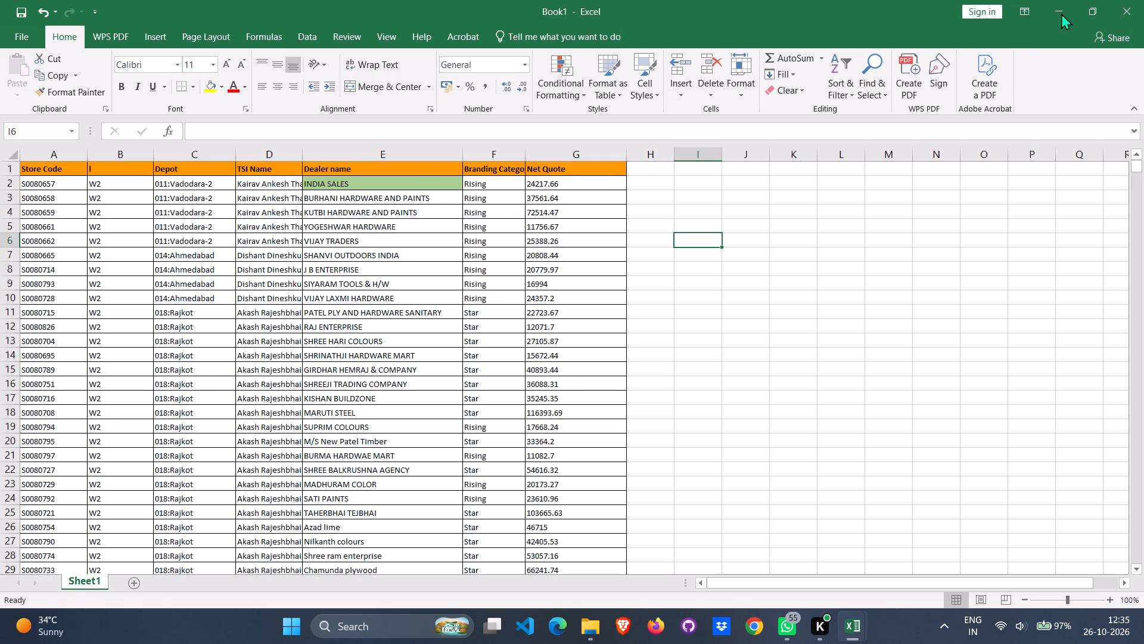
click(1061, 13)
click(1061, 13)
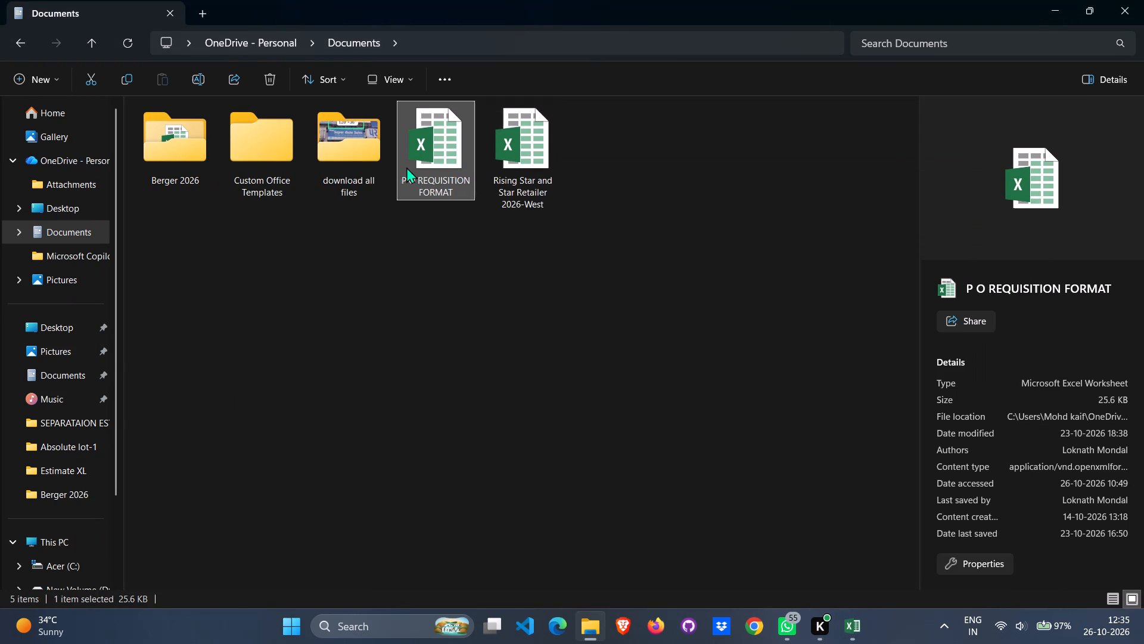
Copy the P O REQUISITION FORMAT file from the Documents folder to the Desktop folder.
right_click(434, 165)
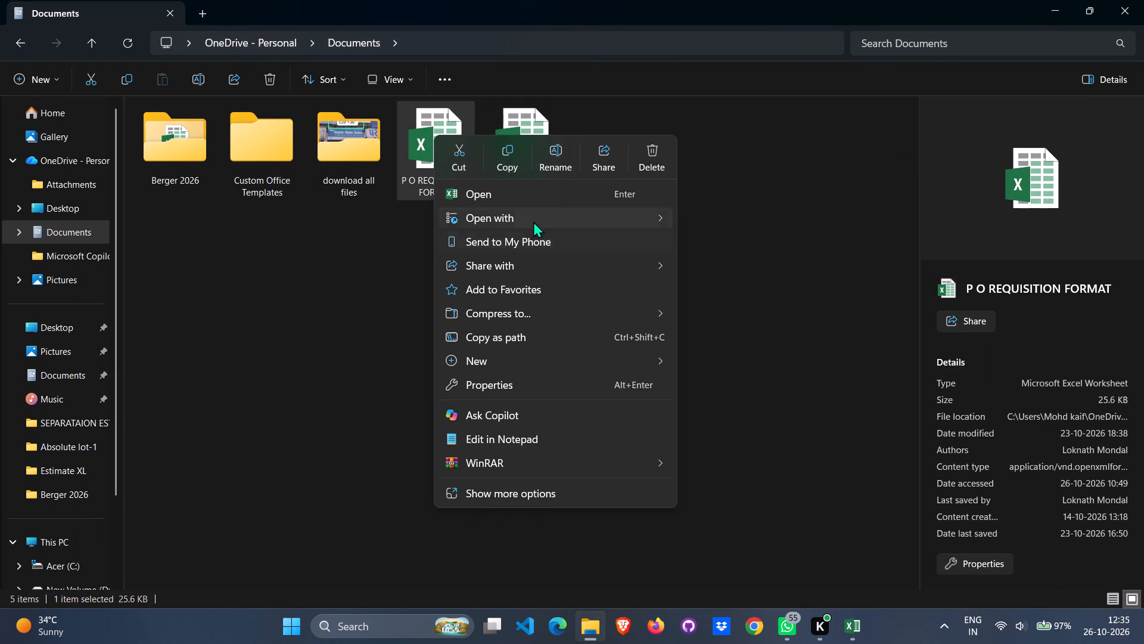
click(508, 153)
click(82, 202)
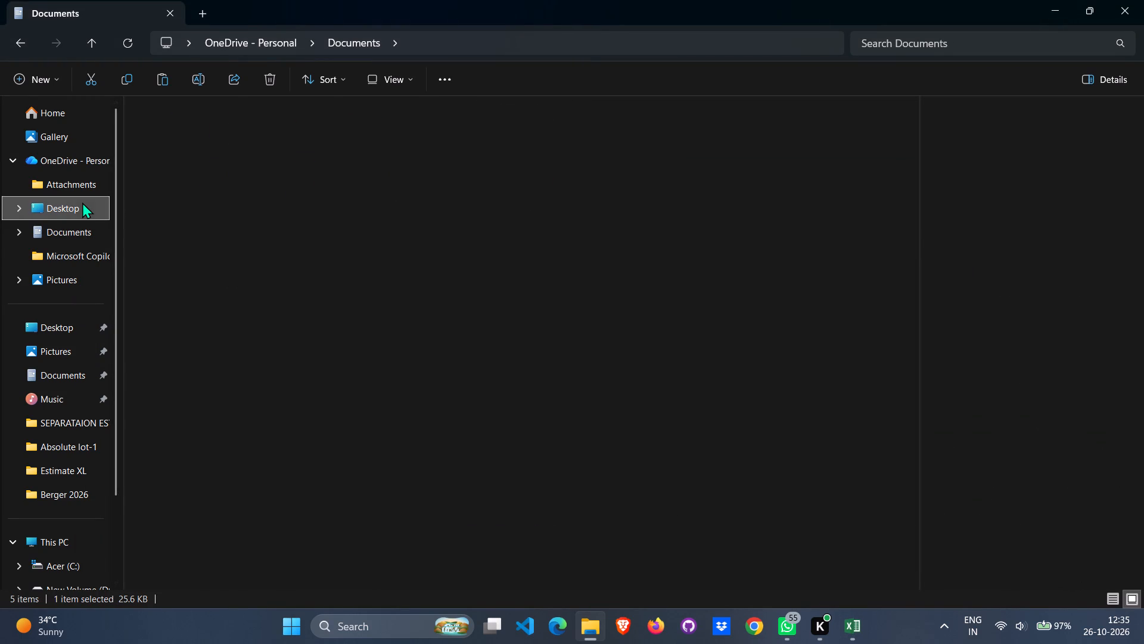
key(ctrl+v)
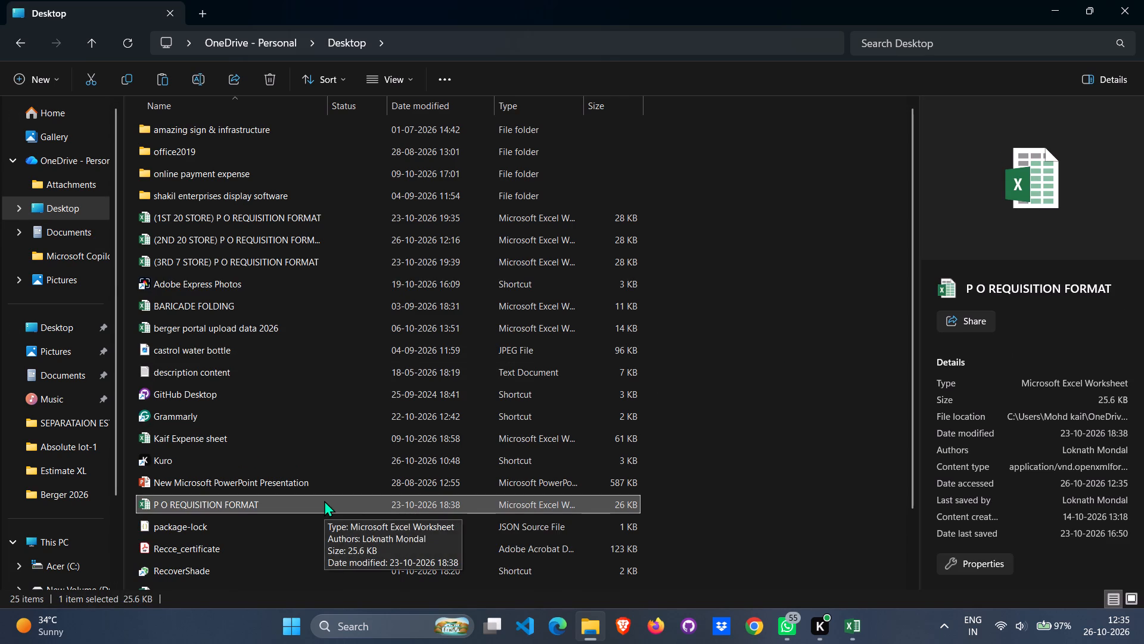
Rename the Desktop copy of the P O REQUISITION FORMAT file as PO1 GUJRAT.
right_click(324, 500)
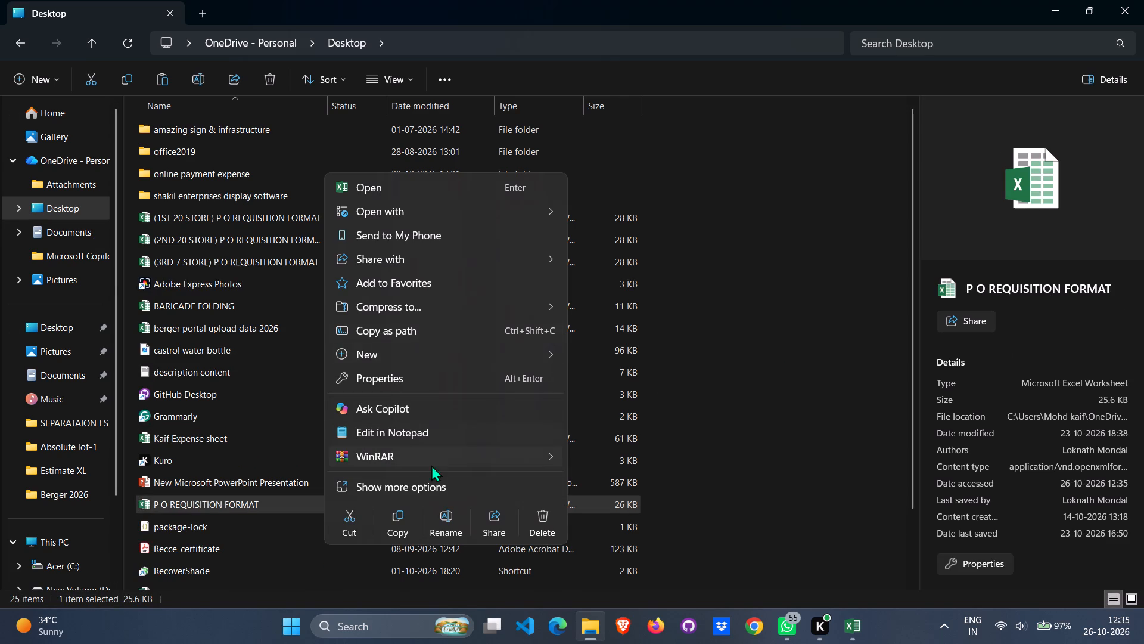
click(450, 515)
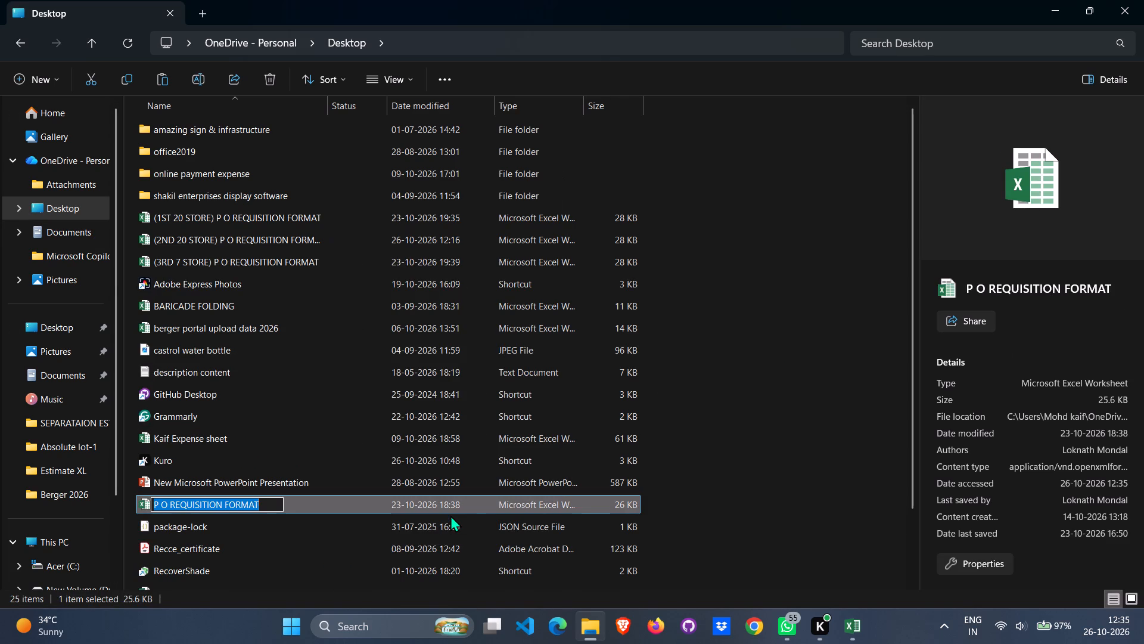
text(GUJRAT)
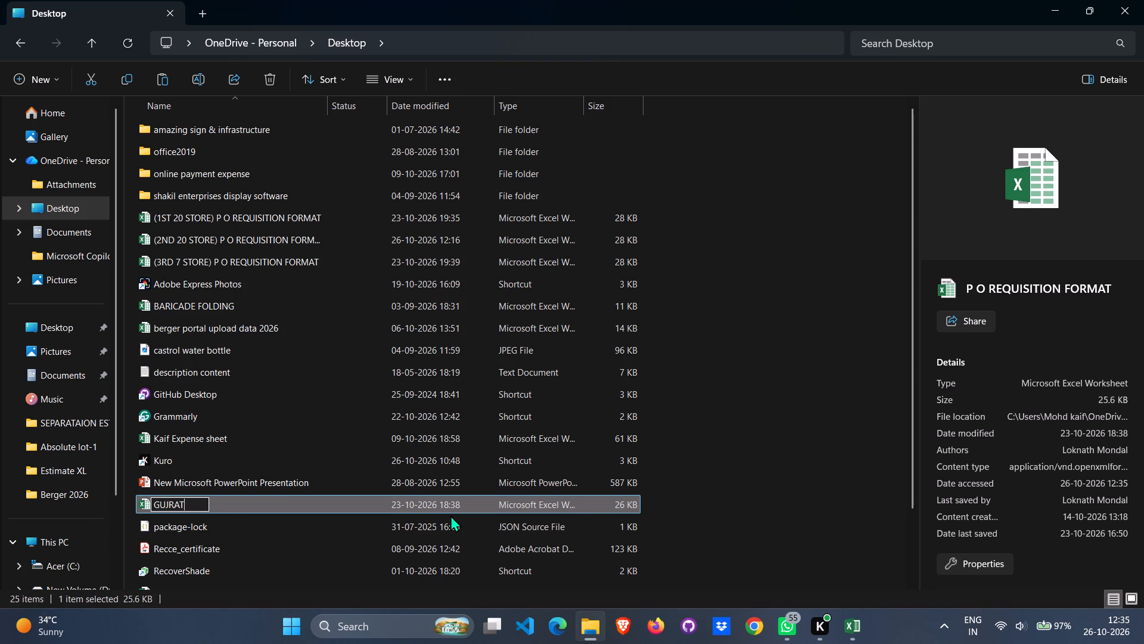
key(space)
text(PO)
key(space)
text(1)
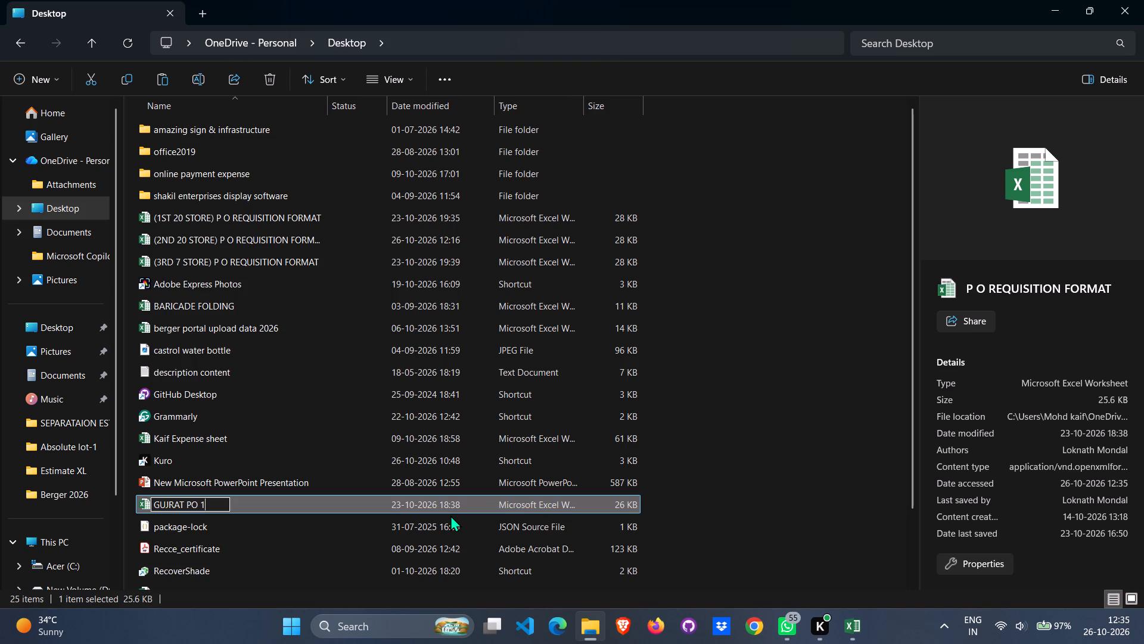
key(BackSpace)
key(BackSpace)
key(BackSpace)
key(BackSpace)
key(BackSpace)
key(BackSpace)
key(BackSpace)
key(BackSpace)
key(BackSpace)
key(BackSpace)
key(BackSpace)
key(BackSpace)
key(BackSpace)
key(BackSpace)
key(BackSpace)
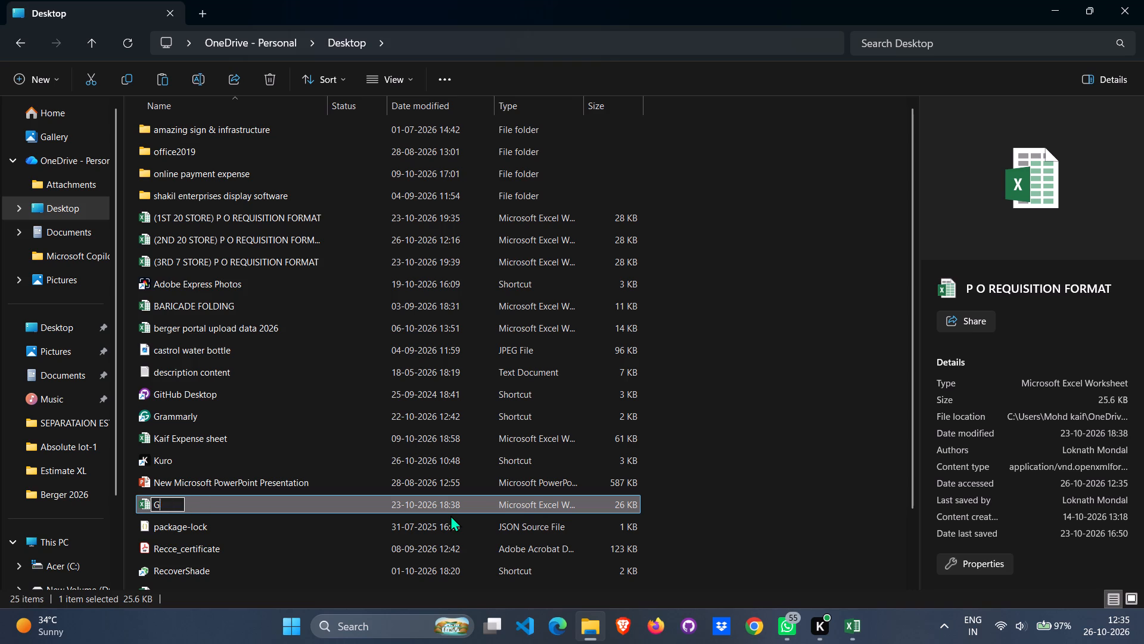
text(PO1 GUJRAT)
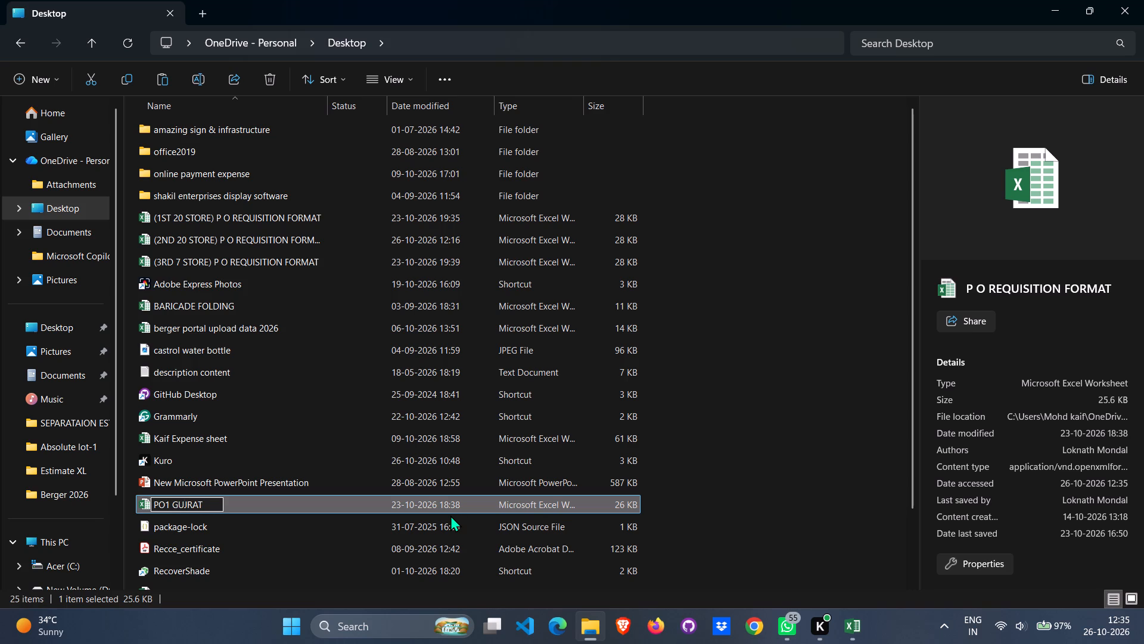
key(Return)
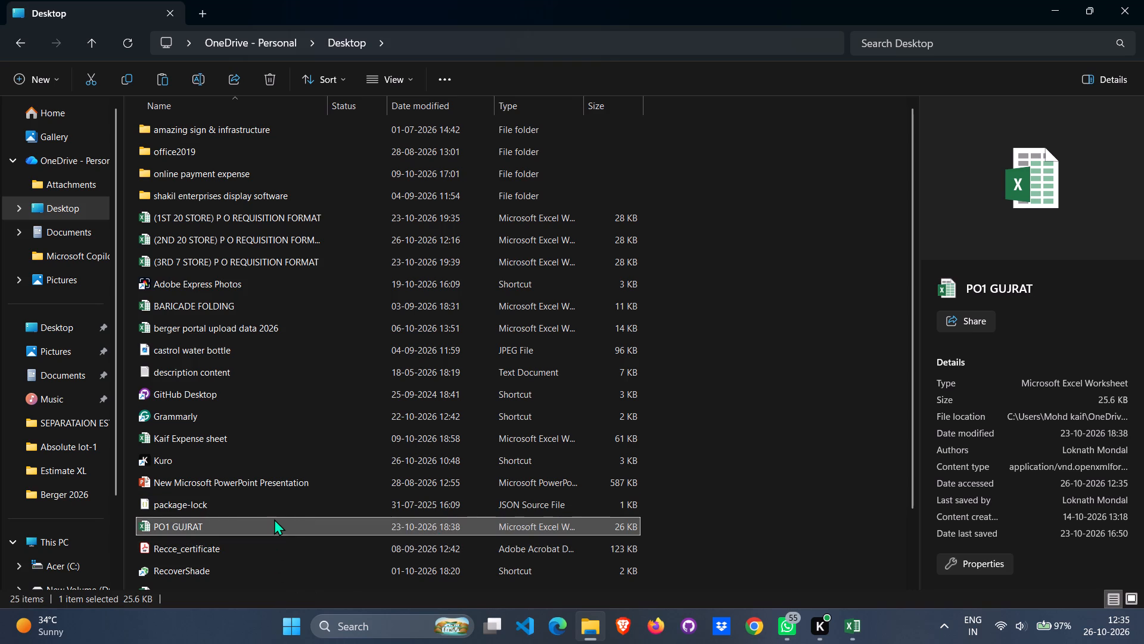
Open the PO1 GUJRAT workbook in Excel.
double_click(274, 519)
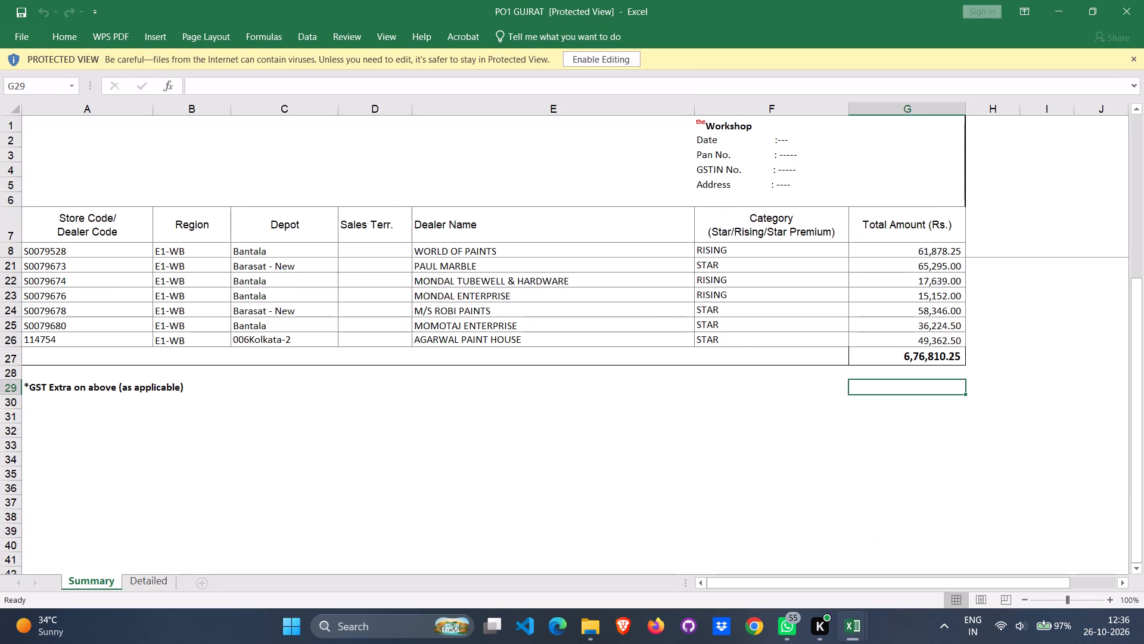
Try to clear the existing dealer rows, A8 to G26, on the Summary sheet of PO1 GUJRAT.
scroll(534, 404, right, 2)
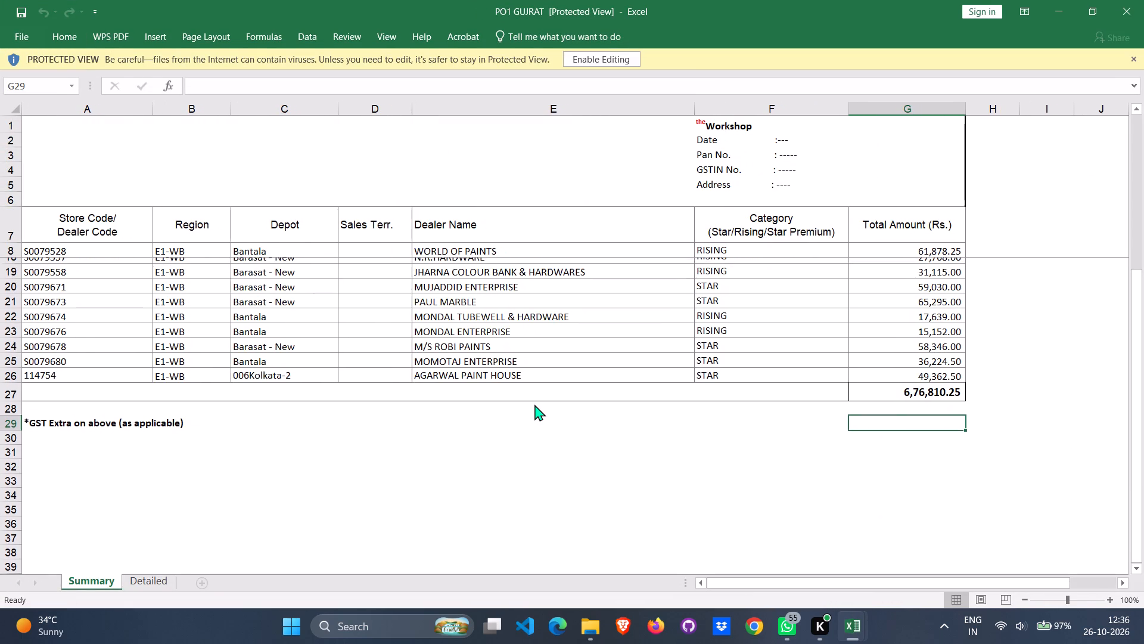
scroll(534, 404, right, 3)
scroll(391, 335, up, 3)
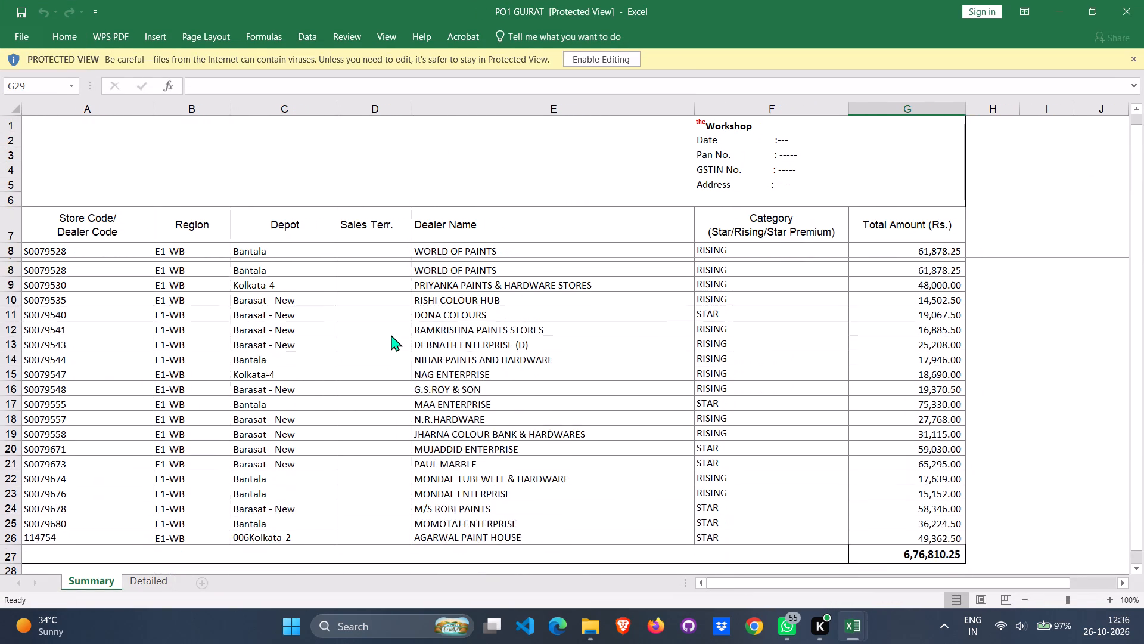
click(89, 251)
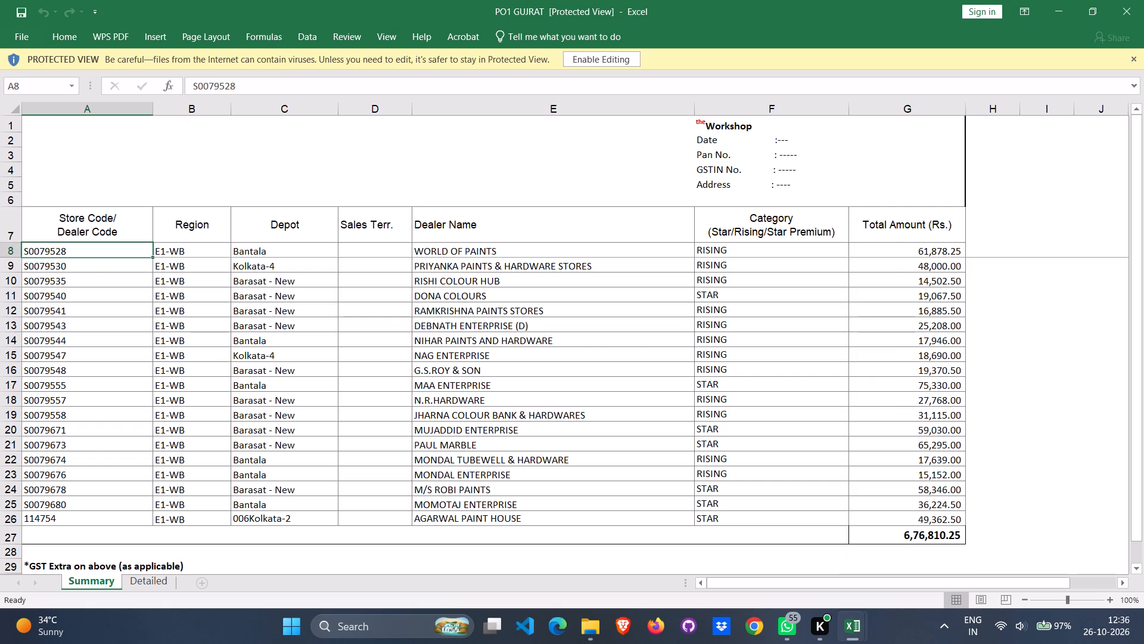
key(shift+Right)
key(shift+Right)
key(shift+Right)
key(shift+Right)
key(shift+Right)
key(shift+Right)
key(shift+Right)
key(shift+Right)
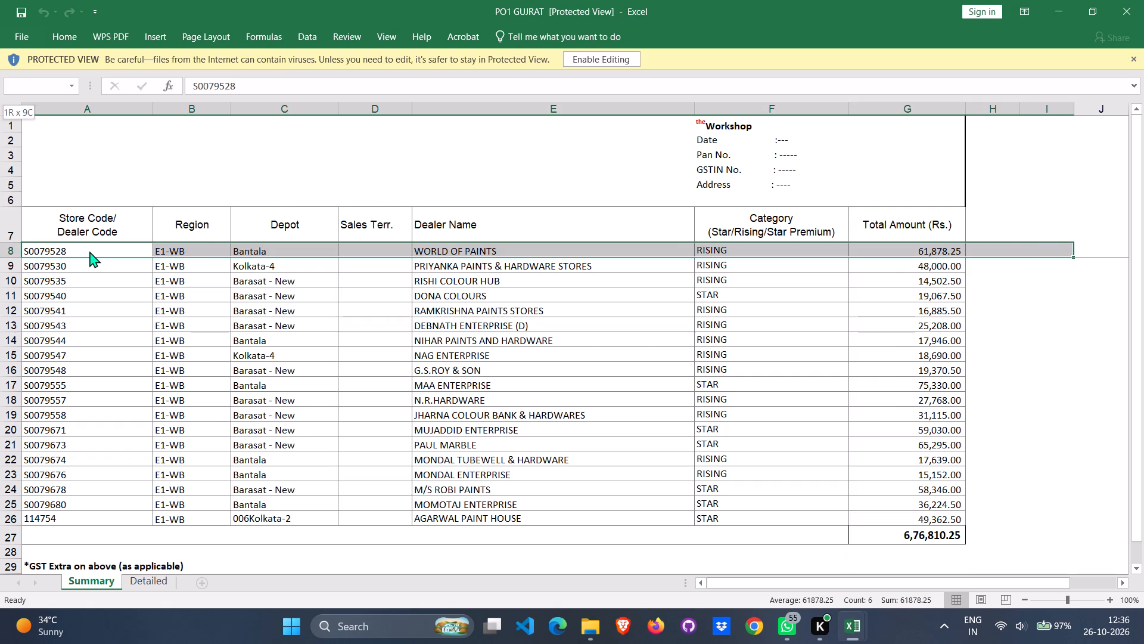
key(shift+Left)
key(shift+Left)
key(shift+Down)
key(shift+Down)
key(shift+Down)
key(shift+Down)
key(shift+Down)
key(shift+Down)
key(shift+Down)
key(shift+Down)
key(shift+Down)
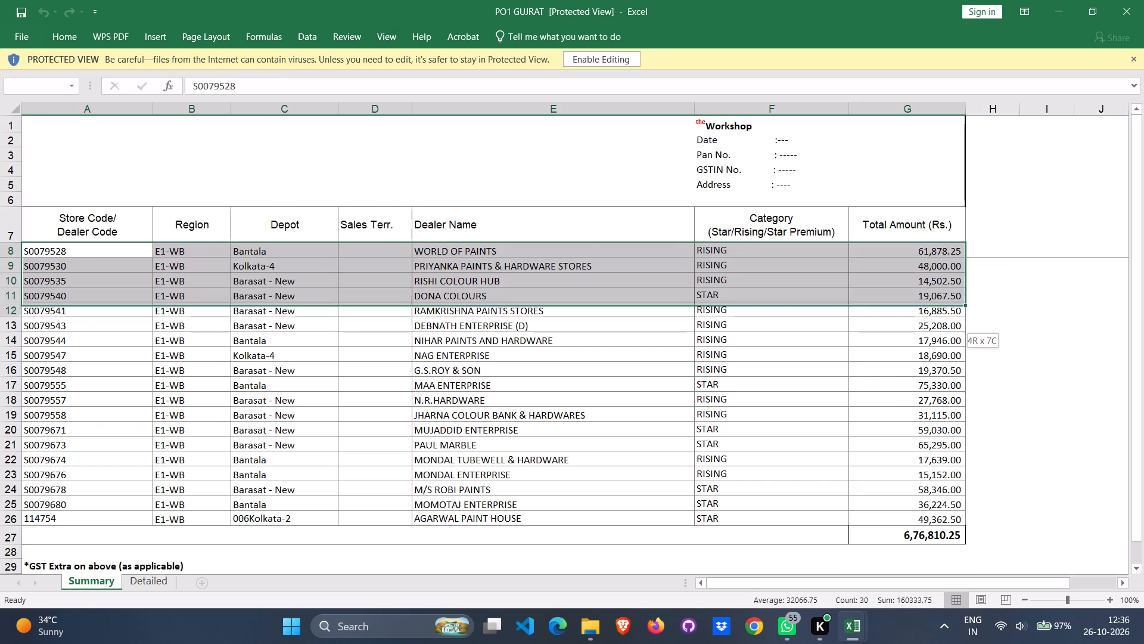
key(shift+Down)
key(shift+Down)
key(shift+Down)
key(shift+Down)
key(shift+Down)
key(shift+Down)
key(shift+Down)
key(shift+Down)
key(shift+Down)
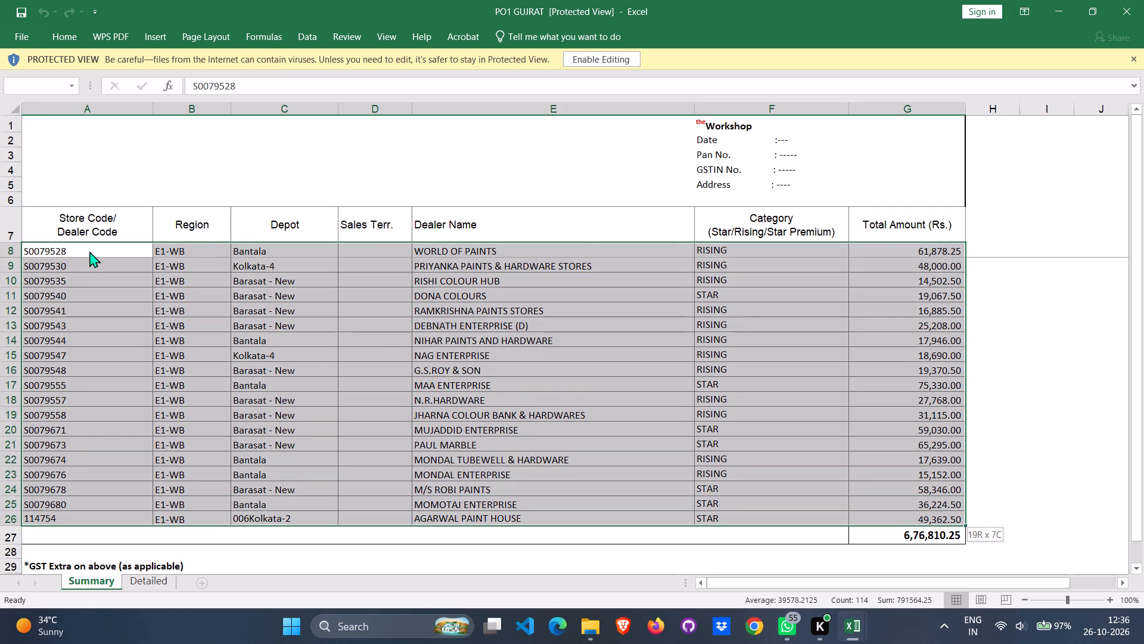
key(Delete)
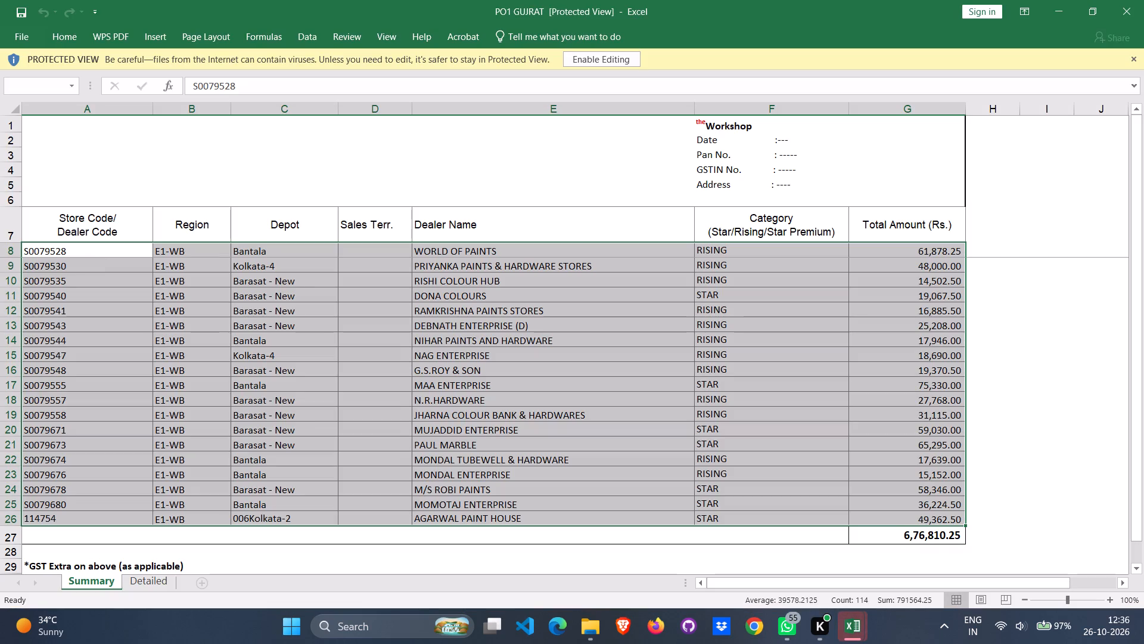
Enable editing for the PO1 GUJRAT workbook and bring the Summary sheet's dealer rows into view.
click(622, 54)
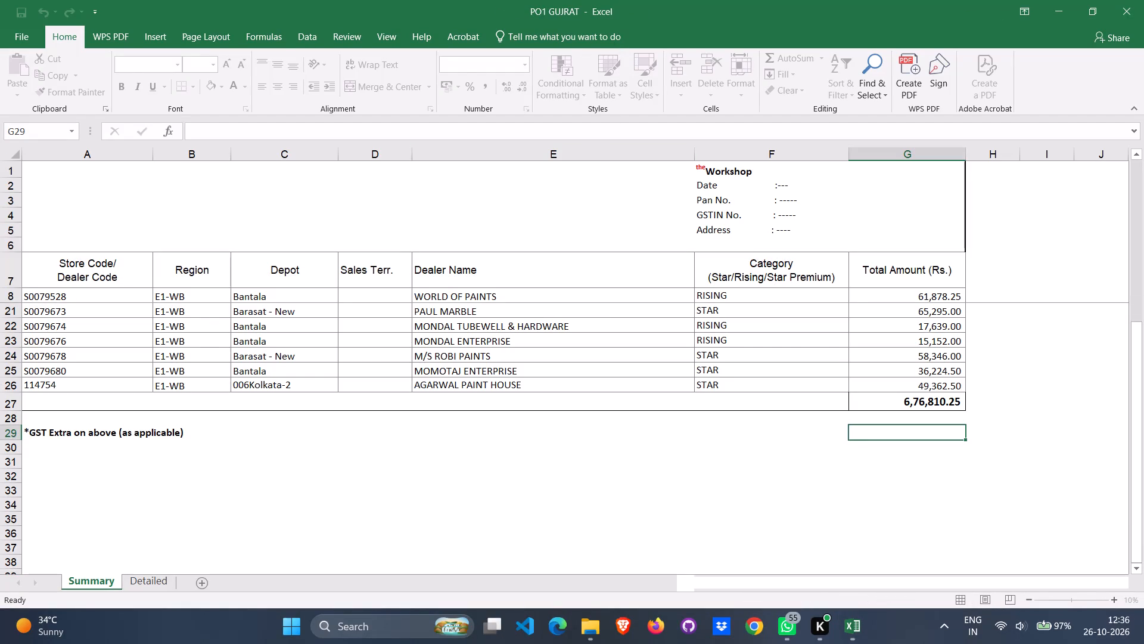
scroll(516, 382, up, 9)
scroll(515, 409, down, 1)
scroll(515, 409, up, 12)
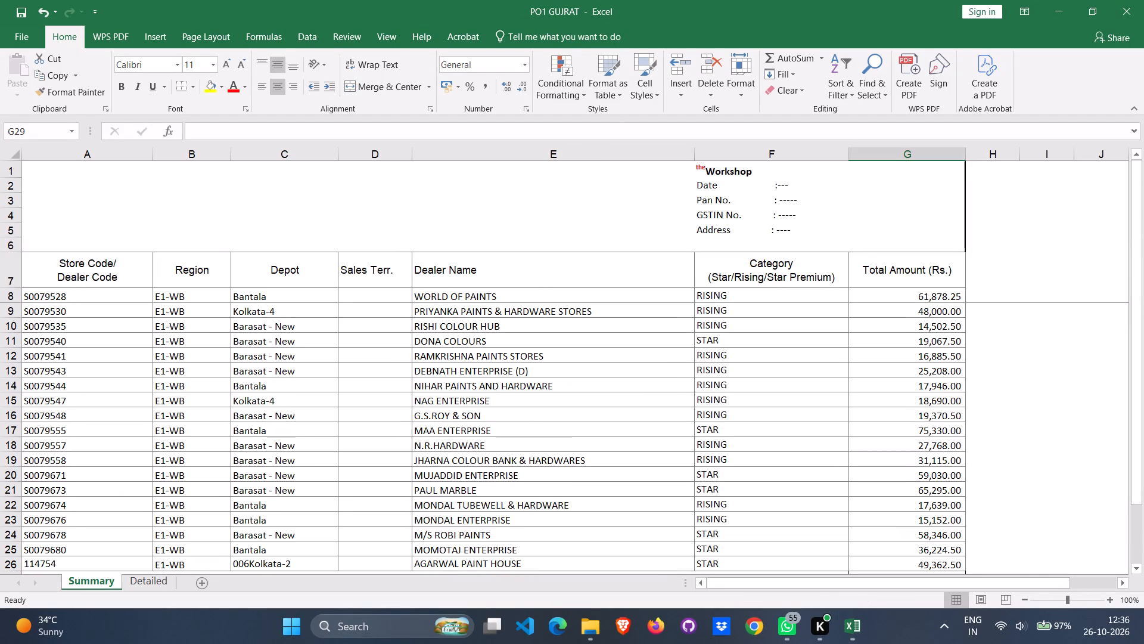
Clear the contents of the existing dealer rows, A8 to G26, on the Summary sheet of PO1 GUJRAT.
scroll(515, 416, up, 5)
click(73, 296)
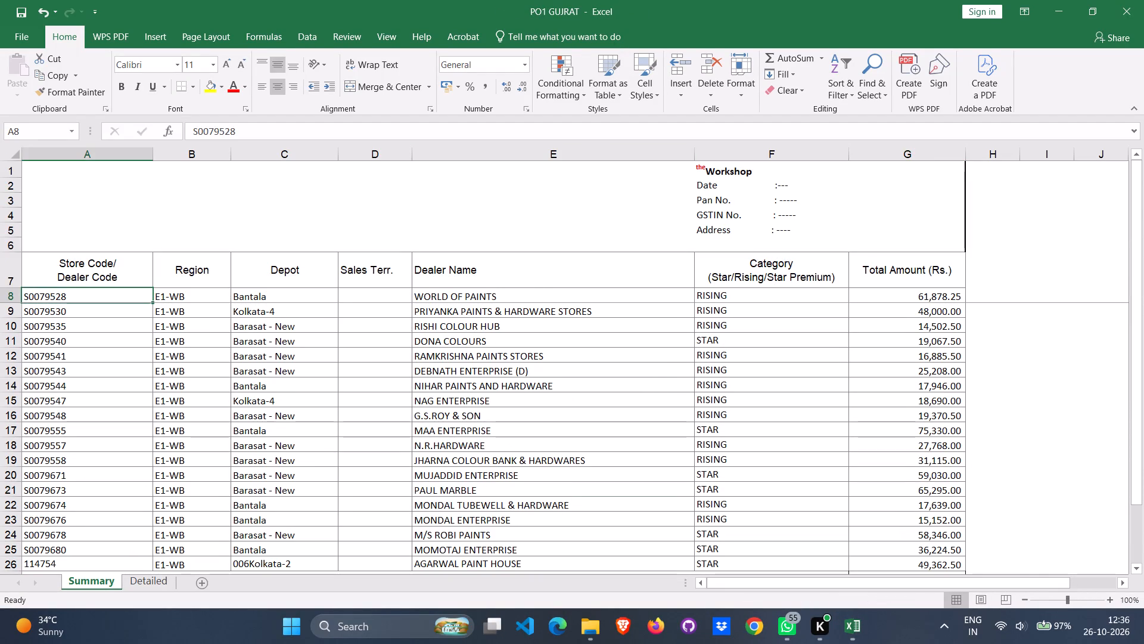
key(shift+Right)
key(shift+Right)
key(shift+Right)
key(shift+Right)
key(shift+Right)
key(shift+Right)
key(shift+Right)
key(shift+Right)
key(shift+Right)
key(shift+Right)
key(shift+Right)
key(shift+Right)
key(shift+Right)
key(shift+Left)
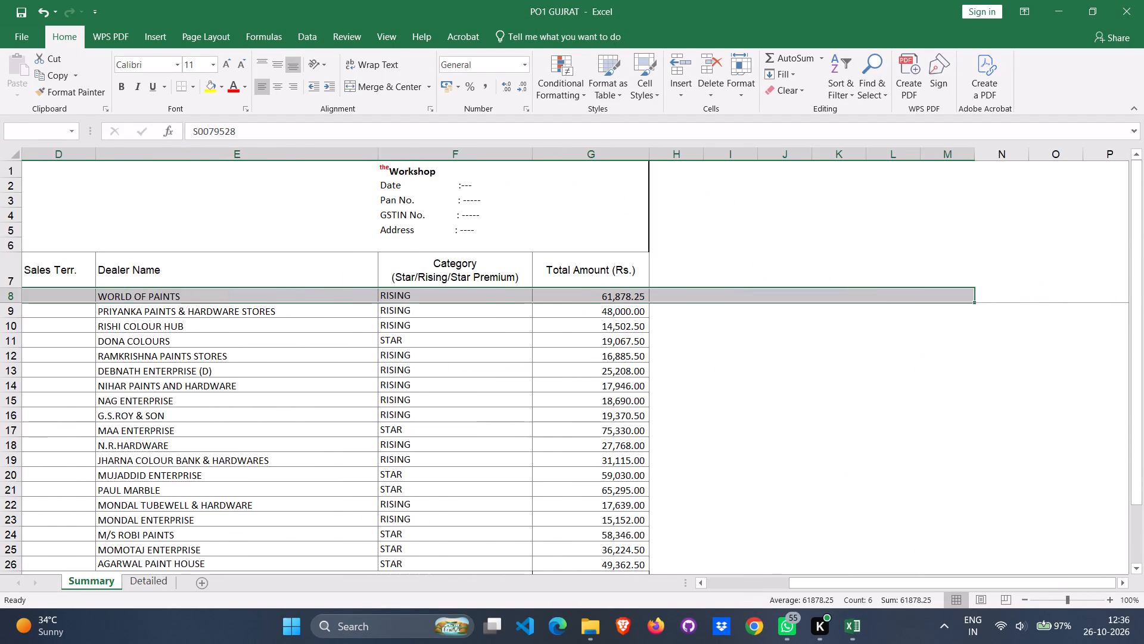
key(shift+Left)
key(shift+Left)
key(shift+Left)
key(shift+Left)
key(shift+Left)
key(shift+Left)
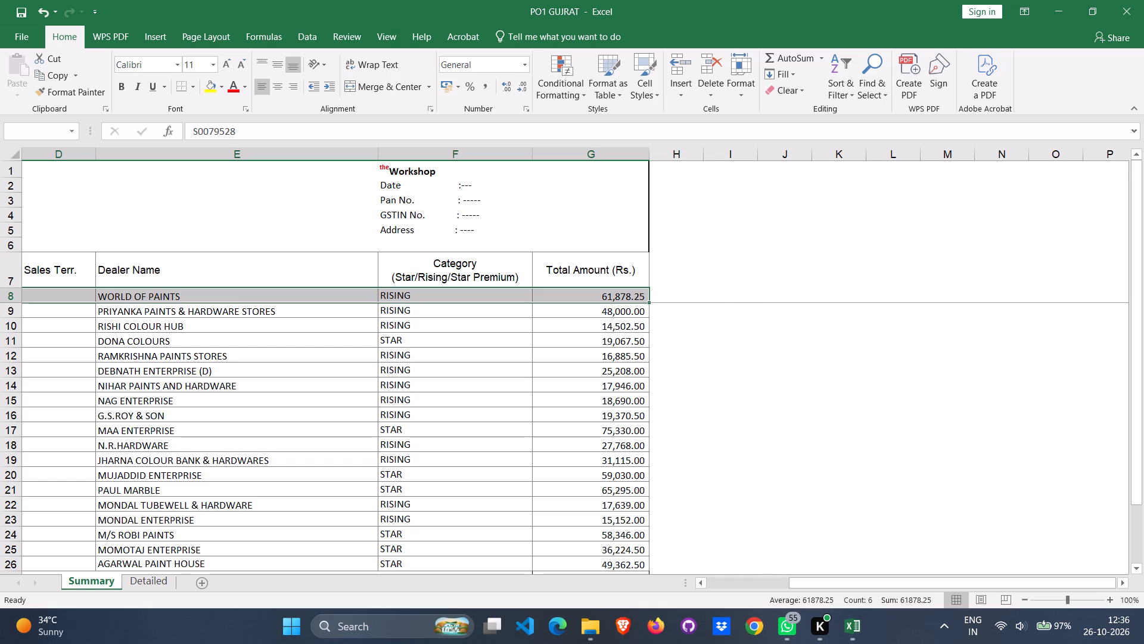
key(shift+Down)
key(shift+Down)
key(shift+Down)
key(shift+Down)
key(shift+Down)
key(shift+Down)
key(shift+Down)
key(shift+Down)
key(shift+Down)
key(shift+Down)
key(shift+Down)
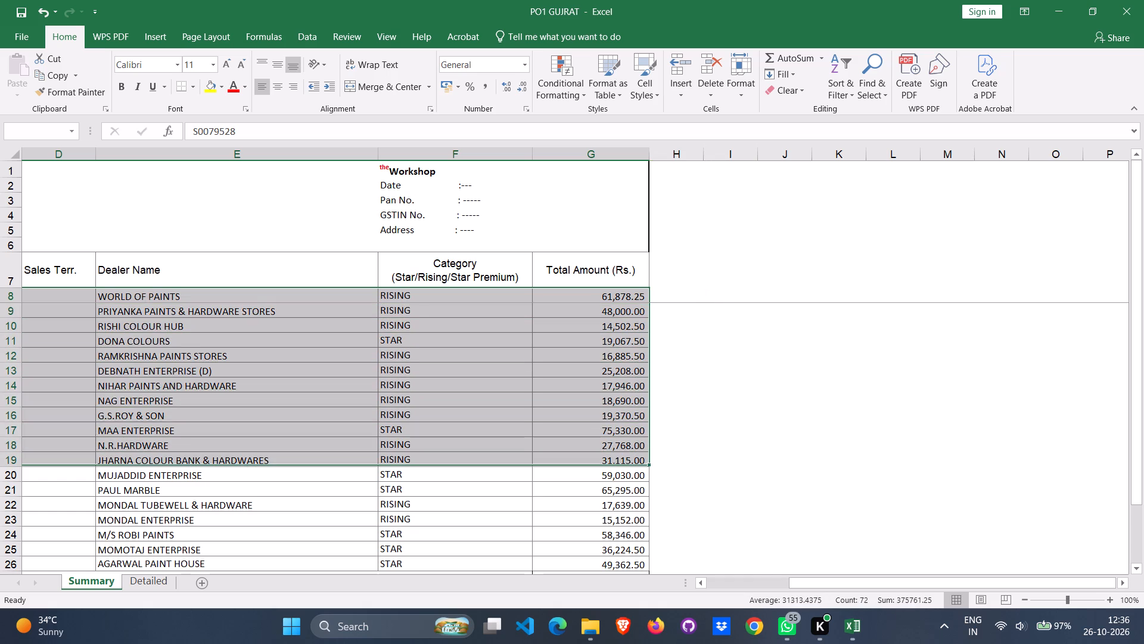
key(shift+Down)
key(shift+Down)
key(shift+Down)
key(shift+Down)
key(shift+Down)
key(shift+Down)
key(shift+Down)
key(shift+Down)
key(shift+Down)
key(shift+Up)
key(shift+Up)
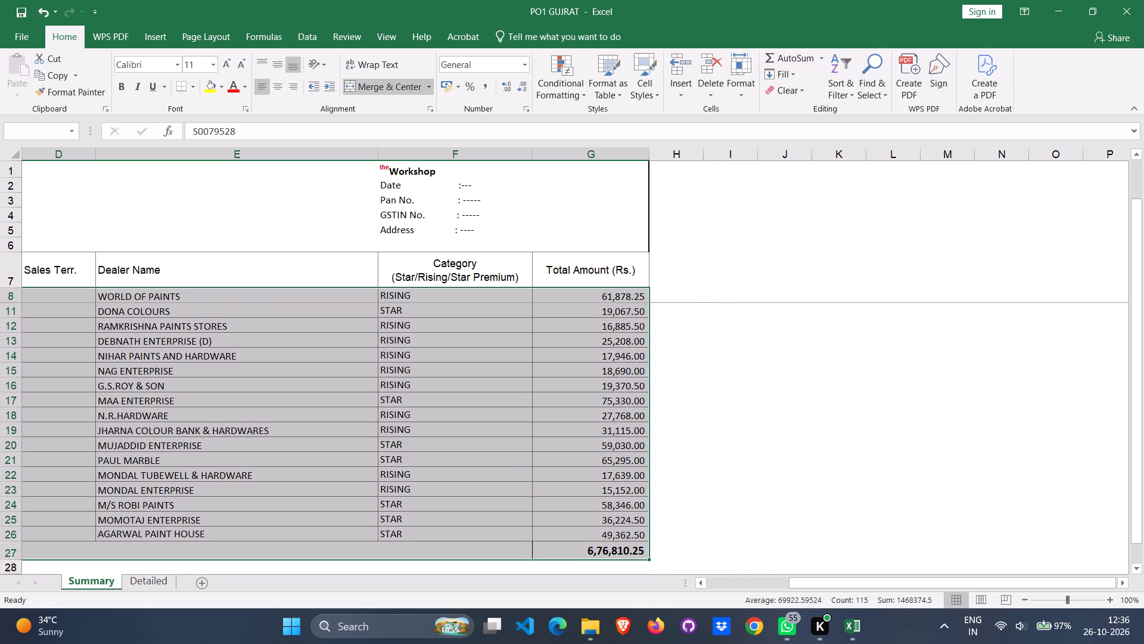
key(Delete)
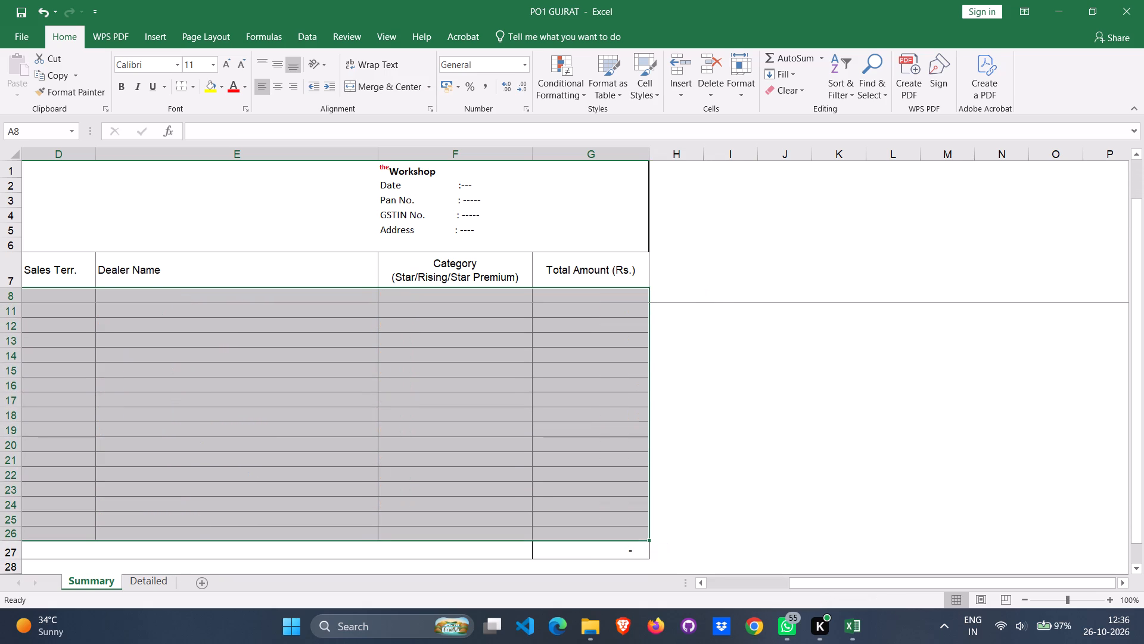
Examine the dealer table on the Summary sheet from row 8 down to the total row to count its blank rows.
scroll(73, 296, right, 9)
scroll(468, 460, up, 5)
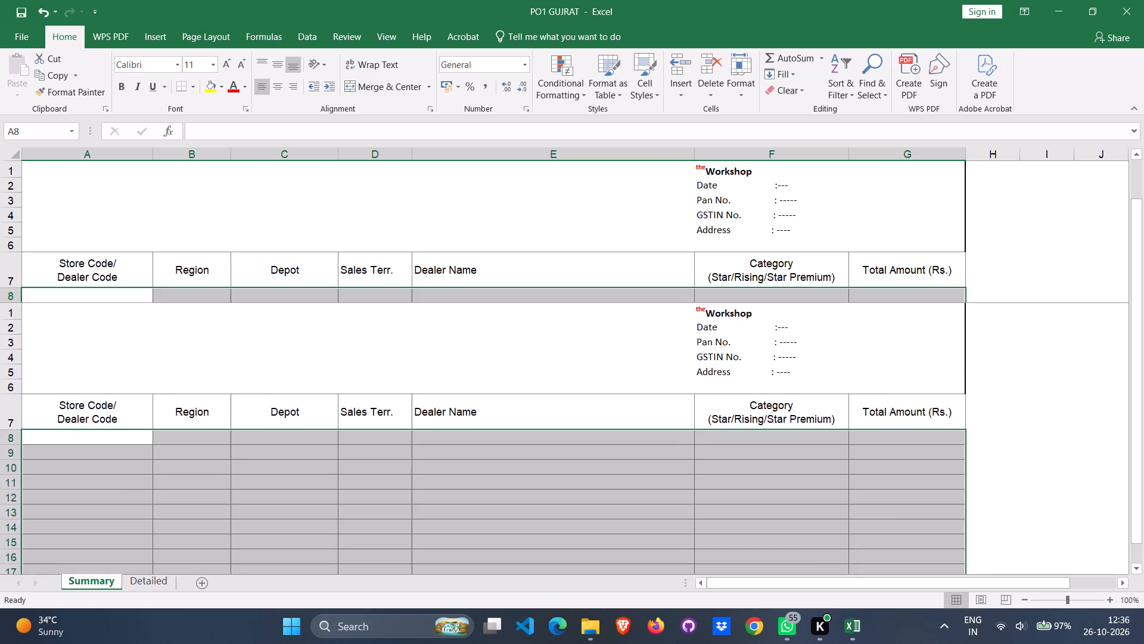
scroll(623, 187, down, 3)
scroll(623, 187, up, 4)
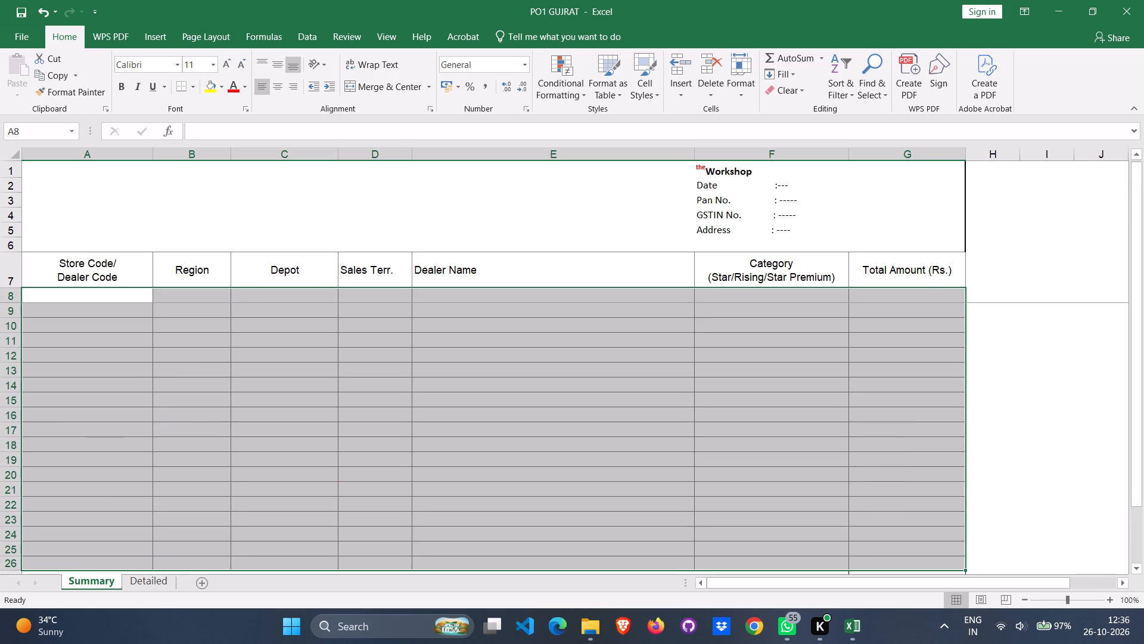
scroll(623, 216, up, 4)
click(117, 299)
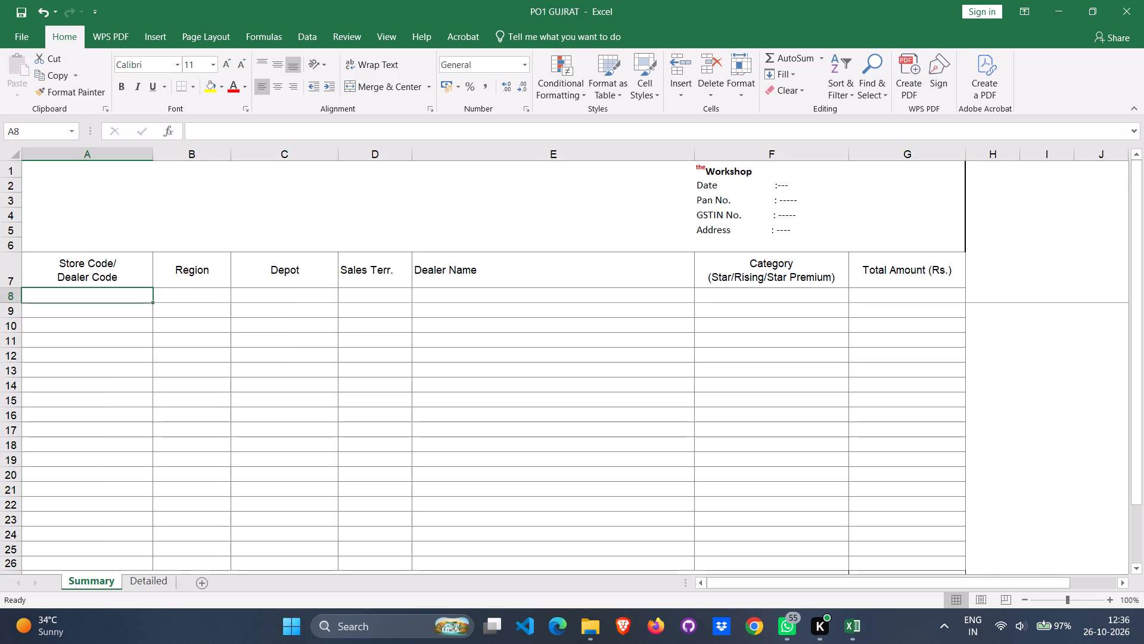
scroll(464, 190, down, 3)
scroll(466, 191, up, 4)
scroll(323, 404, up, 4)
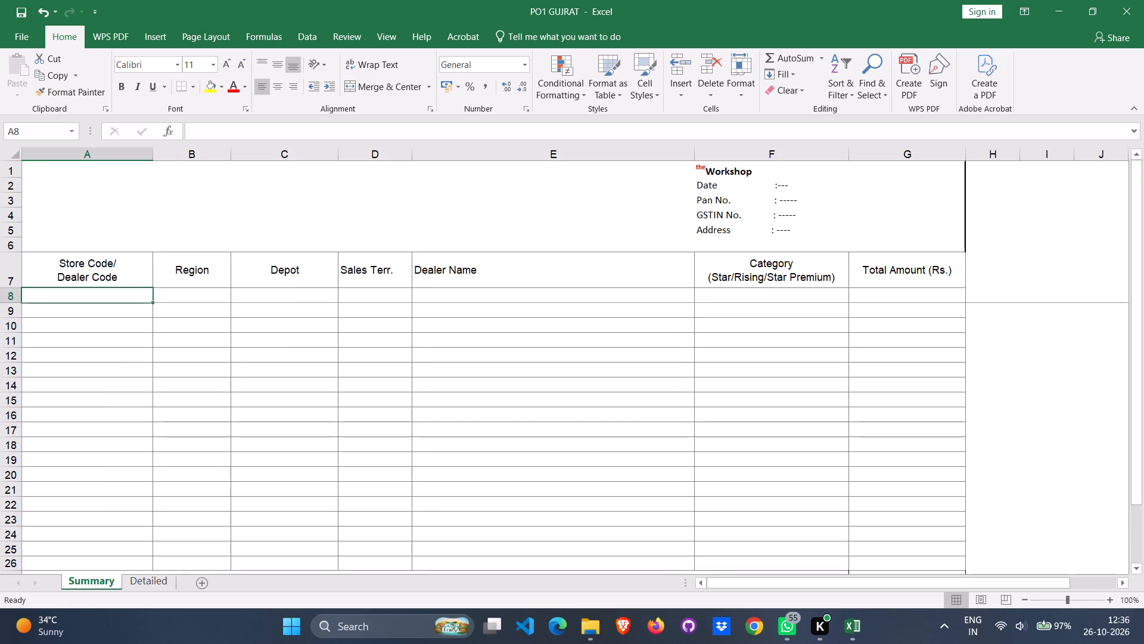
key(Down)
key(Down)
key(Down)
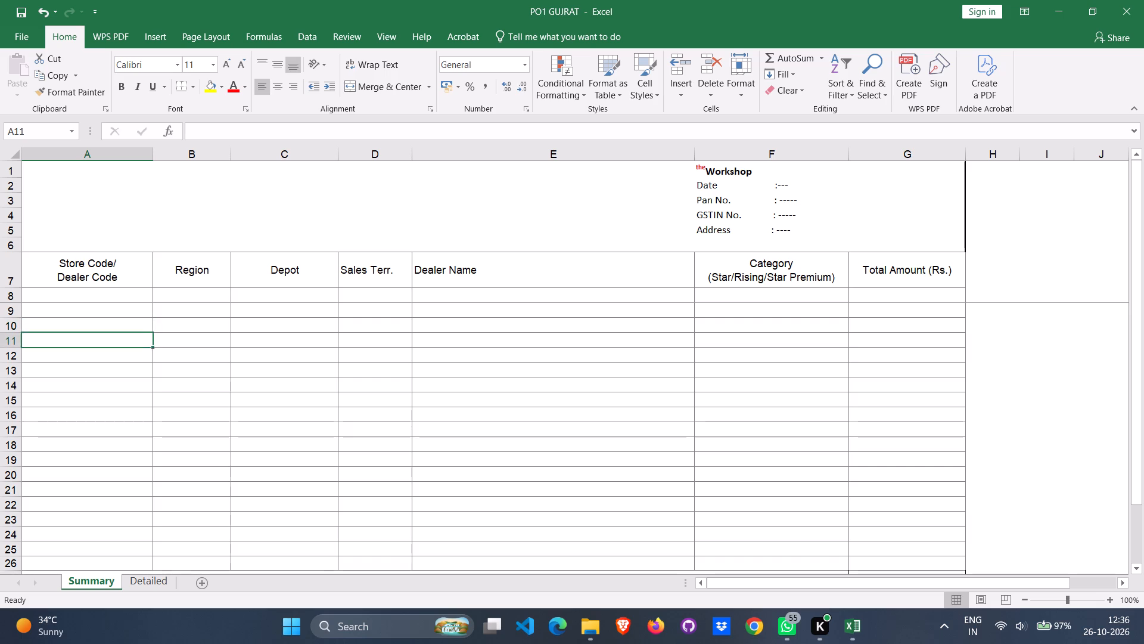
key(Down)
key(Down)
key(Down)
key(Down)
key(Down)
key(Down)
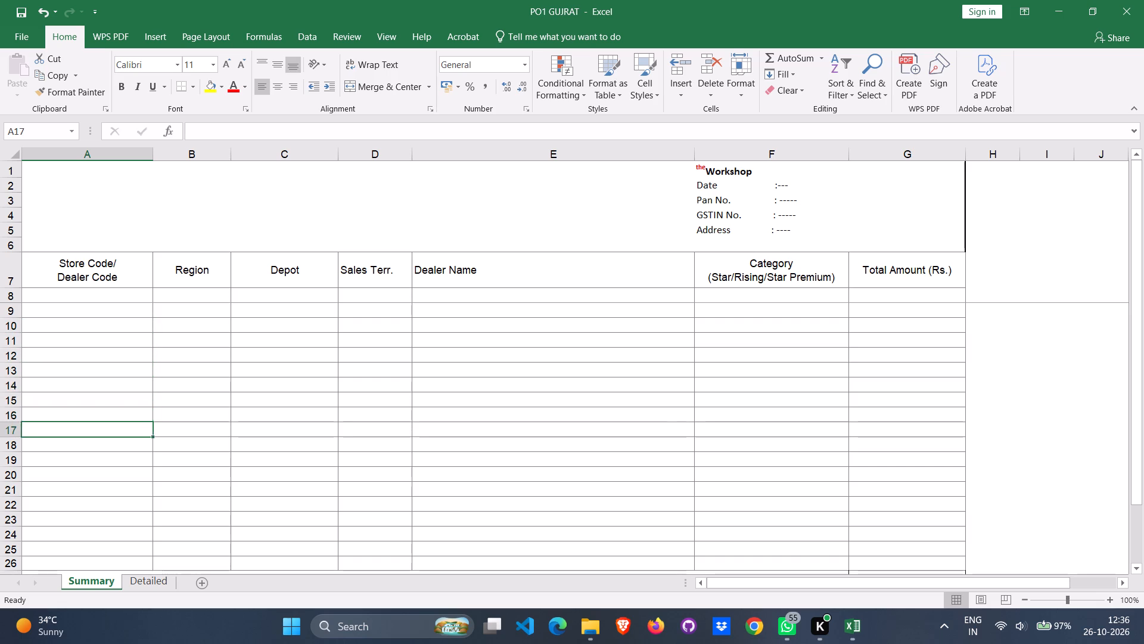
key(Down)
key(Down)
key(Down)
key(Down)
key(Down)
key(Down)
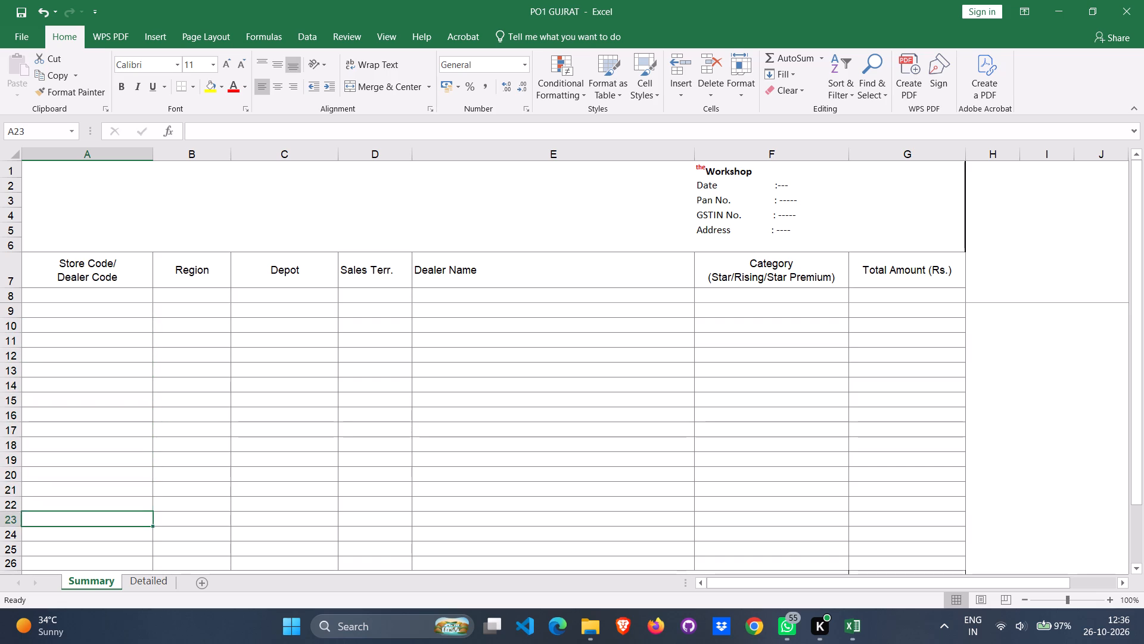
key(Down)
key(Down)
key(Down)
key(Down)
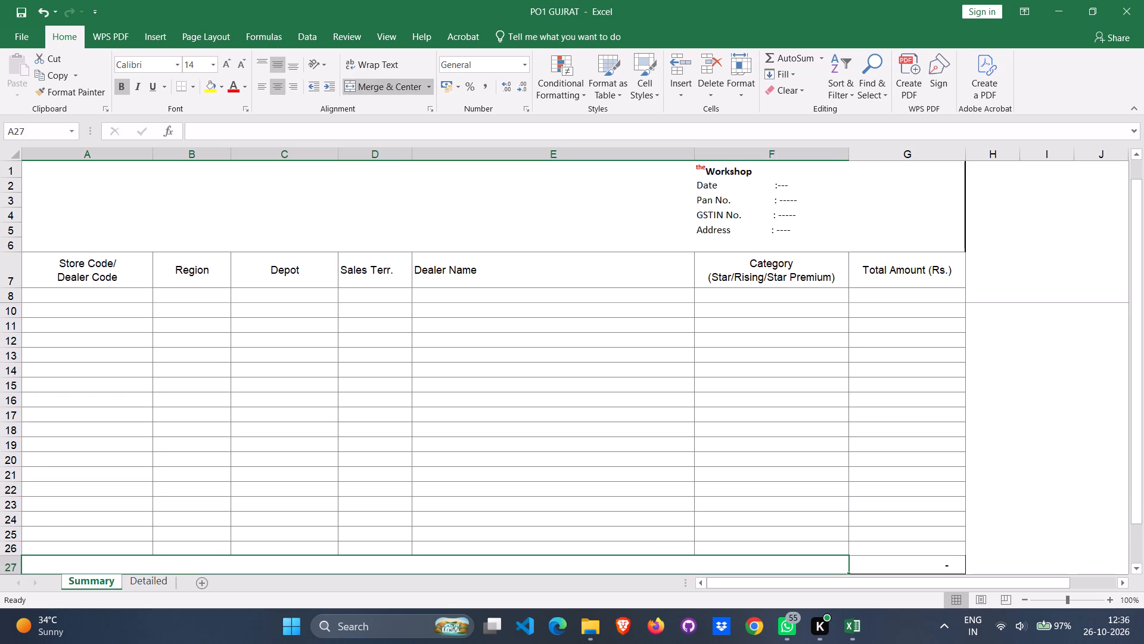
key(Down)
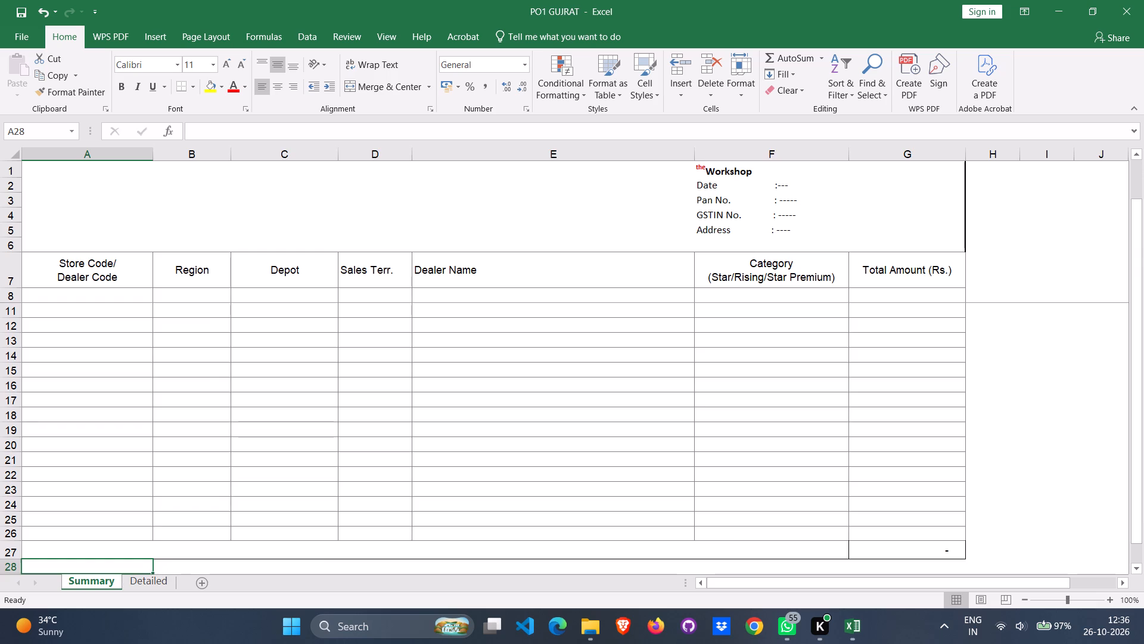
key(Up)
key(Up)
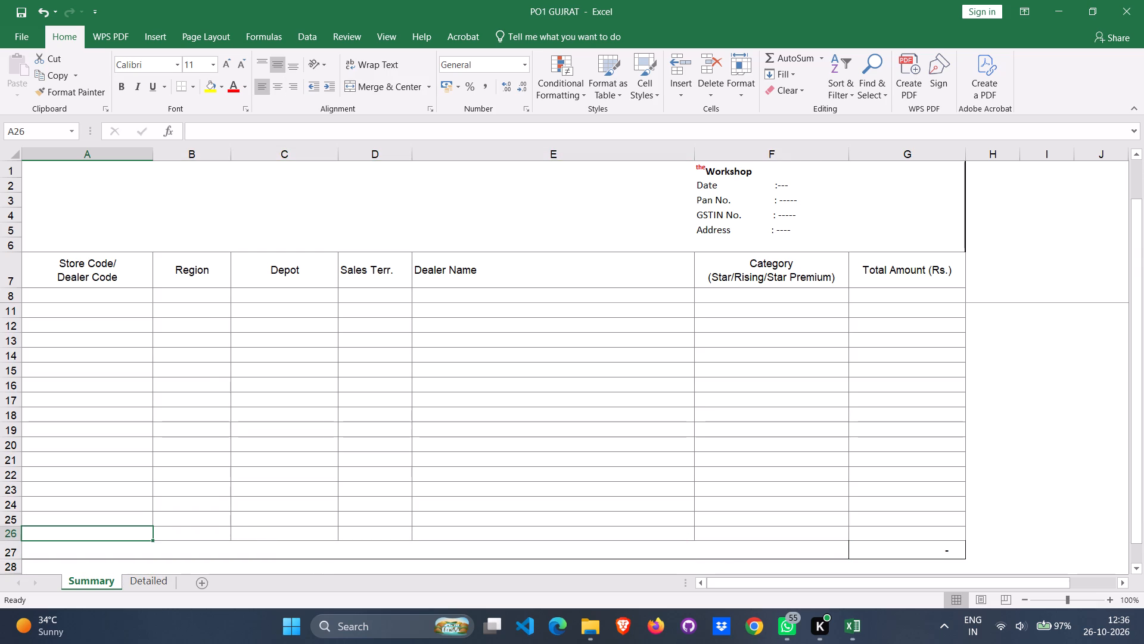
Insert three entire blank rows inside the Summary sheet's dealer table, at rows 22, 17 and 16, and return to cell A8.
right_click(74, 479)
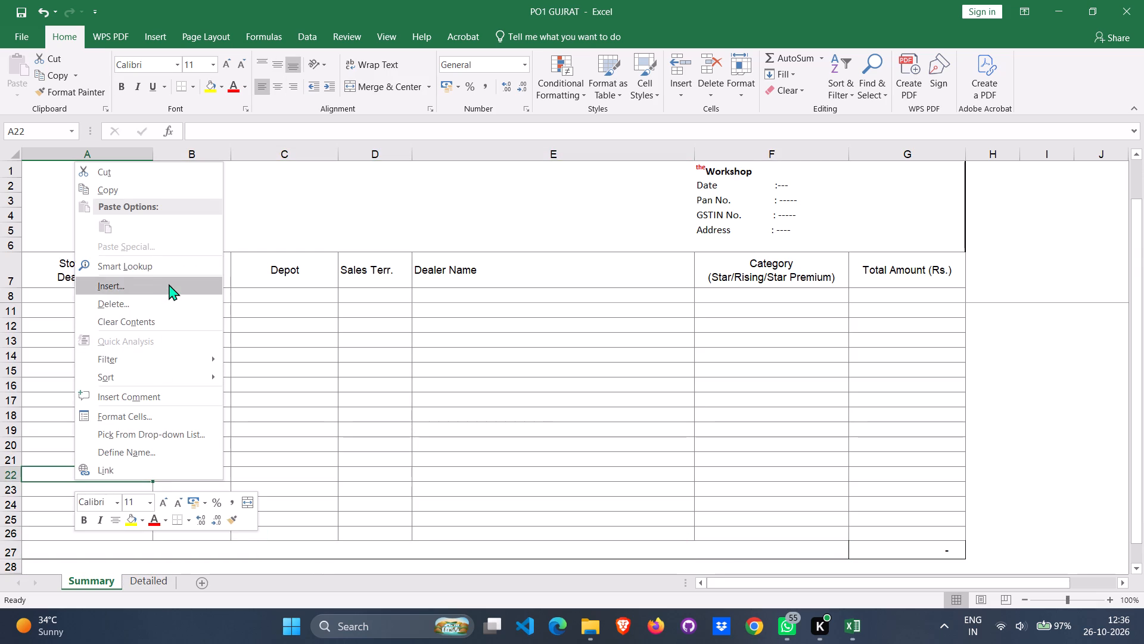
click(169, 284)
click(138, 284)
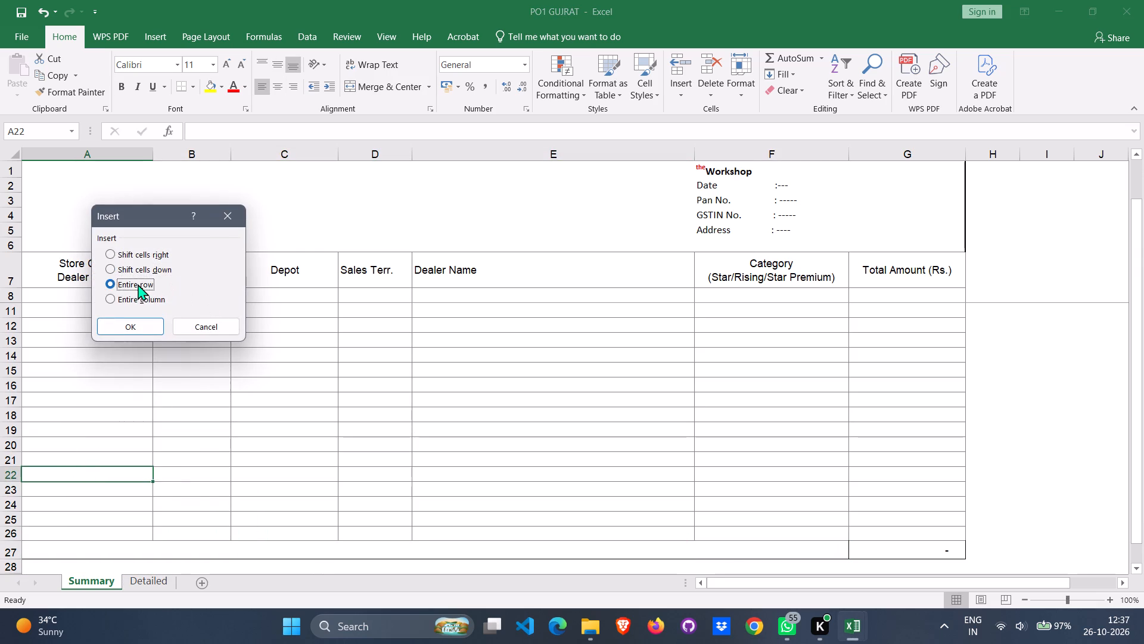
click(141, 323)
right_click(175, 396)
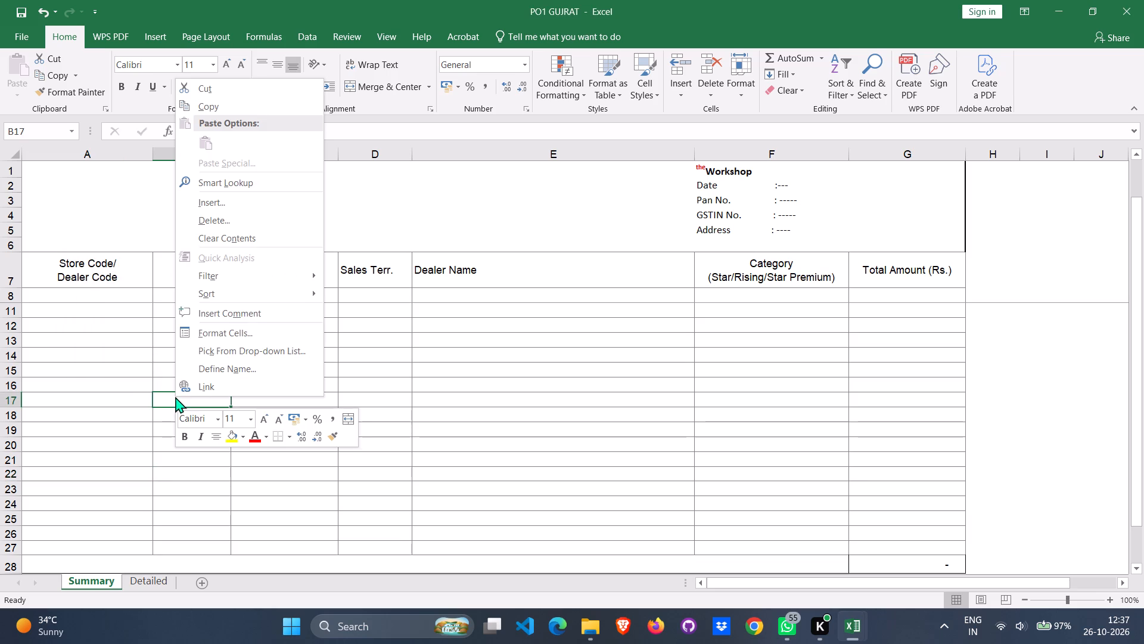
click(244, 210)
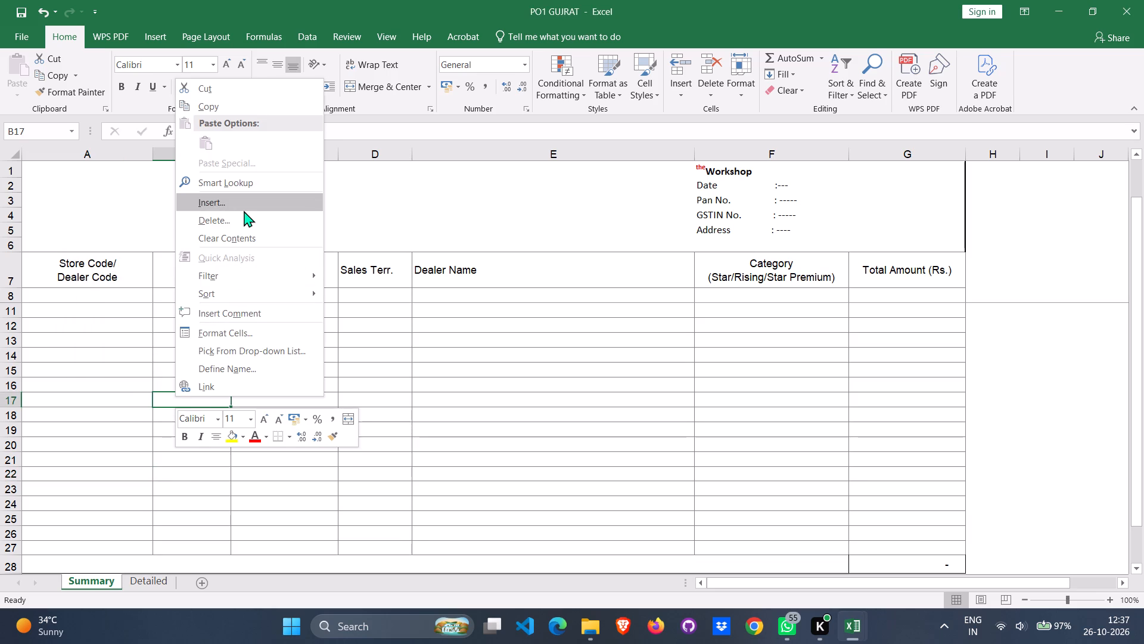
click(213, 211)
click(213, 253)
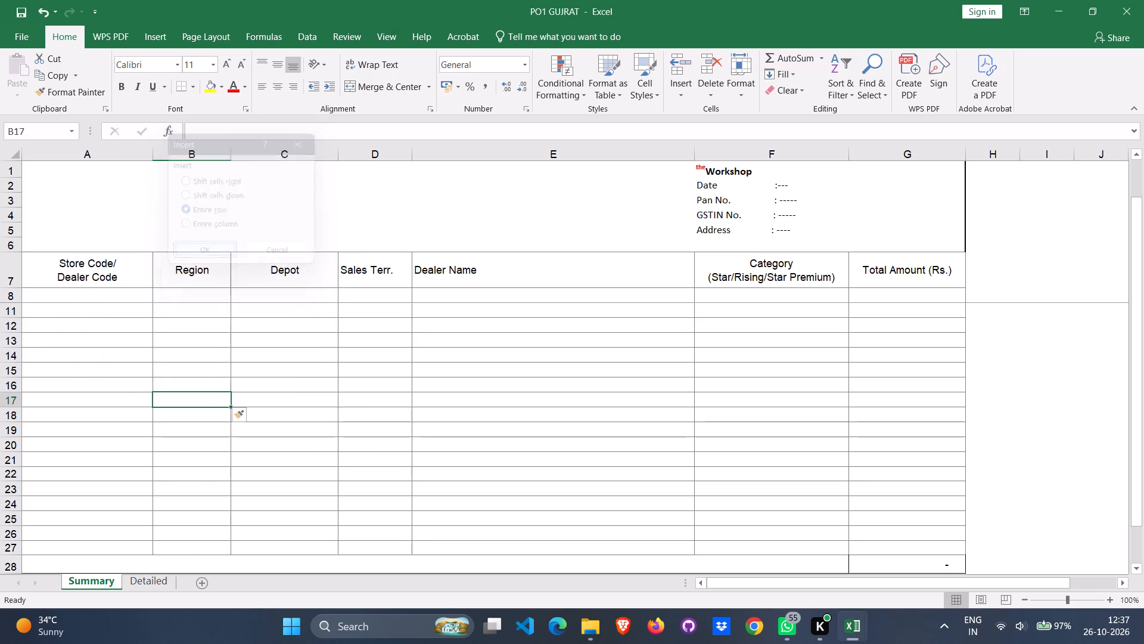
right_click(204, 387)
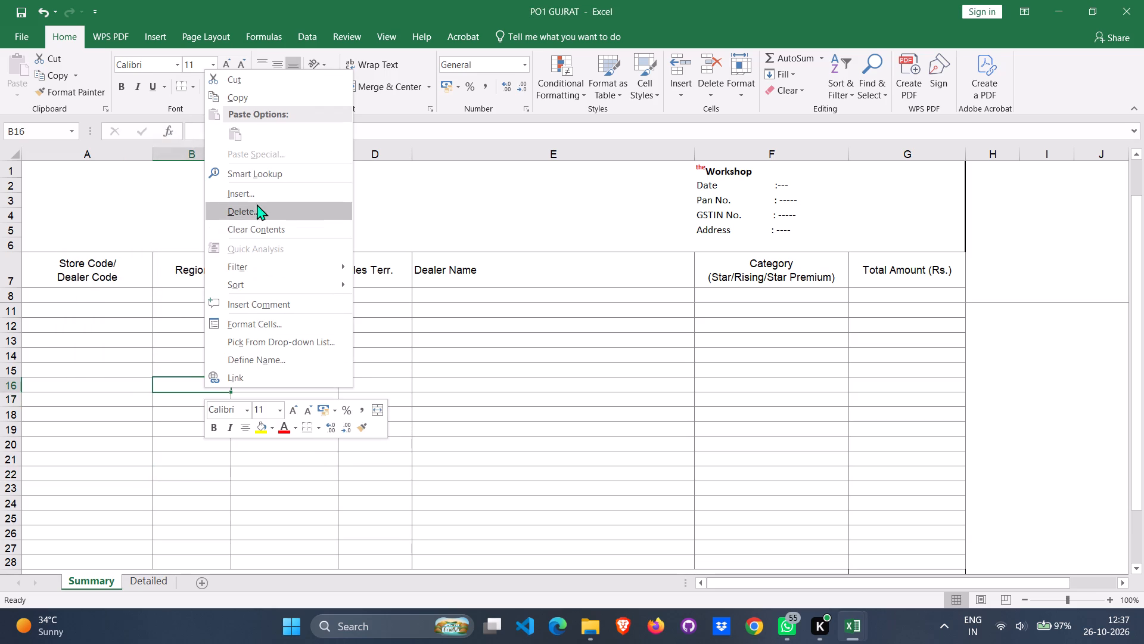
click(259, 194)
click(214, 191)
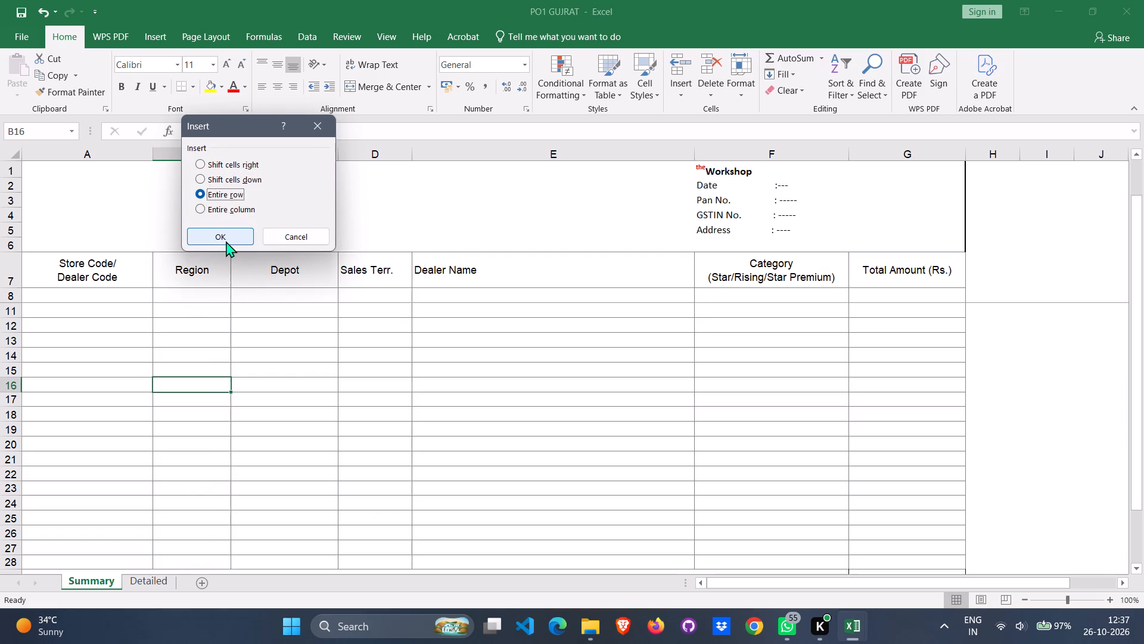
click(222, 236)
scroll(428, 403, right, 11)
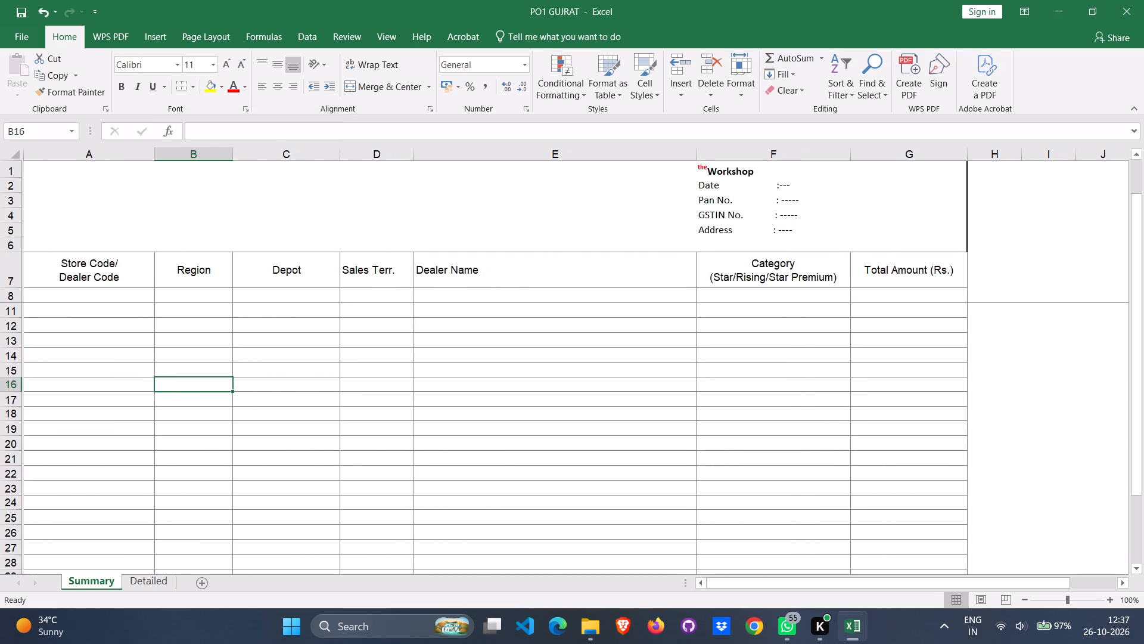
scroll(428, 403, right, 1)
scroll(427, 404, up, 6)
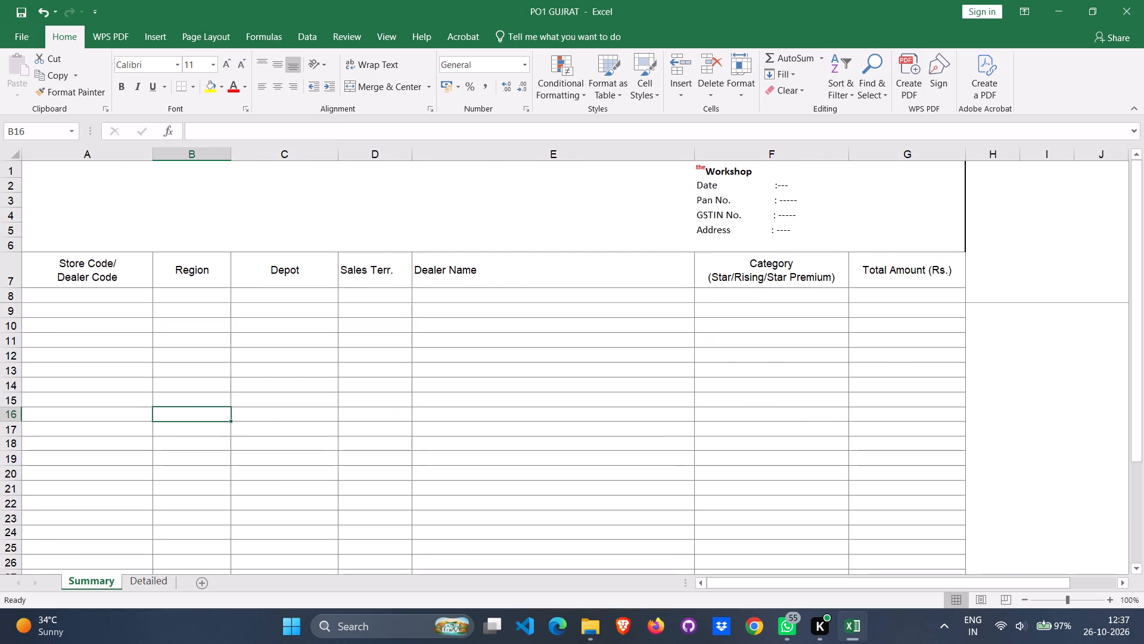
click(85, 296)
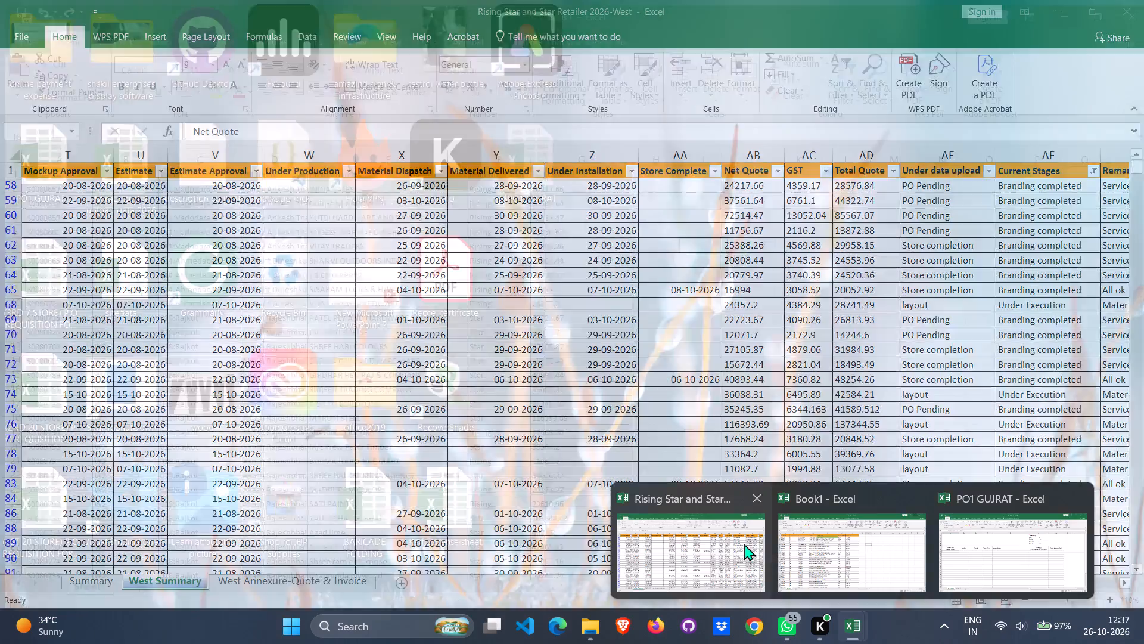
Switch to the Rising Star and Star Retailer 2026-West workbook, save its changes and close it.
click(704, 543)
scroll(515, 355, up, 5)
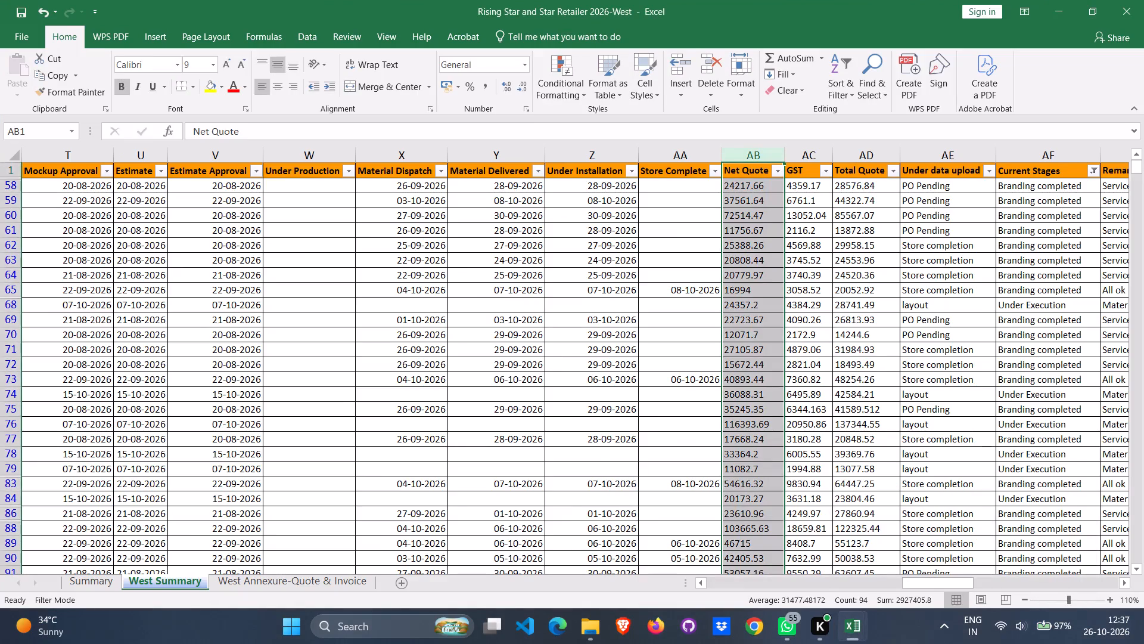
scroll(515, 355, up, 5)
scroll(515, 355, right, 15)
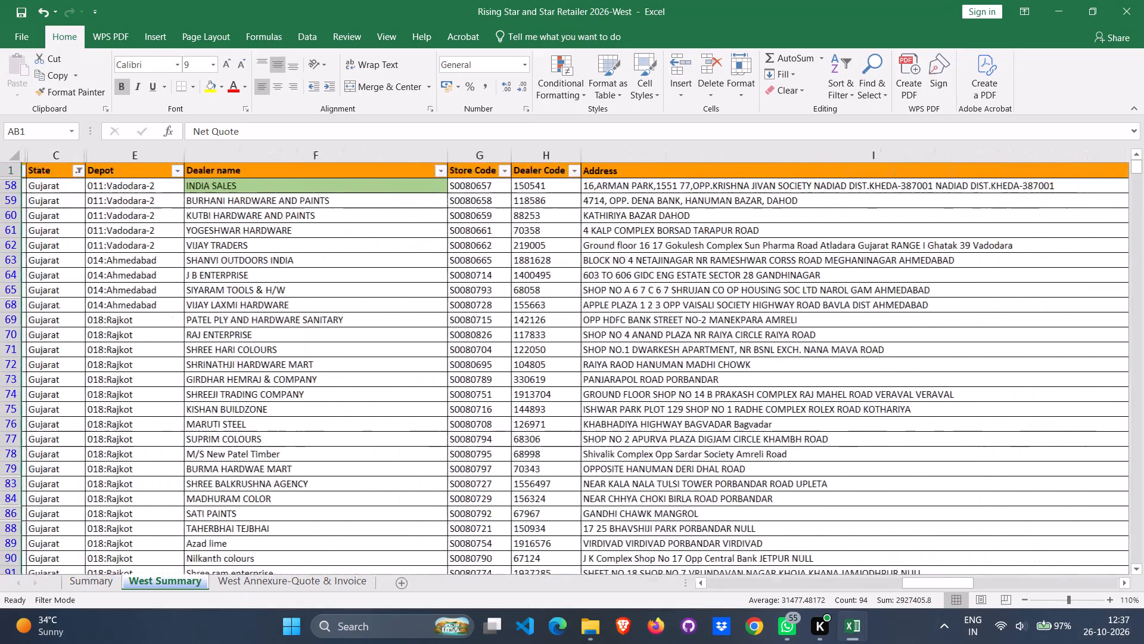
scroll(515, 355, right, 2)
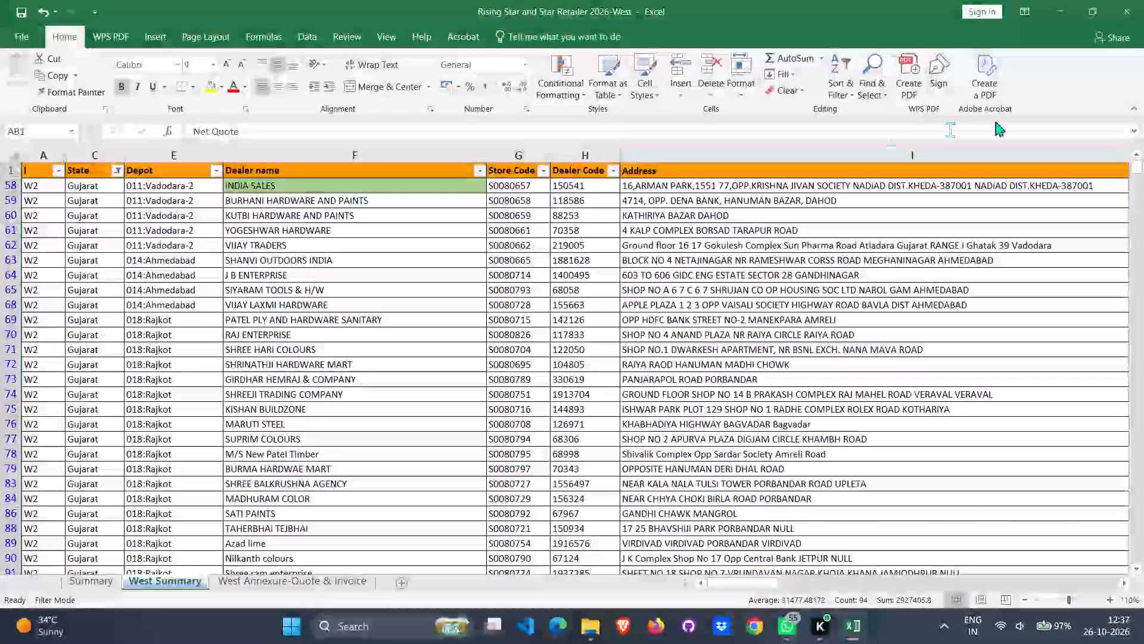
click(1129, 8)
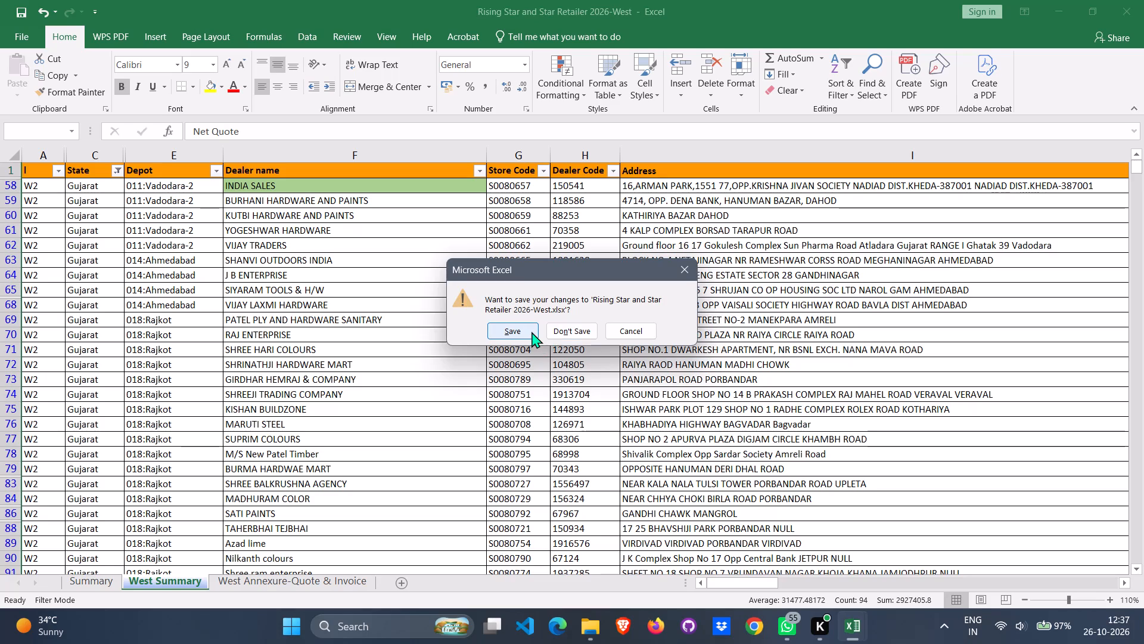
click(26, 18)
click(20, 14)
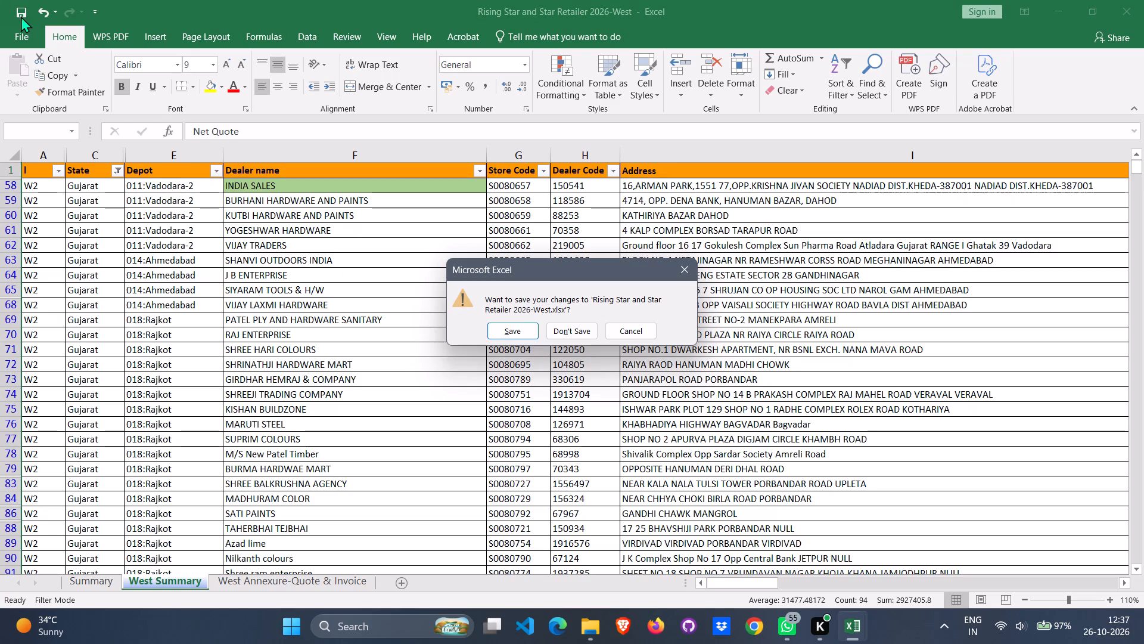
click(639, 331)
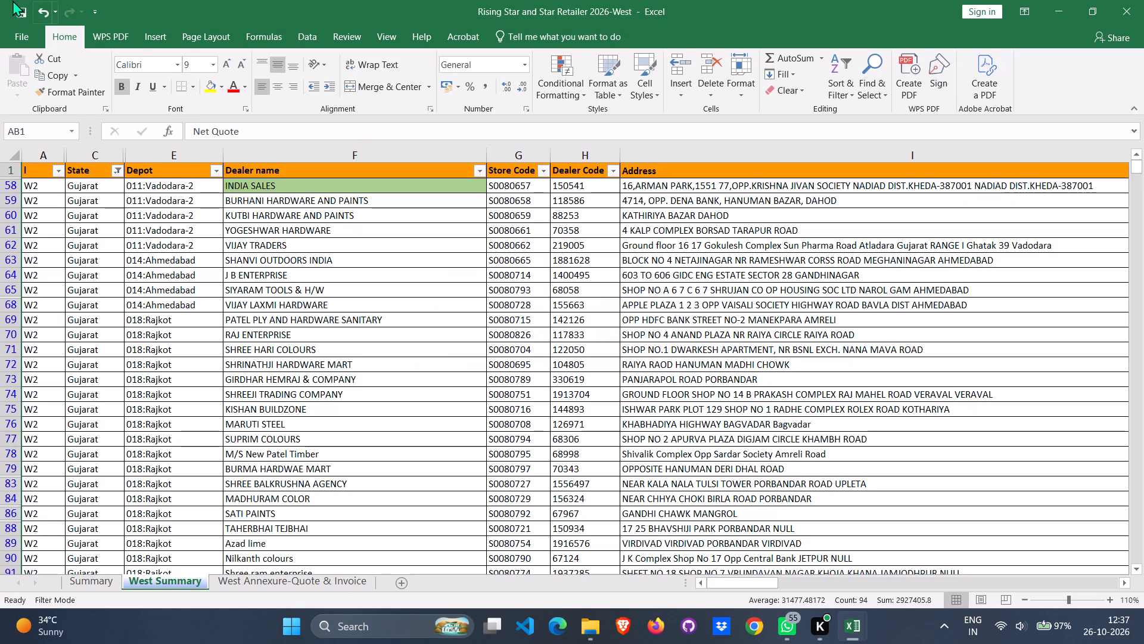
triple_click(18, 10)
double_click(18, 10)
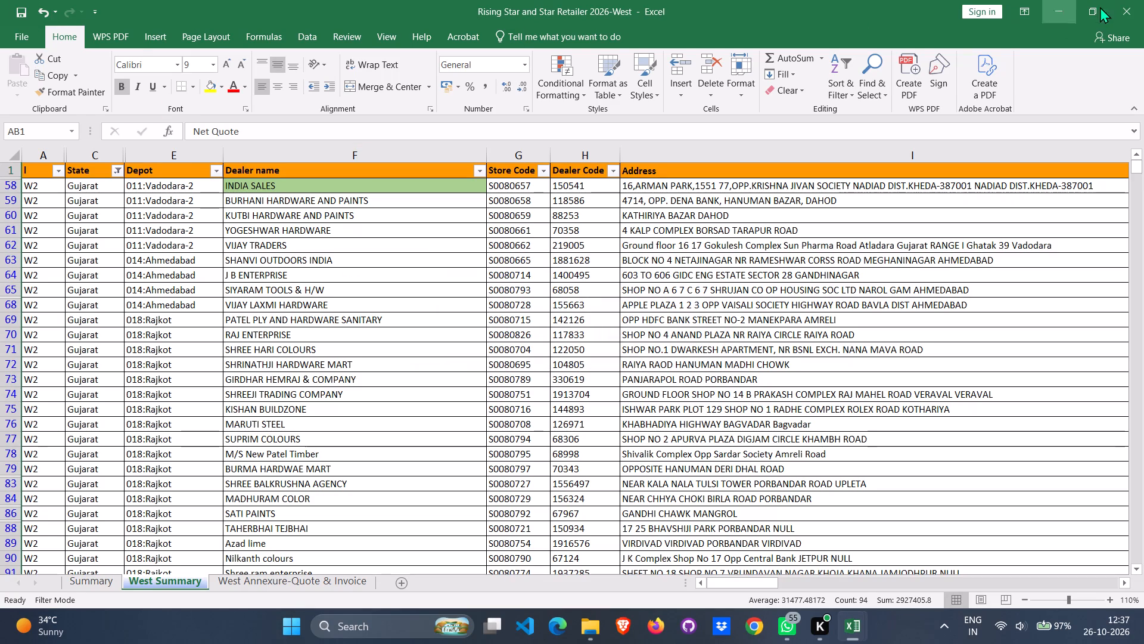
click(1132, 8)
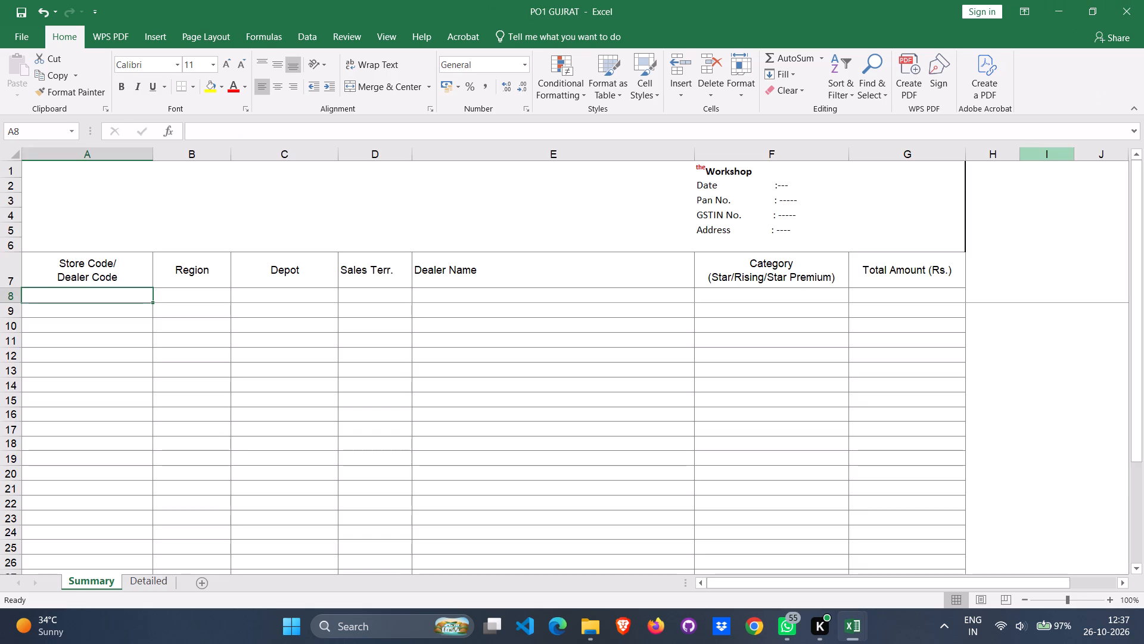
Copy the first 20 dealer rows, A2 to G21, from Book1 and paste them into PO1 GUJRAT's Summary sheet starting at A8.
key(alt+Tab)
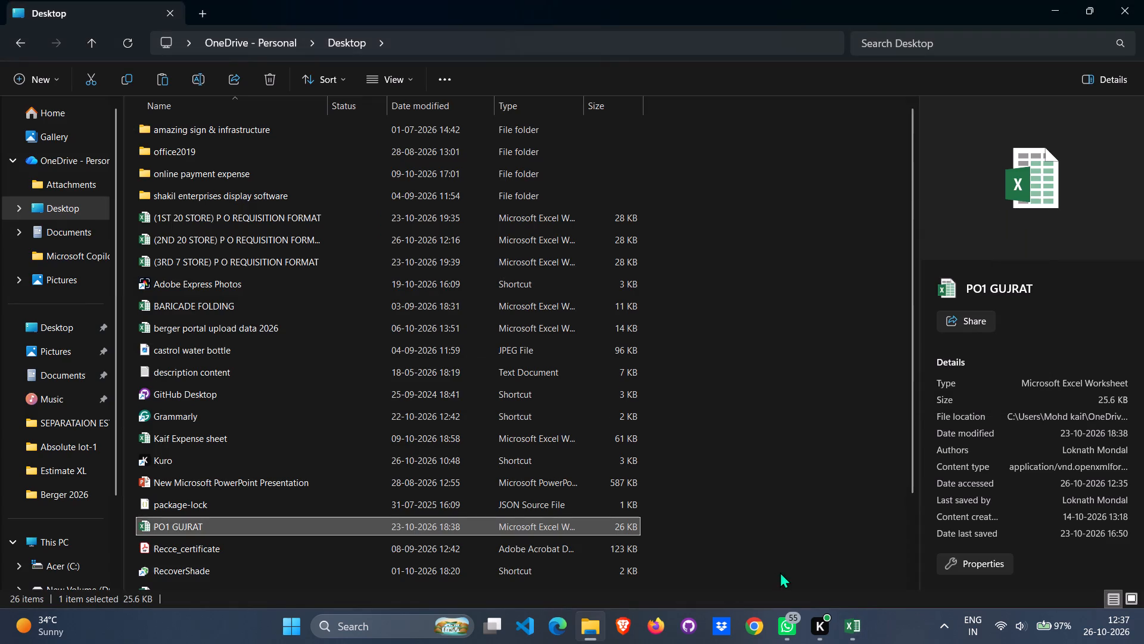
key(alt+Tab)
click(764, 556)
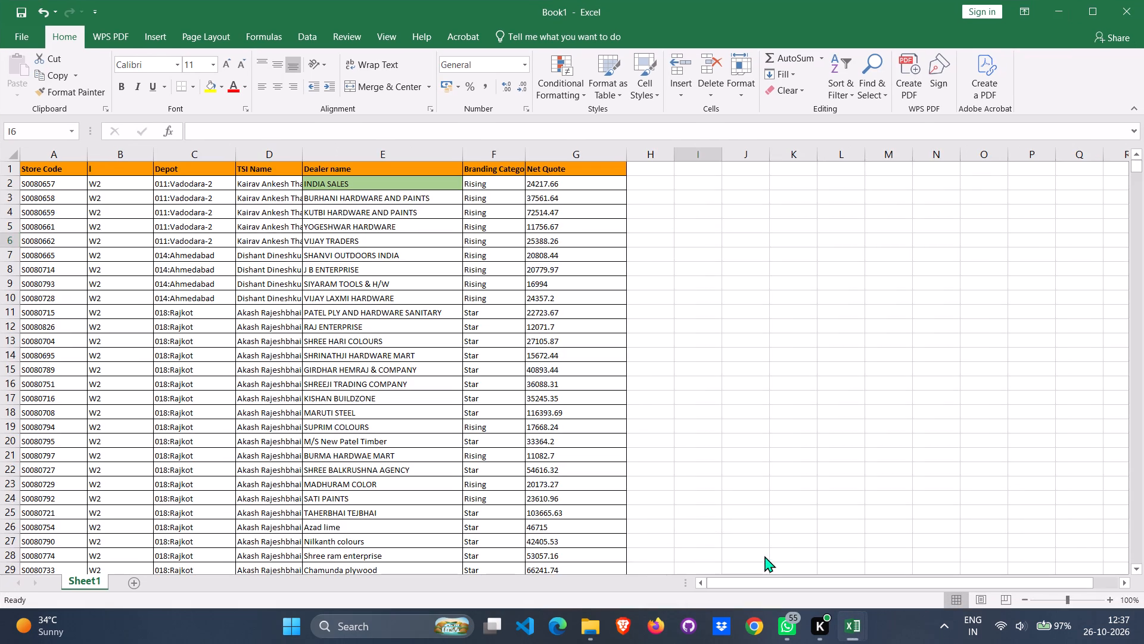
key(alt+Tab)
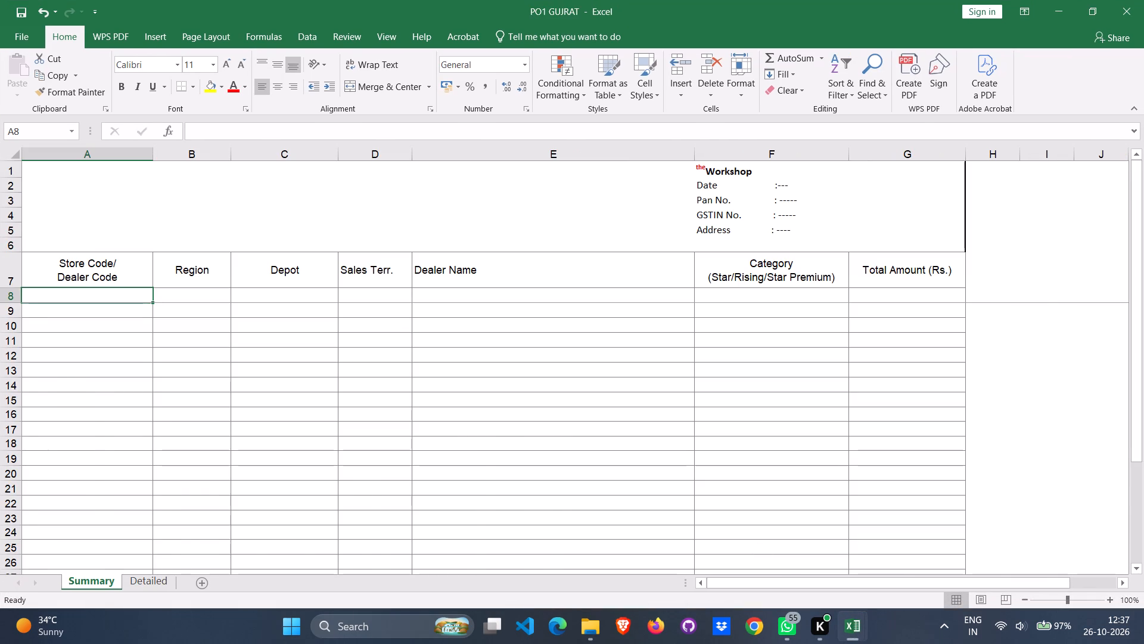
key(alt+Tab)
click(52, 181)
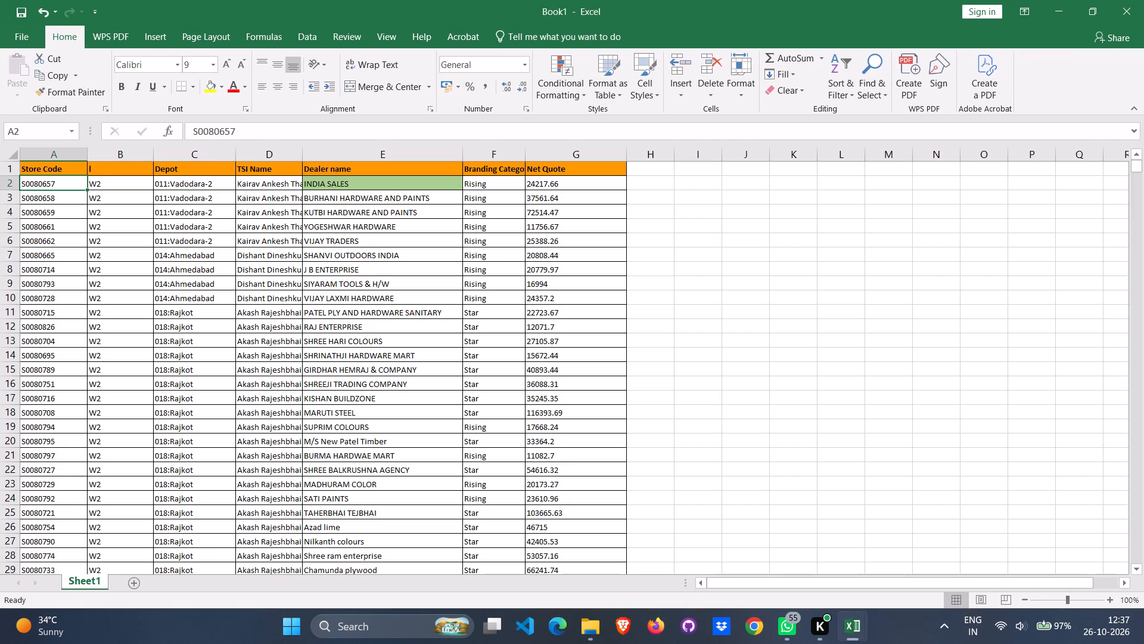
scroll(52, 181, right, 7)
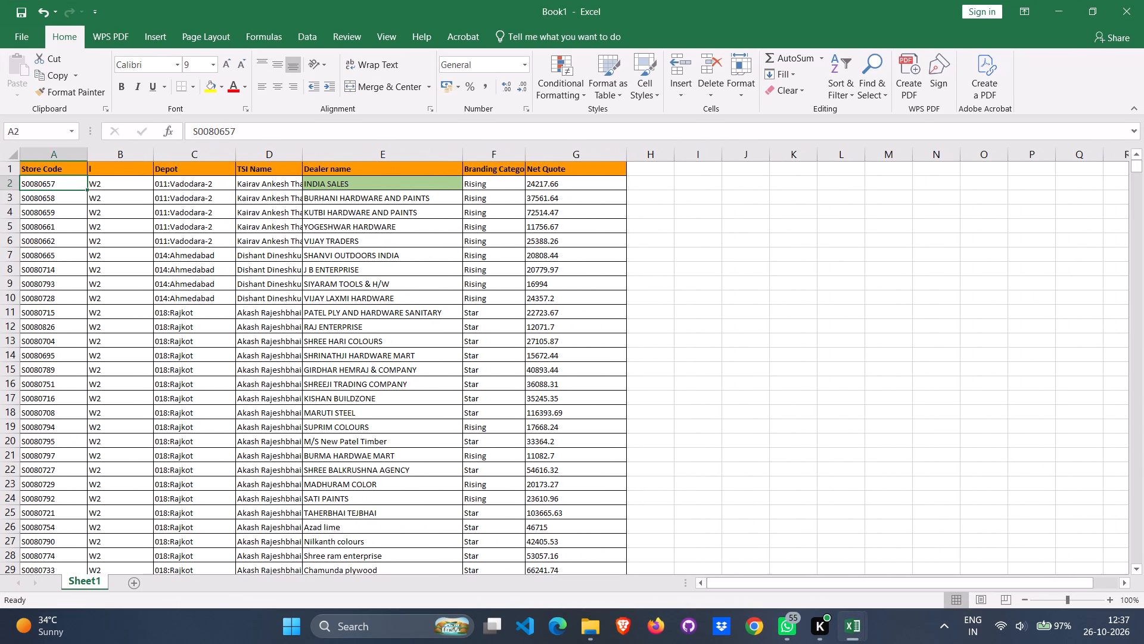
key(Down)
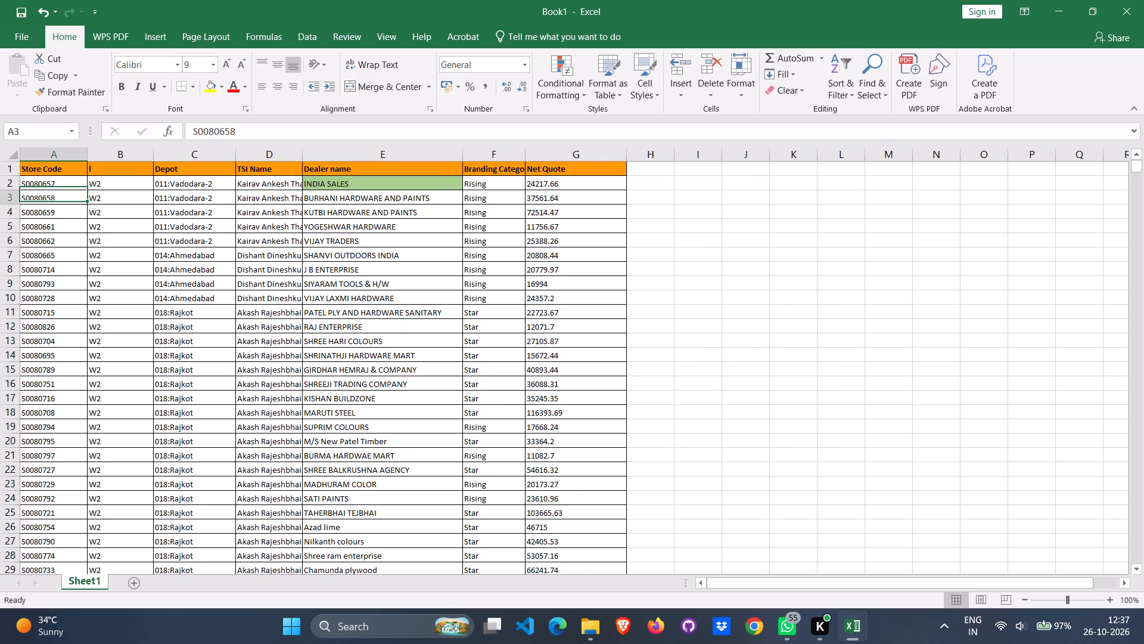
key(Up)
key(shift+Down)
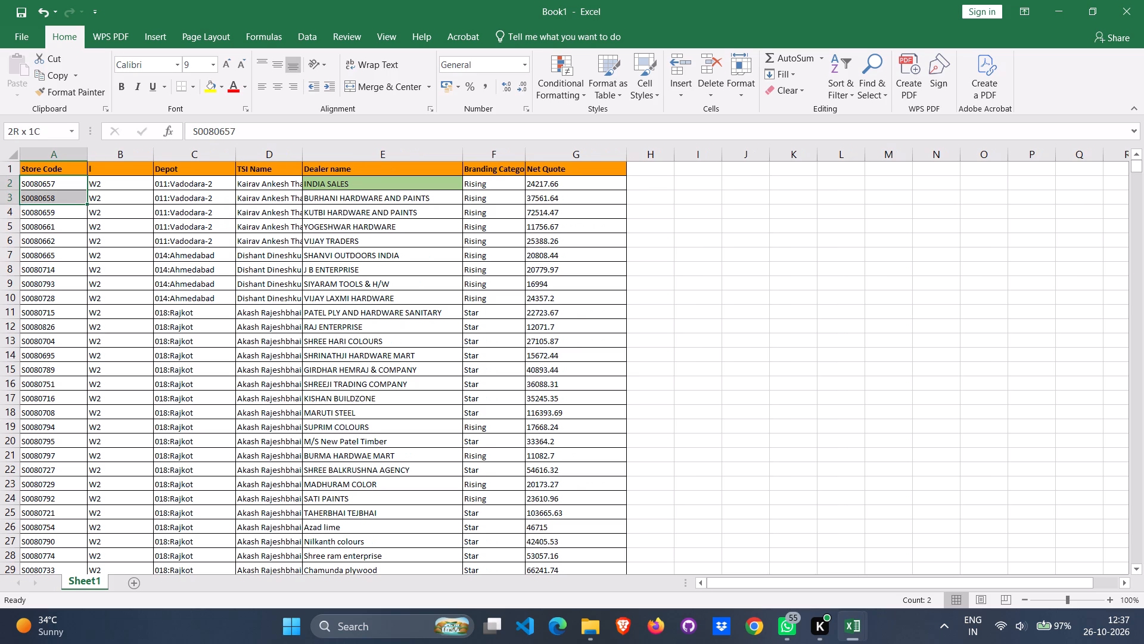
key(shift+Down)
key(shift+Down)
key(shift+Down)
key(shift+Down)
key(shift+Down)
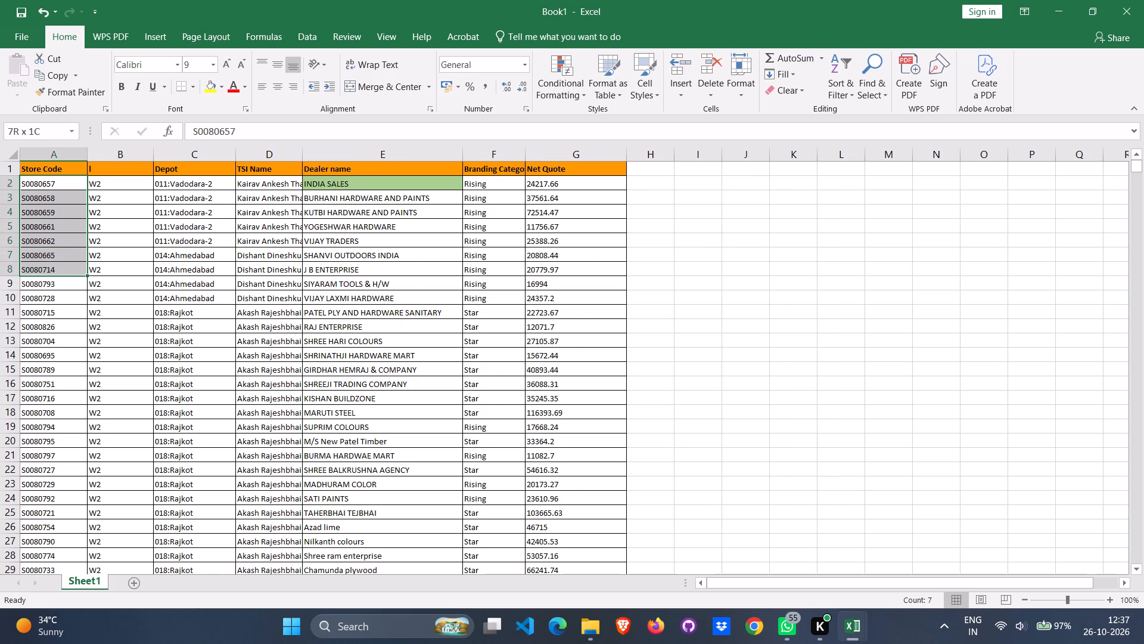
key(shift+Down)
key(shift+Down)
key(shift+Down)
key(shift+Down)
key(shift+Down)
key(shift+Down)
key(shift+Down)
key(shift+Down)
key(shift+Down)
key(shift+Down)
key(shift+Down)
key(shift+Down)
key(shift+Down)
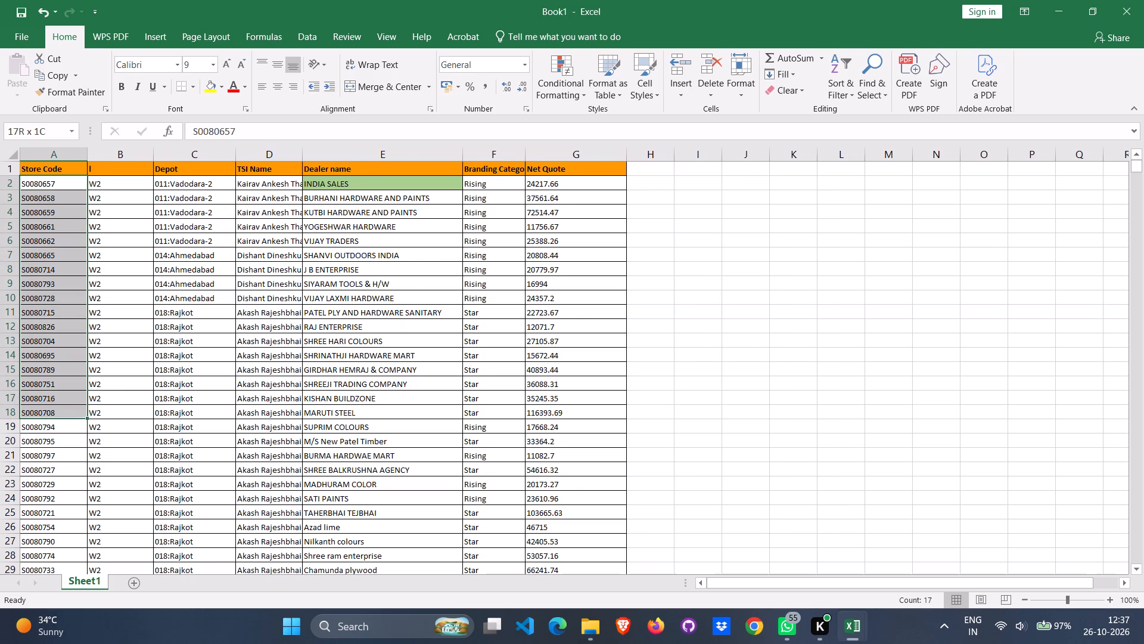
key(shift+Down)
key(shift+Down)
key(shift+Down)
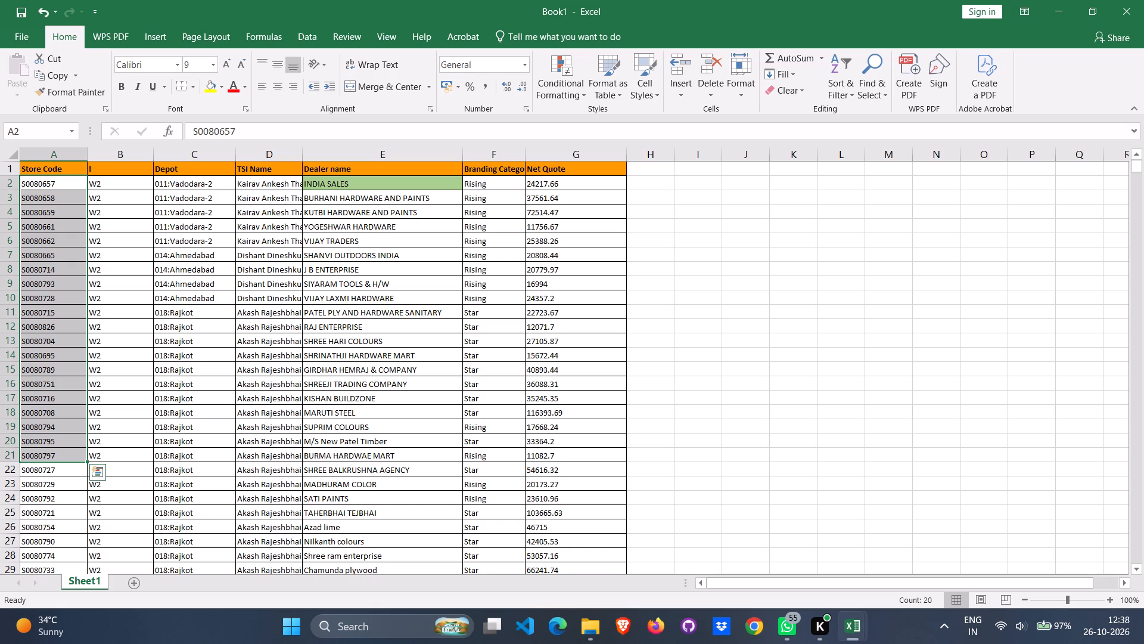
key(shift+Right)
key(shift+Right)
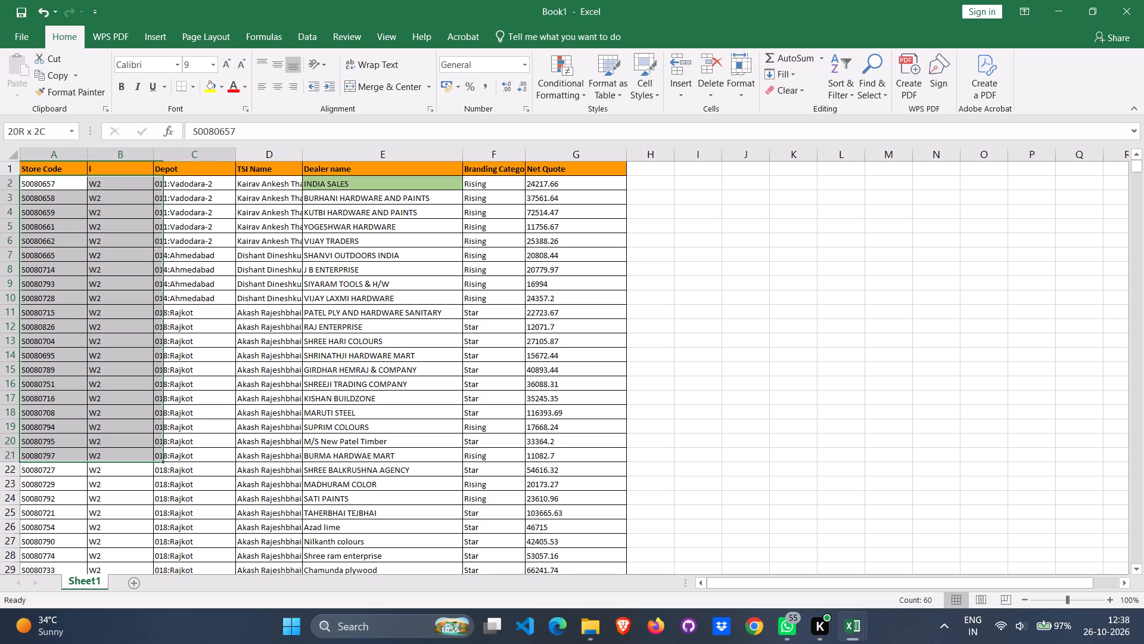
key(shift+Right)
key(shift+Right)
key(shift+Right)
key(shift+Right)
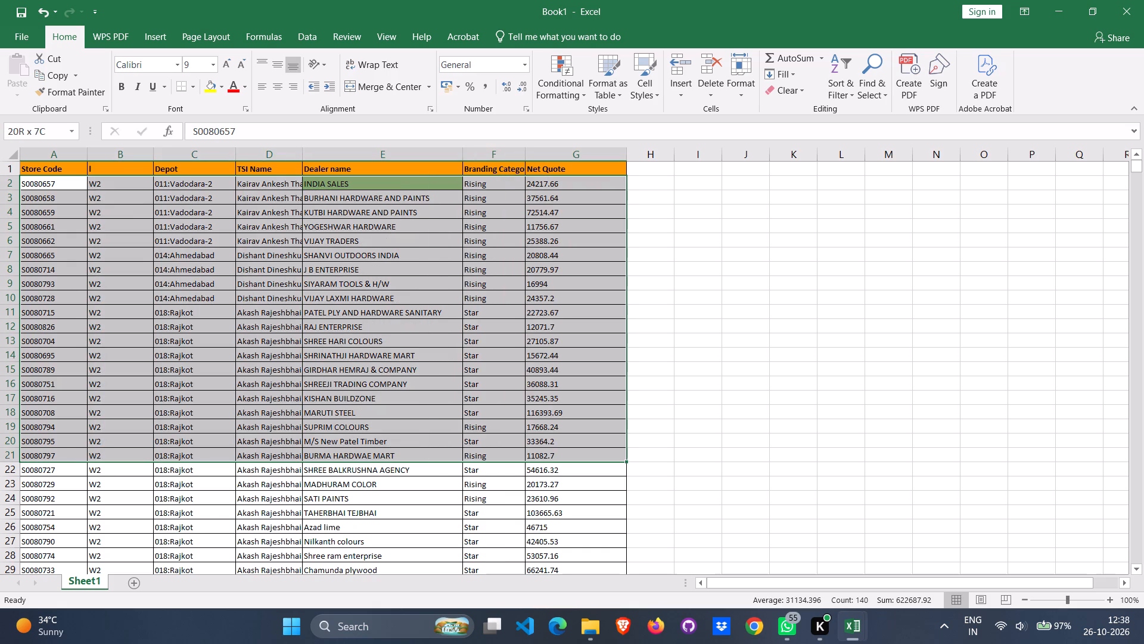
key(ctrl+c)
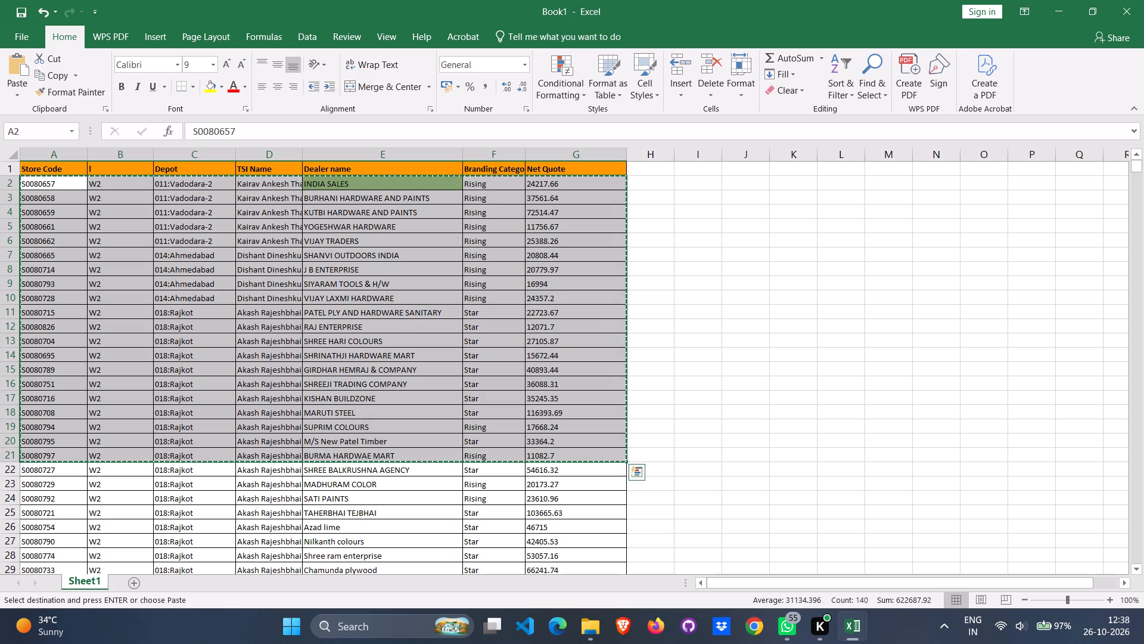
key(alt+Tab)
key(ctrl+v)
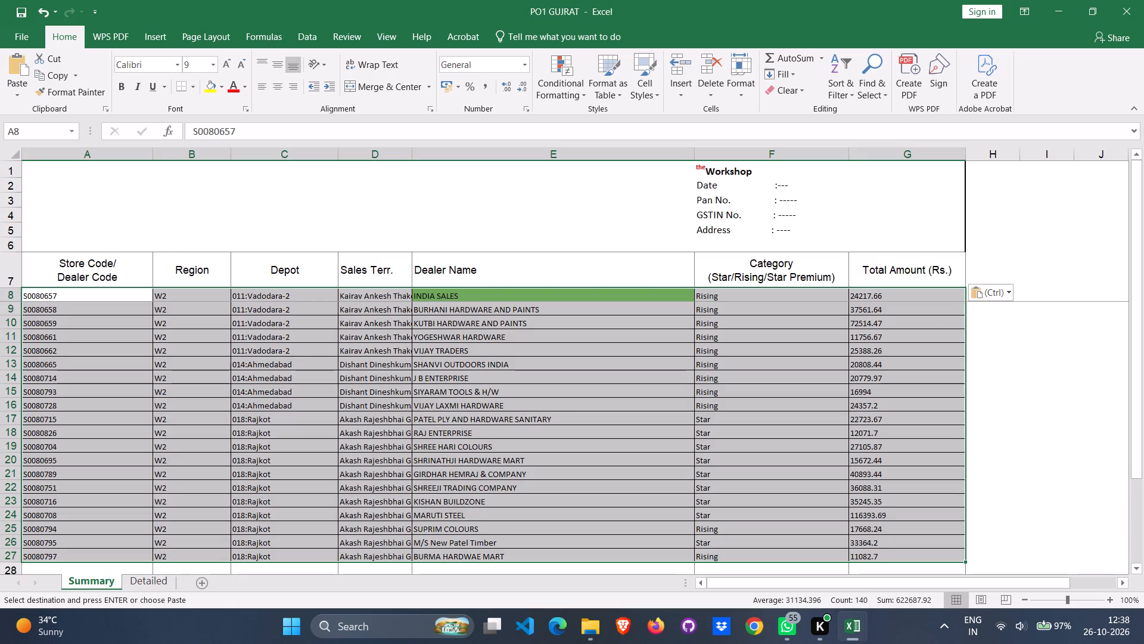
Set the font size of the pasted dealer rows, A8 to G27, on the Summary sheet to 11.
click(63, 294)
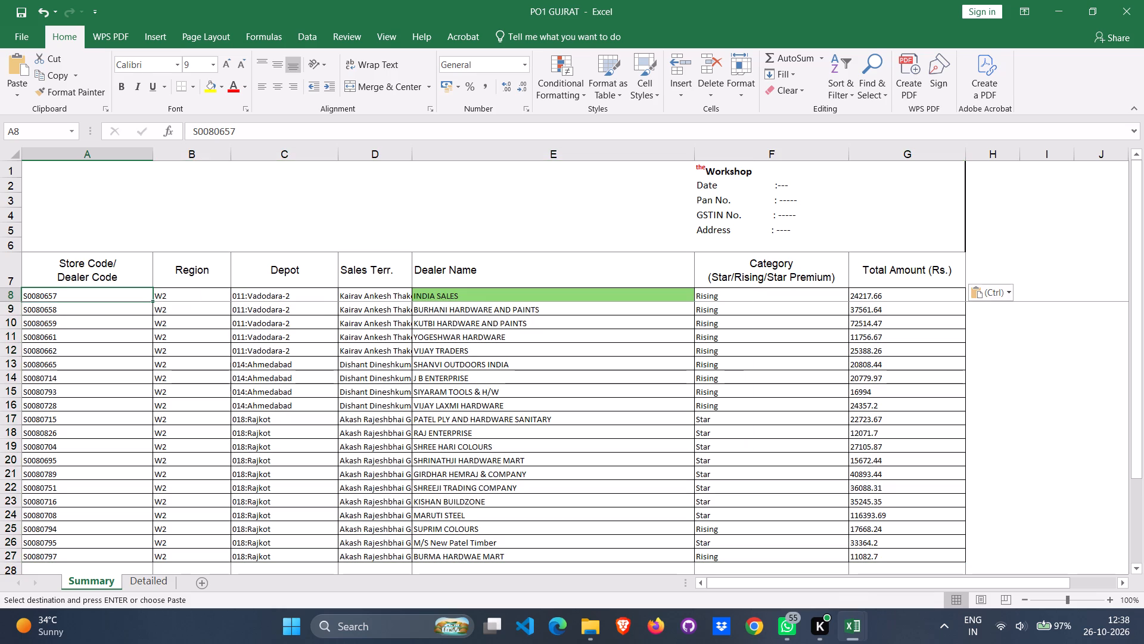
key(Down)
key(Up)
key(shift+Down)
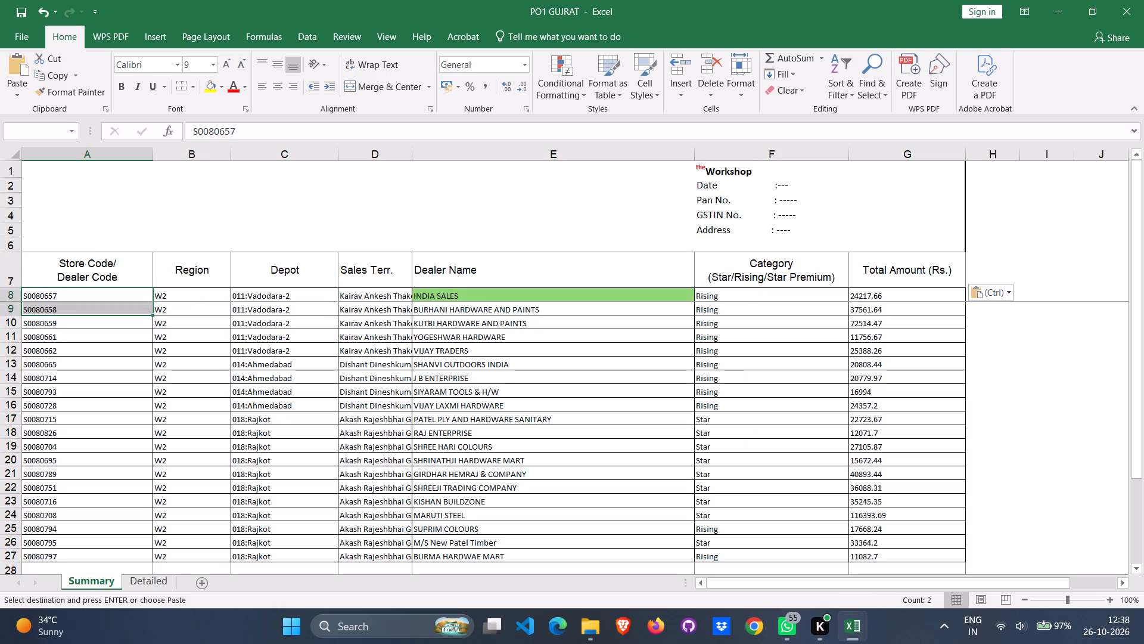
key(shift+Down)
key(shift+Down)
key(shift+Down)
key(shift+Down)
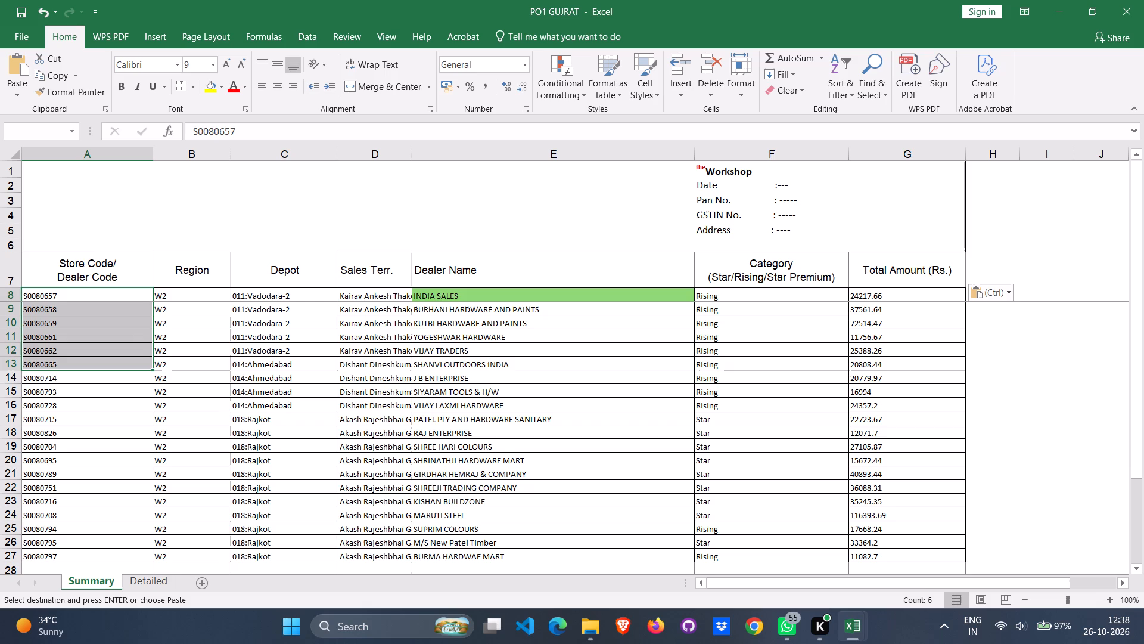
key(shift+Down)
key(shift+Down)
key(shift+Down)
key(shift+Down)
key(shift+Down)
key(shift+Down)
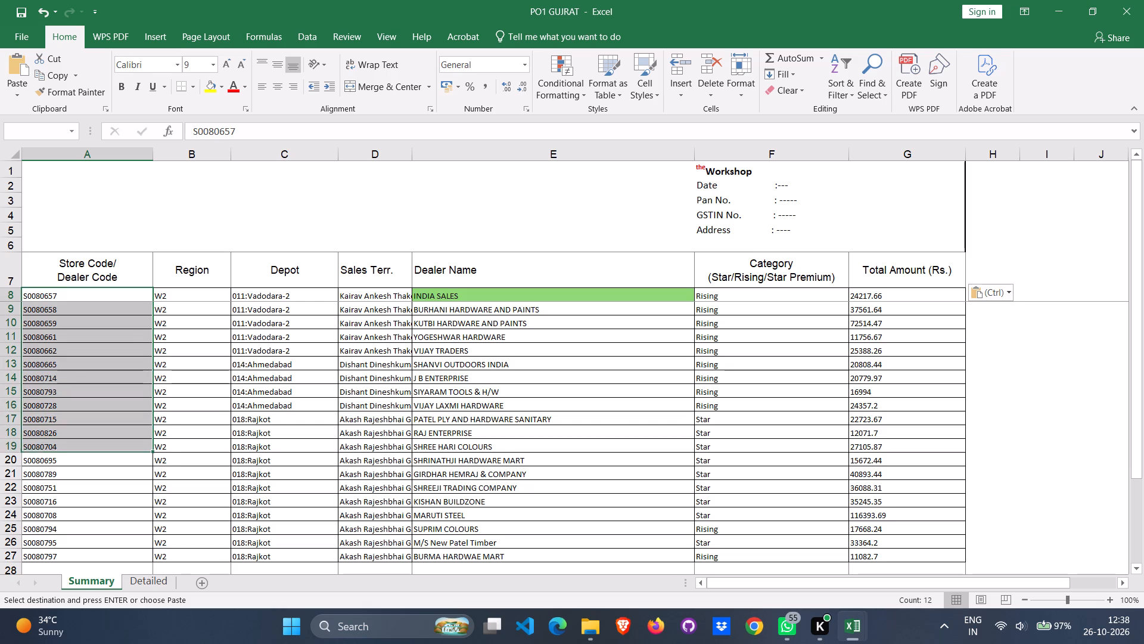
key(shift+Down)
key(shift+Down)
key(shift+Down)
key(shift+Down)
key(shift+Down)
key(shift+Down)
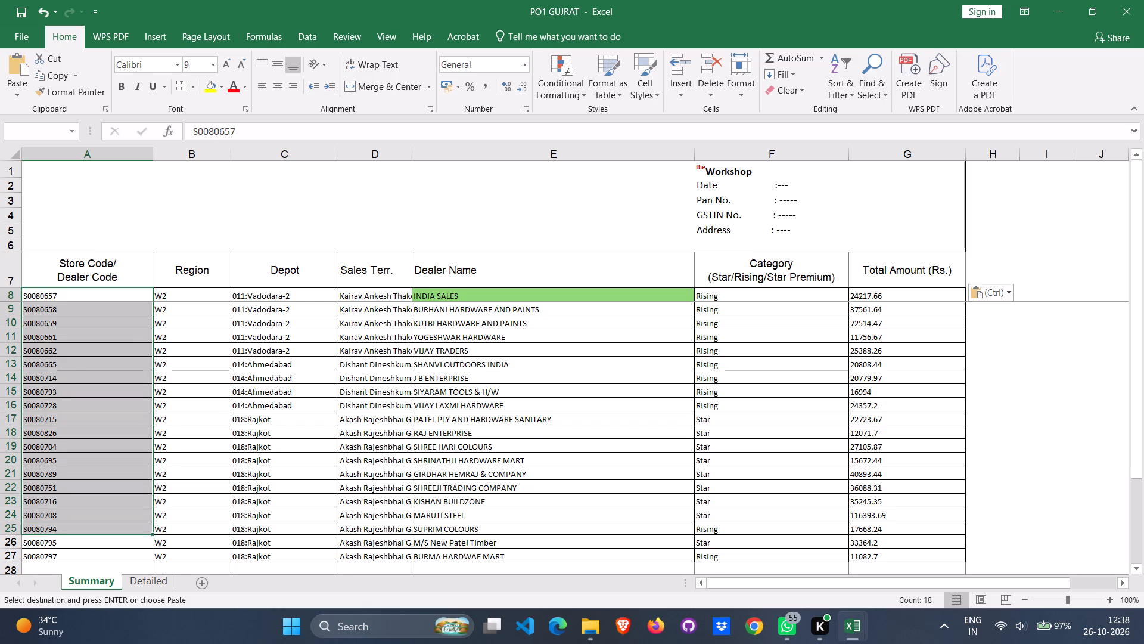
key(shift+Down)
key(shift+Down)
key(shift+Down)
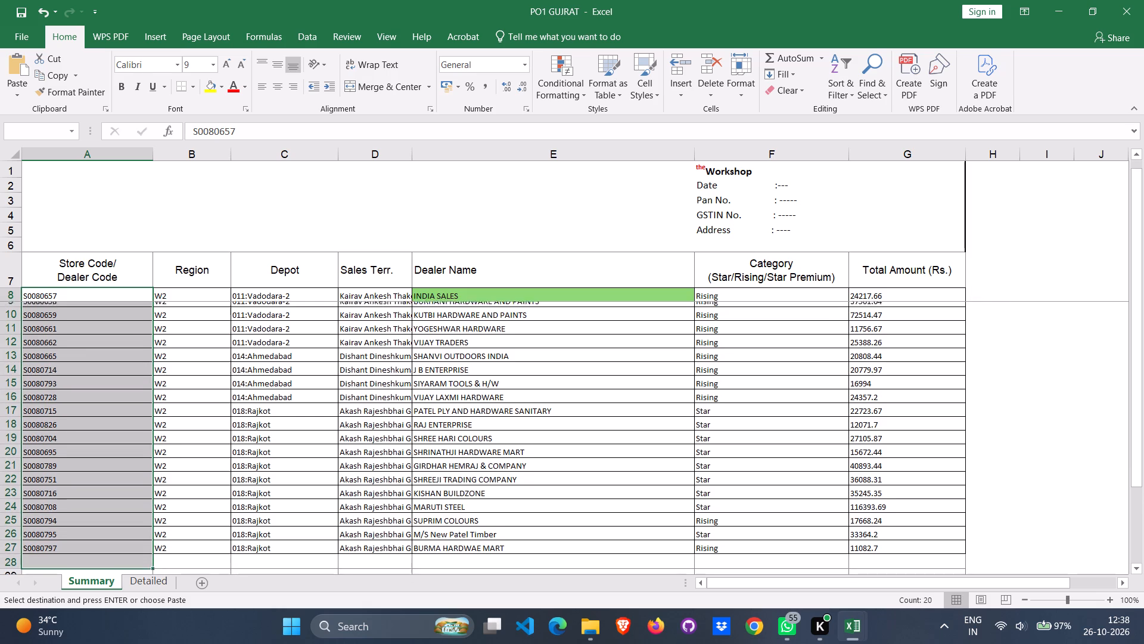
key(shift+Up)
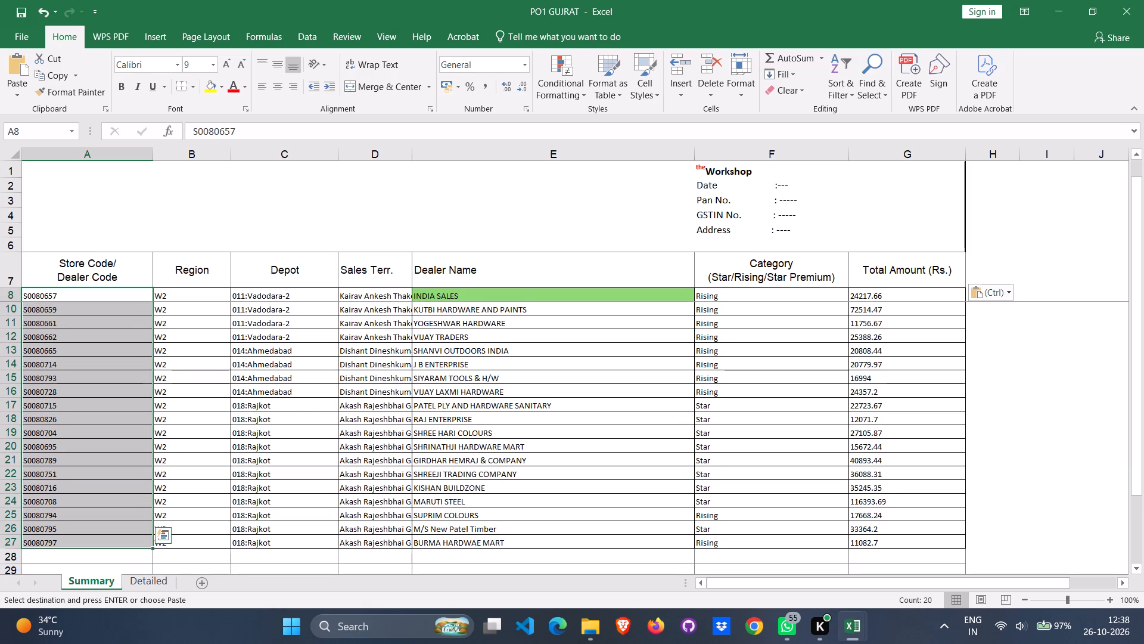
key(shift+Right)
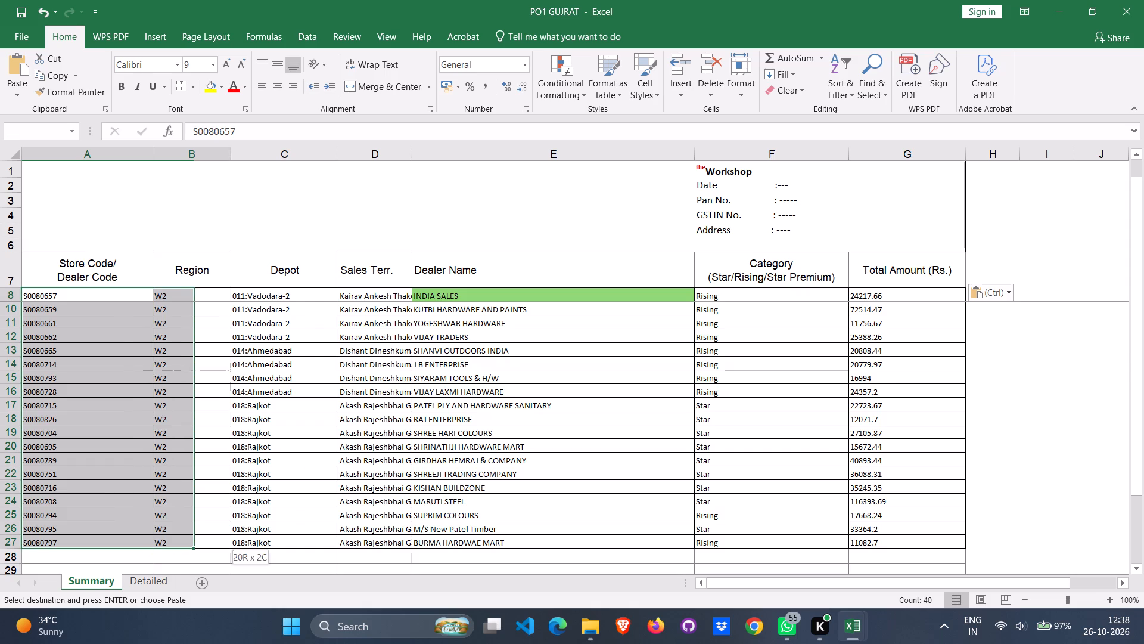
key(shift+Right)
key(shift+Right)
key(shift+Right)
key(shift+Right)
key(shift+Right)
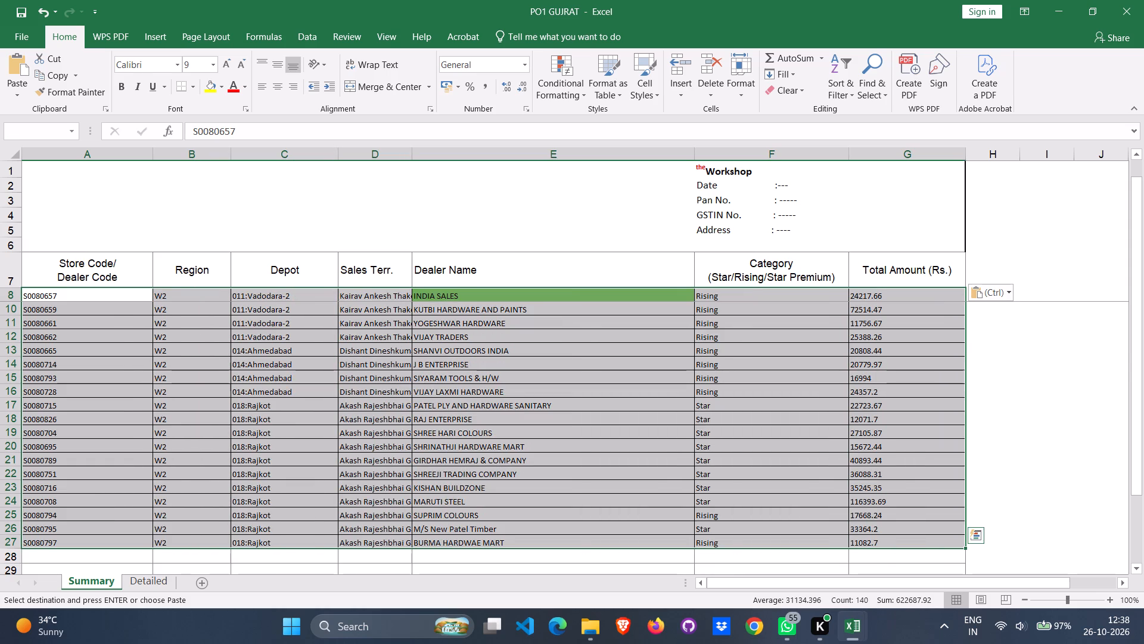
click(213, 60)
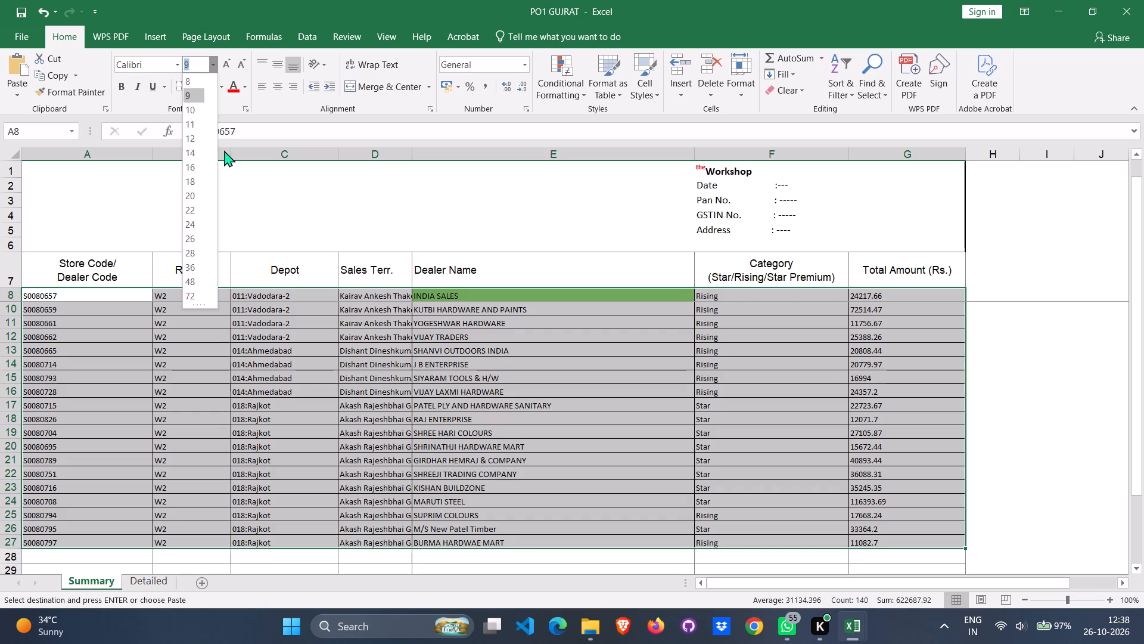
click(194, 122)
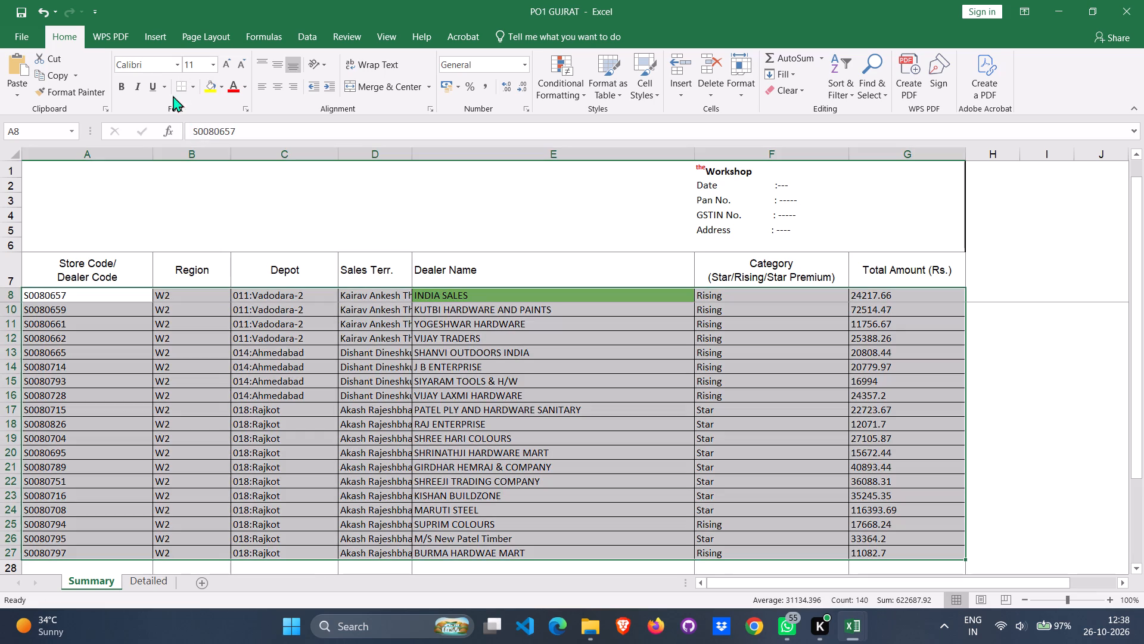
Change the font of the dealer rows, A8 to G27, to Aptos Narrow and deselect the range.
click(179, 66)
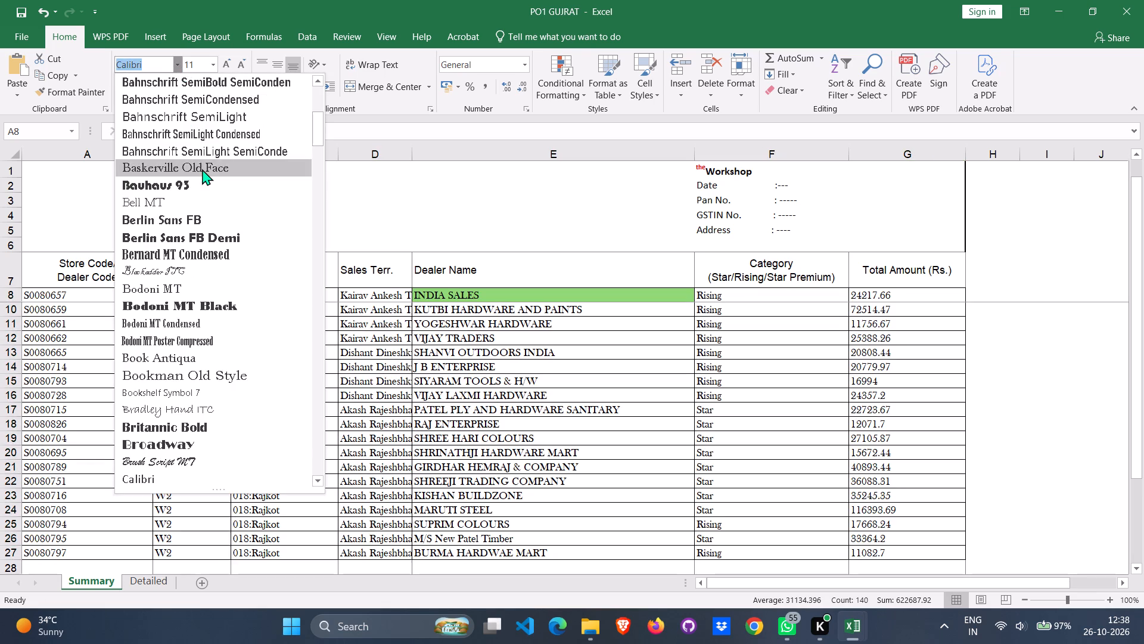
scroll(202, 169, up, 10)
scroll(177, 134, up, 20)
scroll(177, 134, up, 20)
scroll(177, 134, up, 2)
click(175, 112)
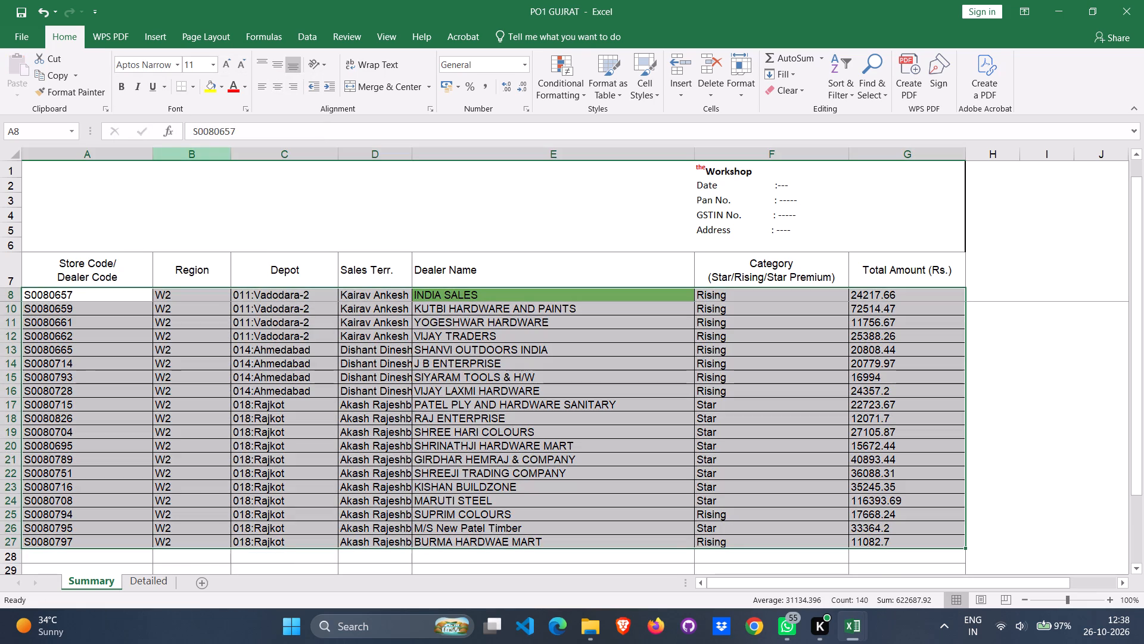
click(309, 220)
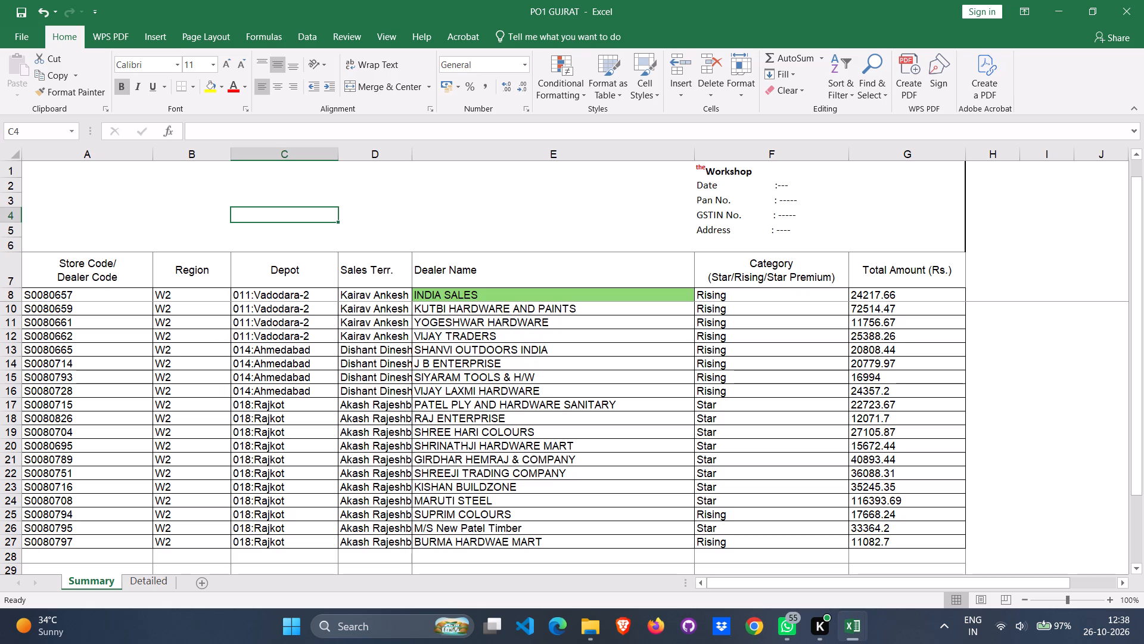
Centre the Store Code, Region and Depot columns, A, B and C, horizontally on the Summary sheet.
click(83, 151)
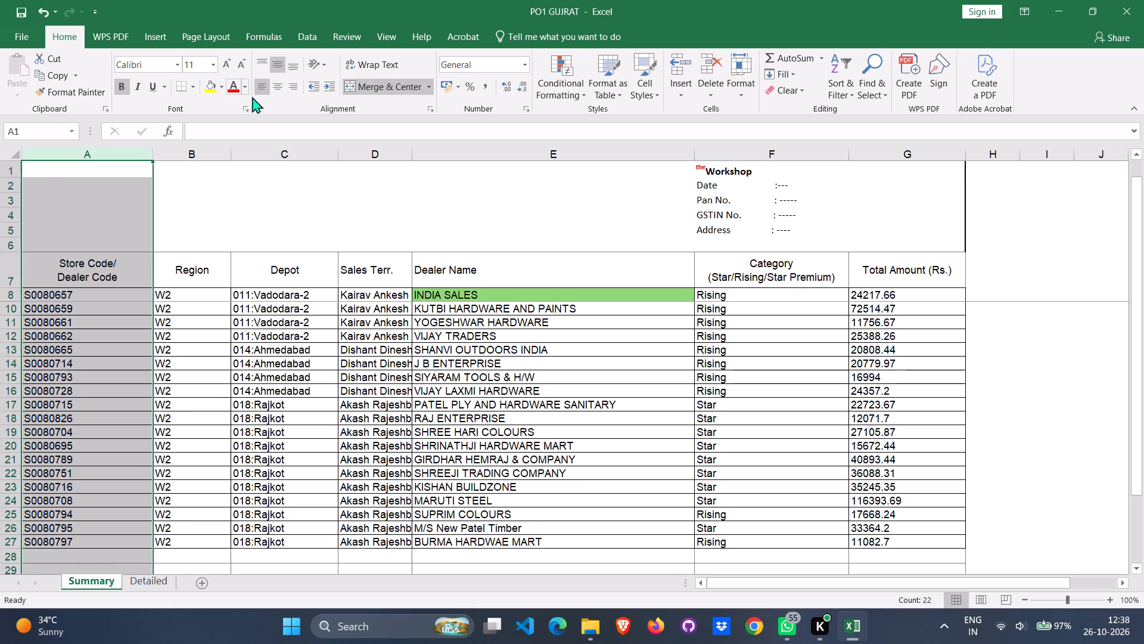
click(278, 80)
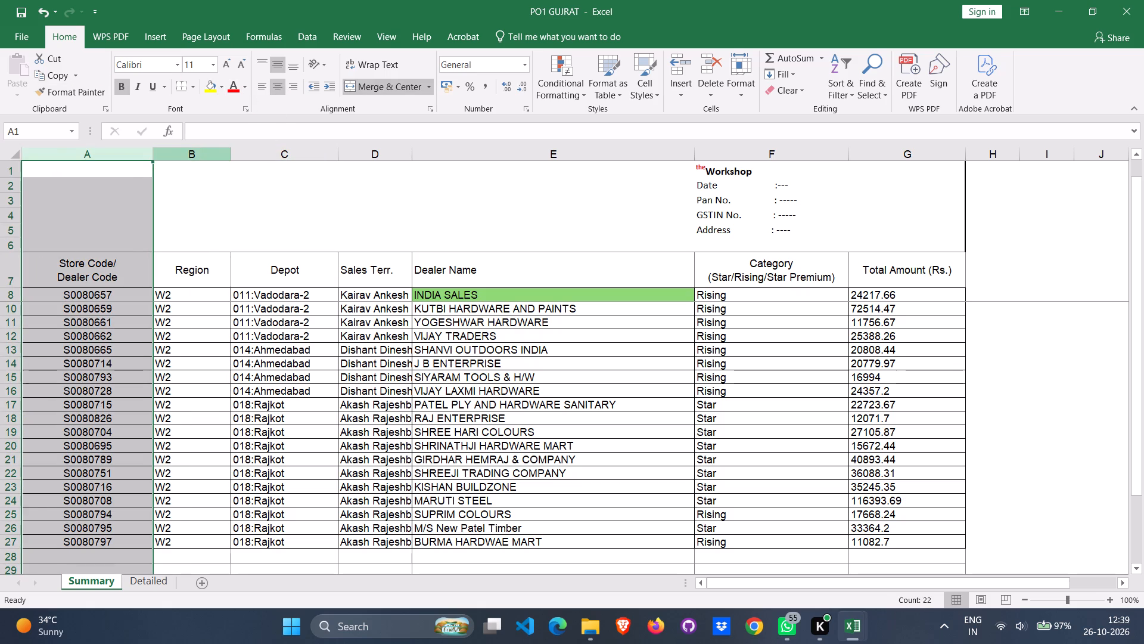
click(208, 159)
click(276, 83)
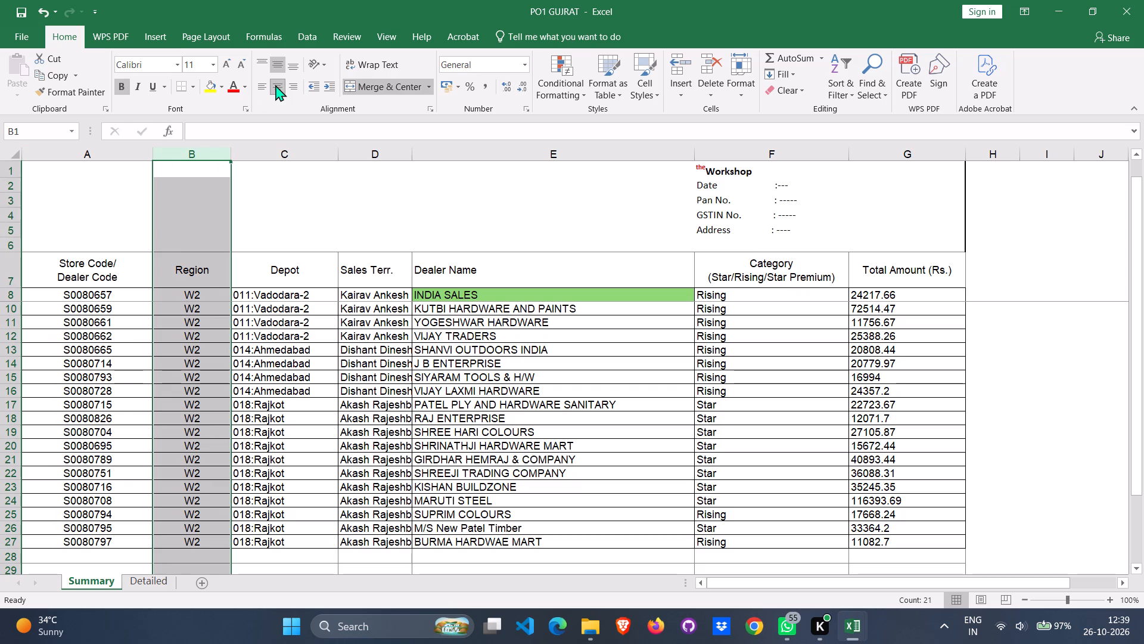
click(297, 162)
click(303, 151)
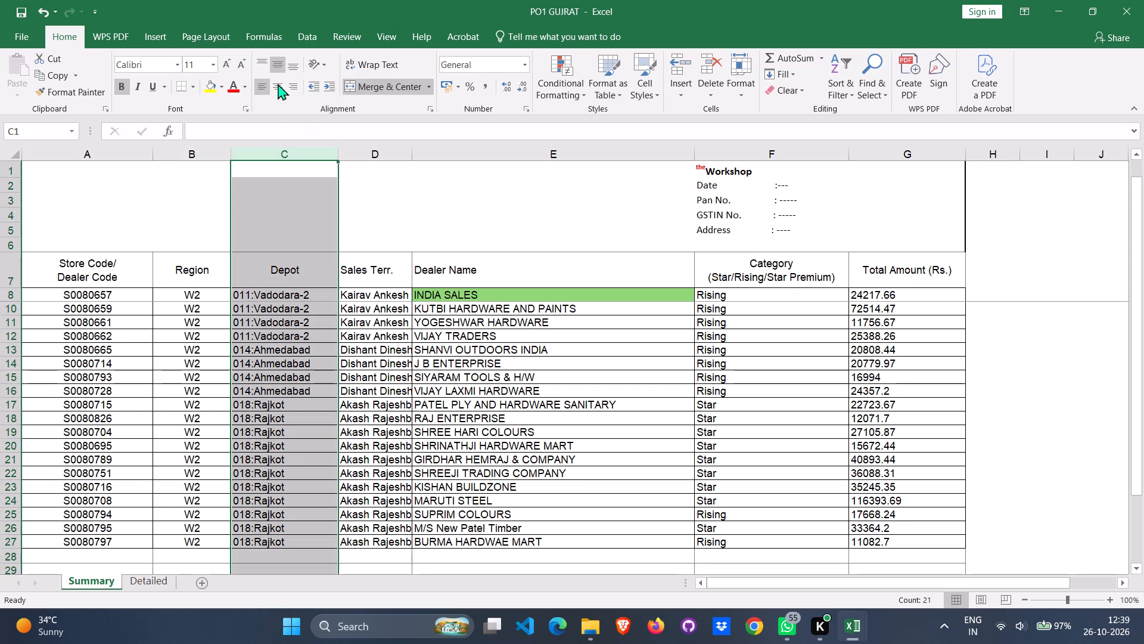
click(274, 89)
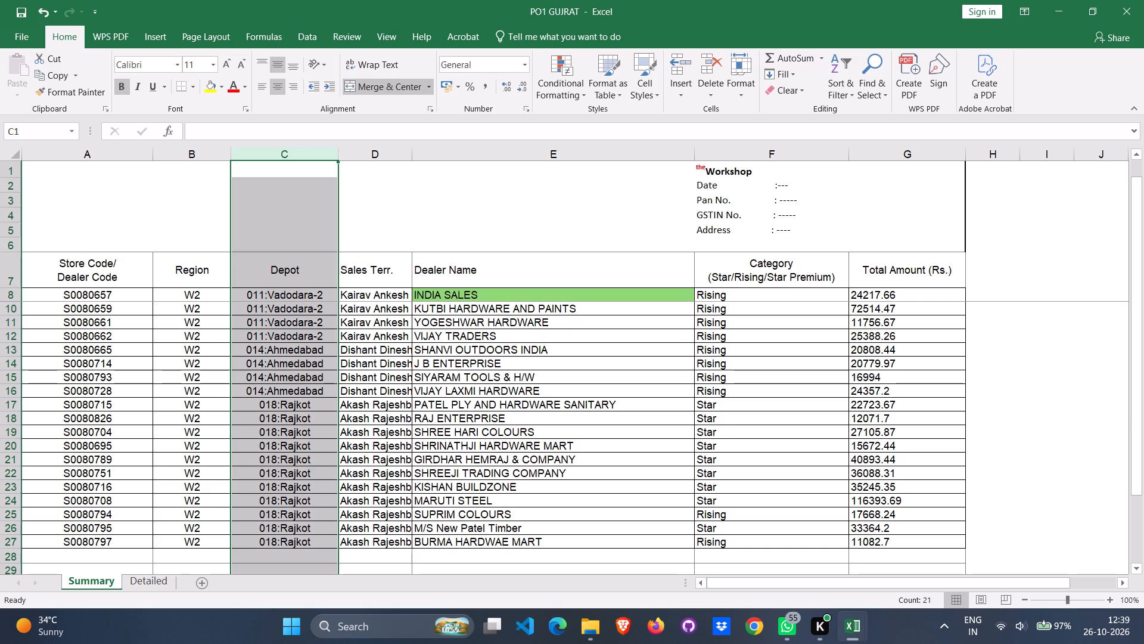
Centre the Category column, F, horizontally on the Summary sheet.
click(791, 157)
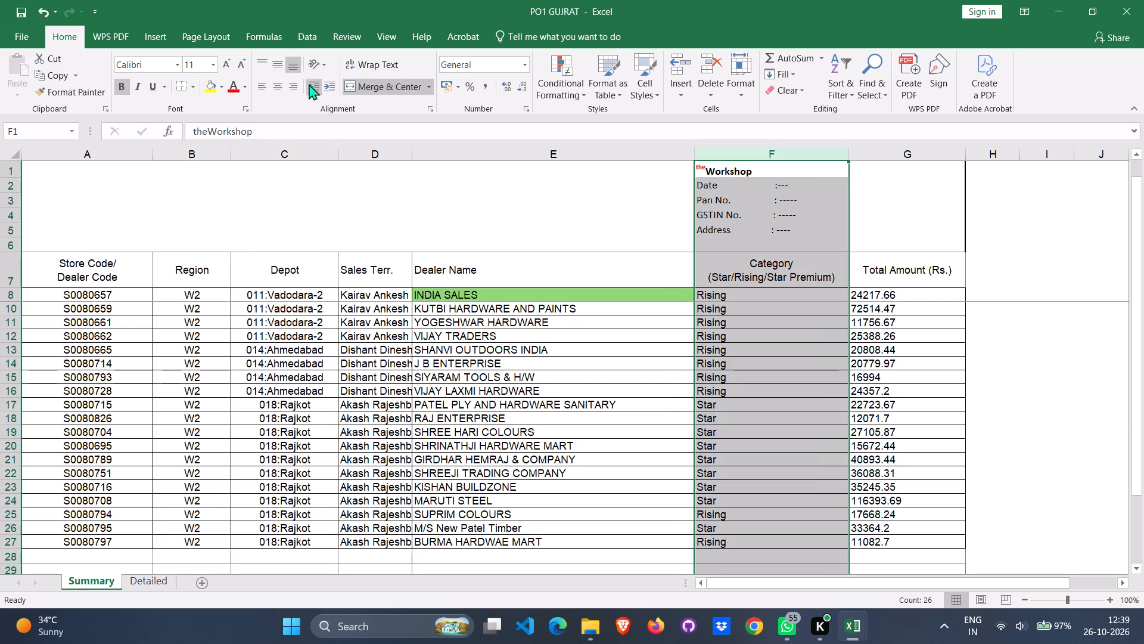
click(279, 88)
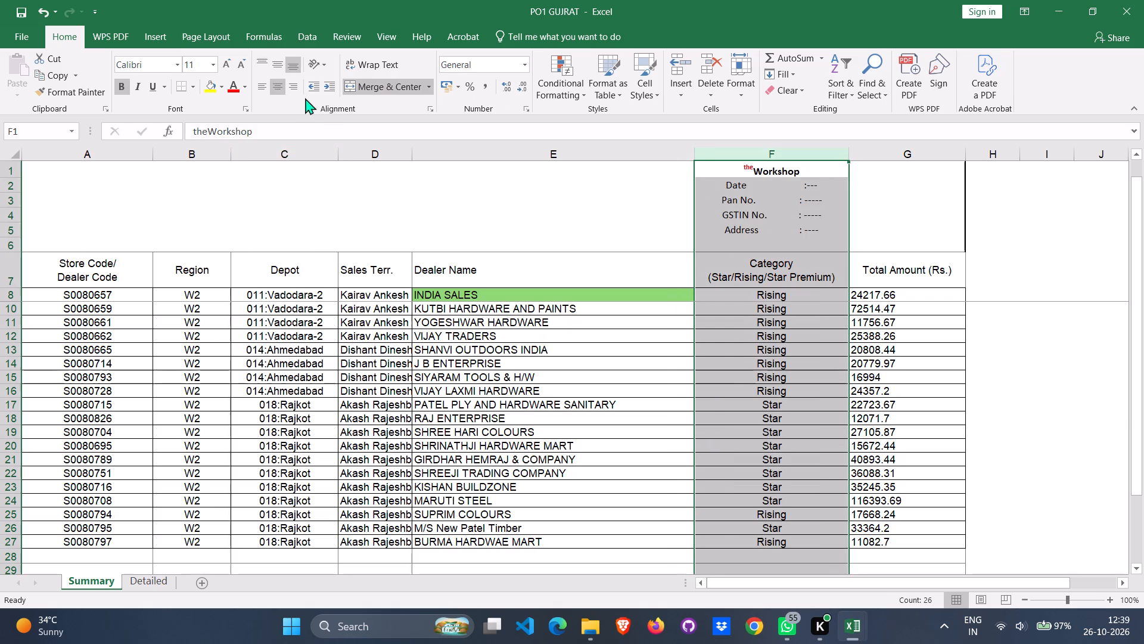
Right-align the Total Amount column, G, on the Summary sheet and save the workbook.
click(881, 154)
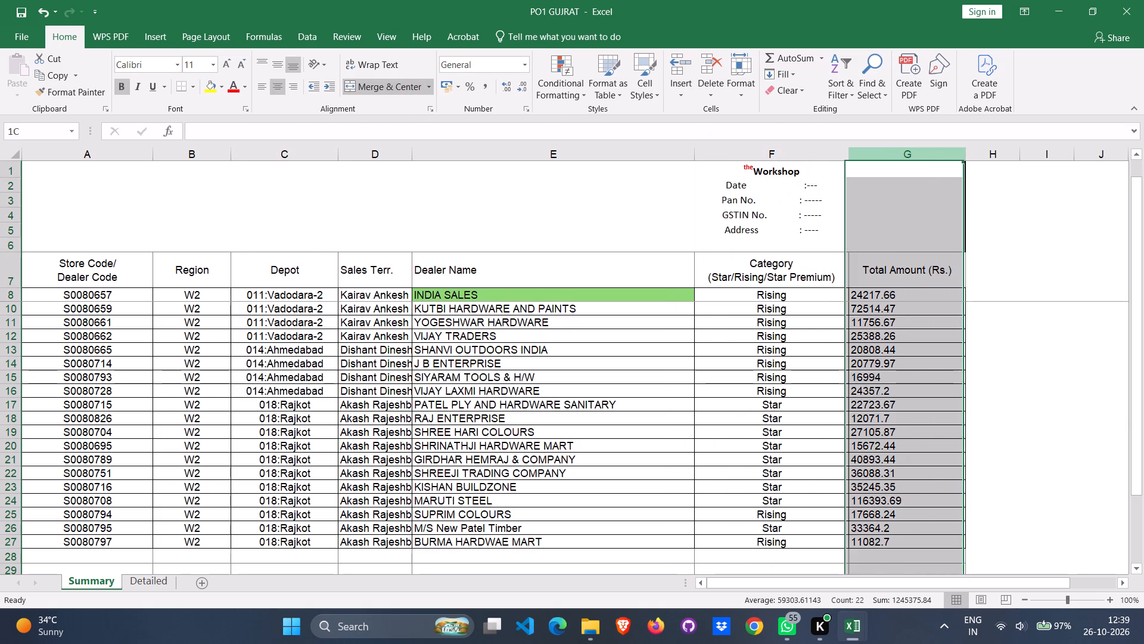
click(294, 84)
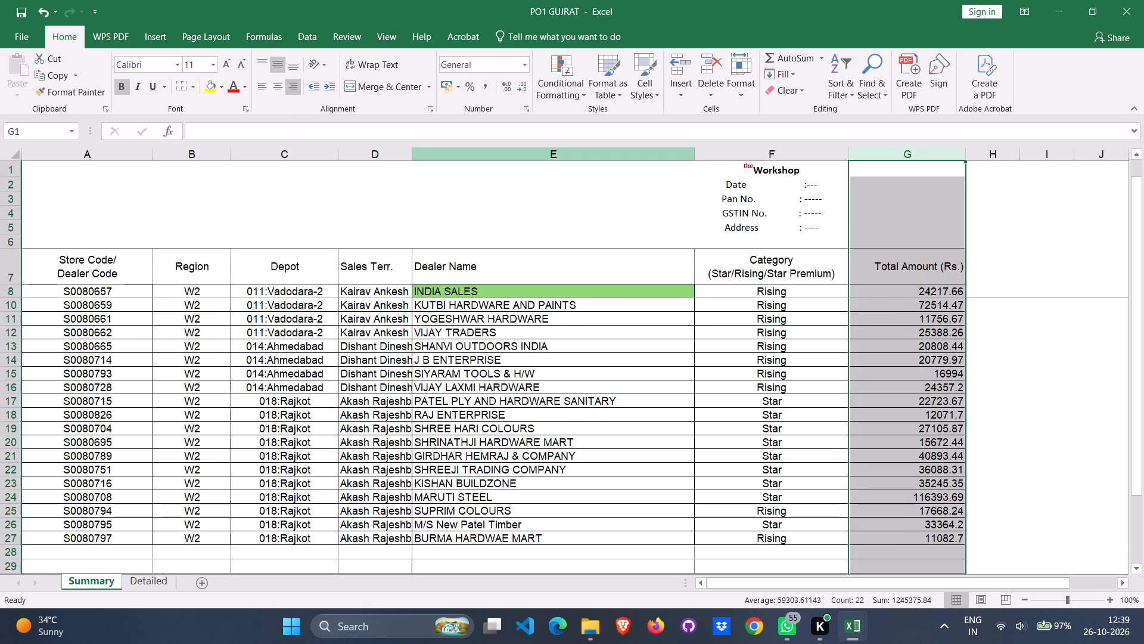
scroll(974, 326, down, 3)
click(1030, 389)
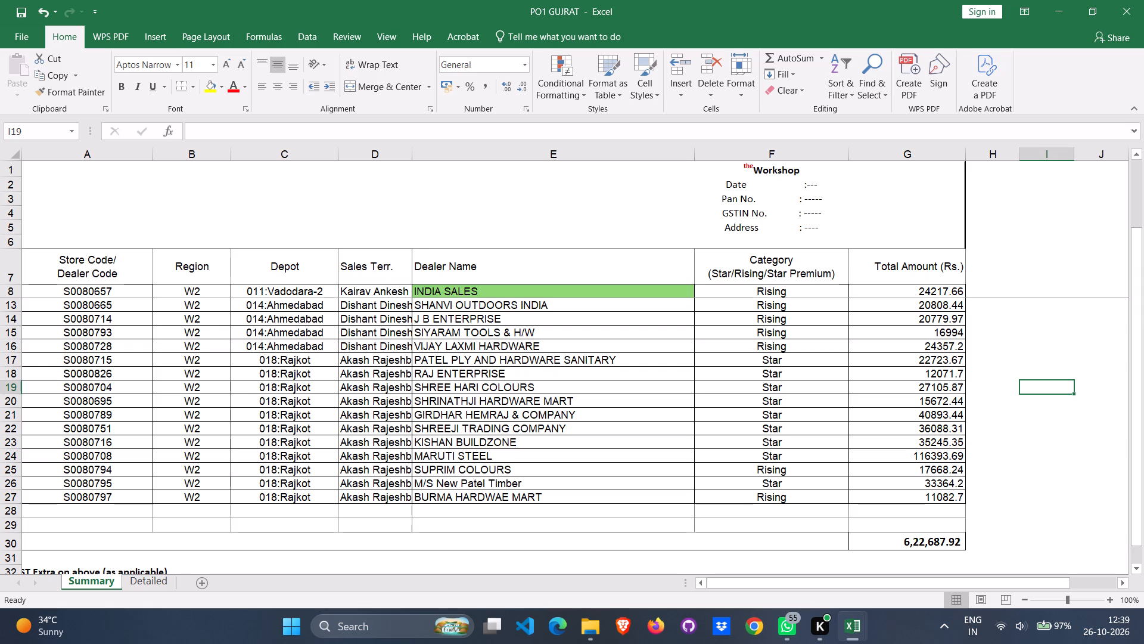
key(ctrl+s)
Go through the dealer names in column E of the Summary sheet one by one, from E8 to E27.
scroll(804, 389, up, 5)
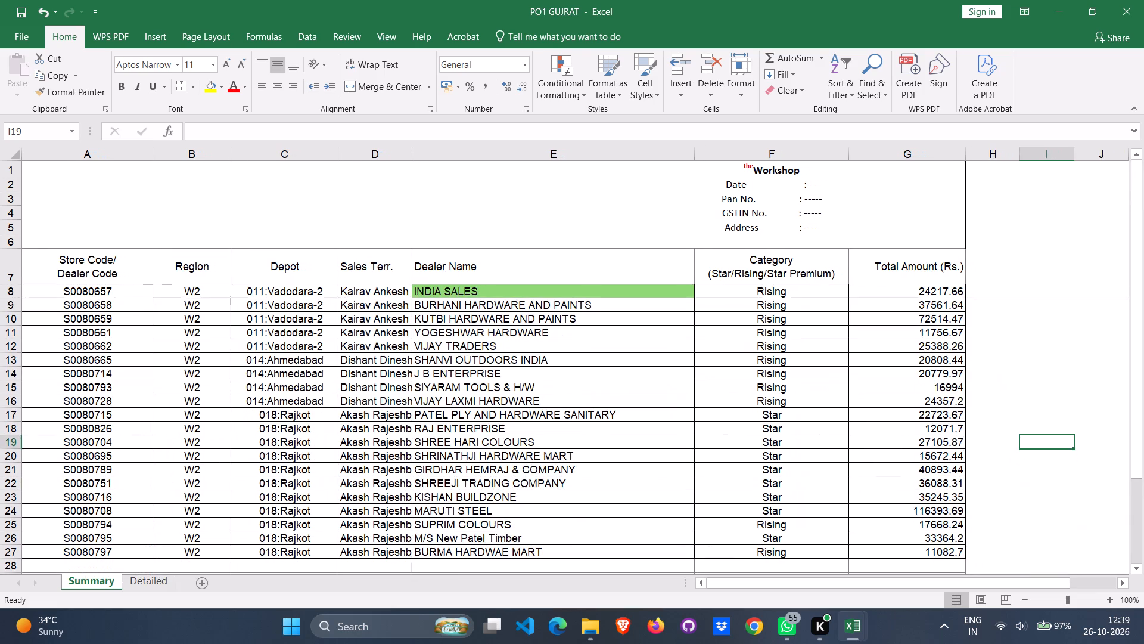
scroll(804, 389, up, 3)
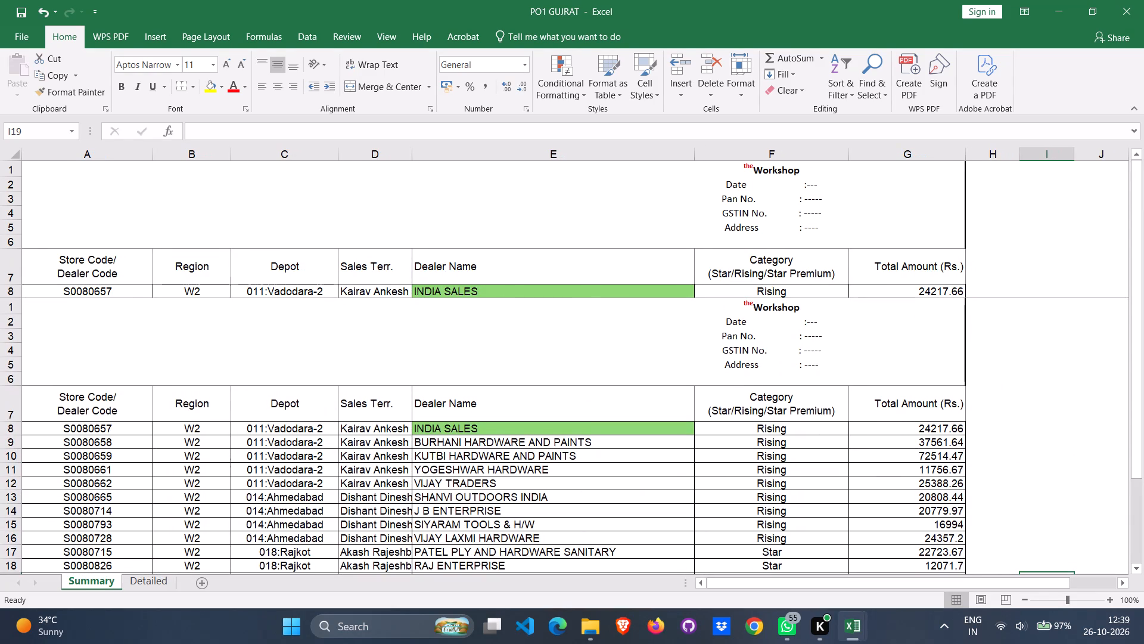
click(557, 292)
key(Down)
key(Down)
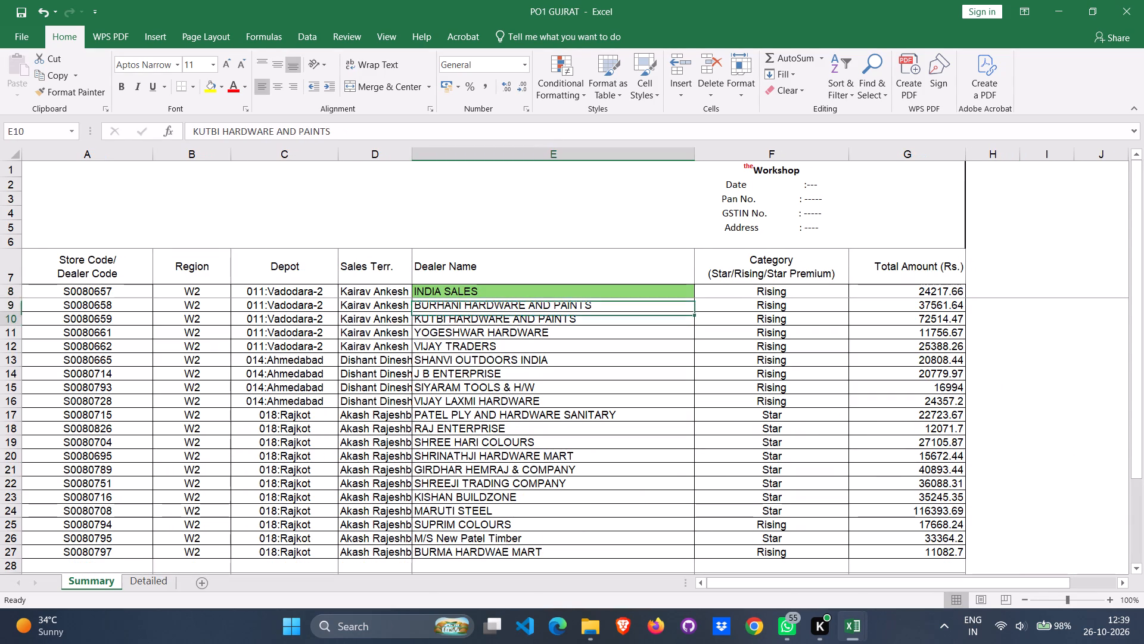
key(Down)
key(Down)
key(Down)
key(Down)
key(Down)
key(Down)
key(Down)
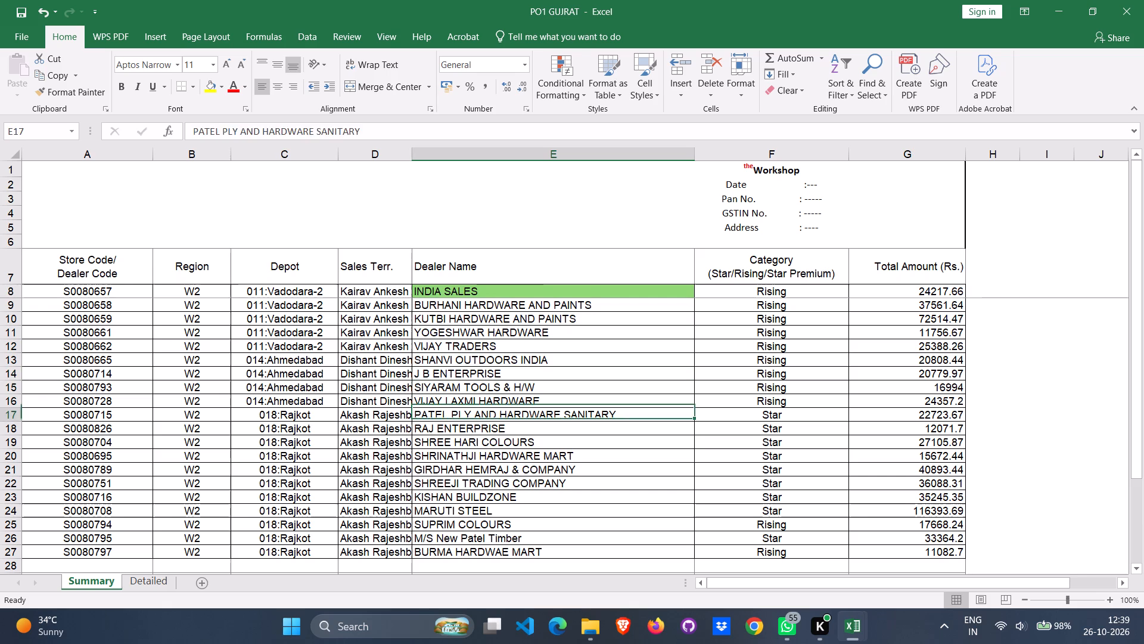
key(Down)
key(Down)
key(Down)
key(Down)
key(Down)
key(Down)
key(Down)
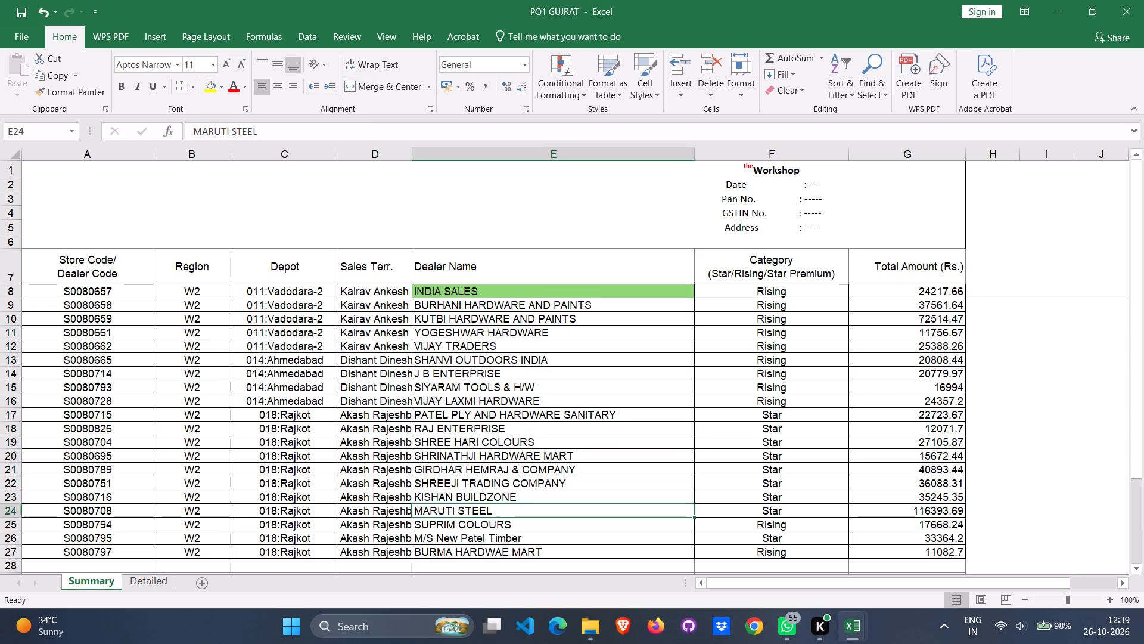
key(Down)
key(Down)
key(Down)
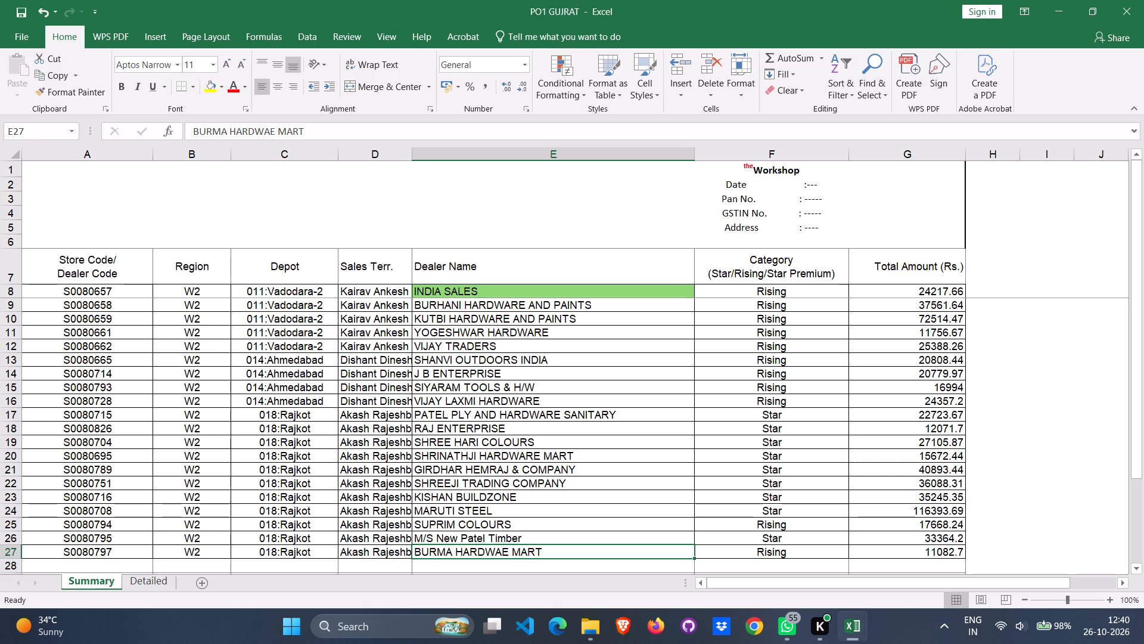
Save the PO1 GUJRAT workbook.
click(20, 11)
click(20, 11)
Check the Summary sheet's dealer rows against the dealer list in Book1.
key(alt+Tab)
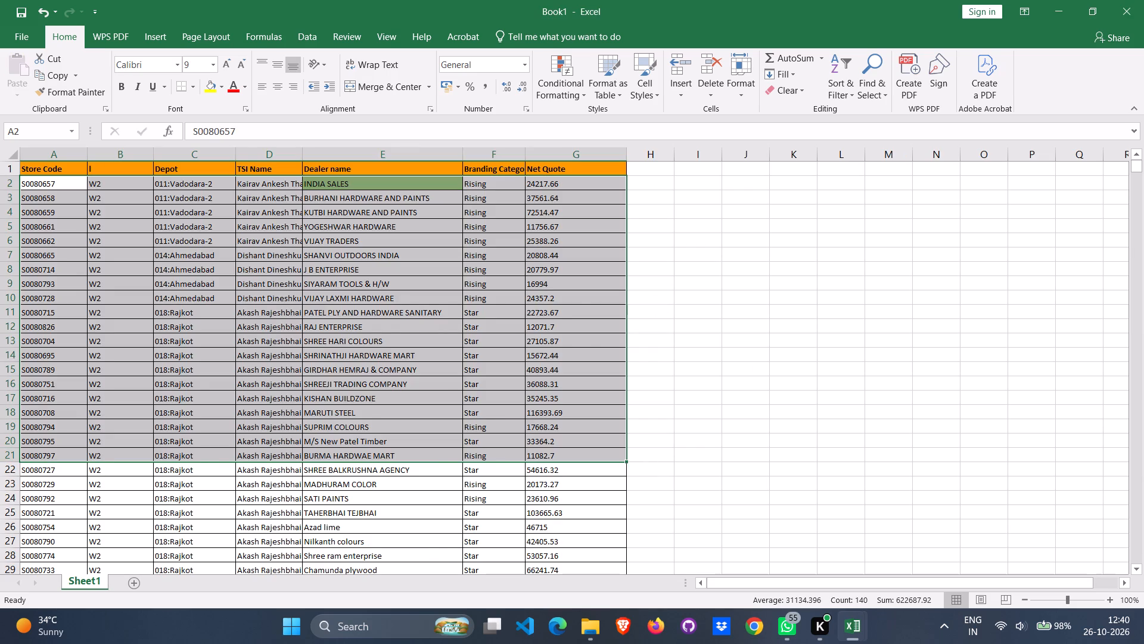
key(alt+Tab)
scroll(670, 352, down, 4)
scroll(670, 352, up, 3)
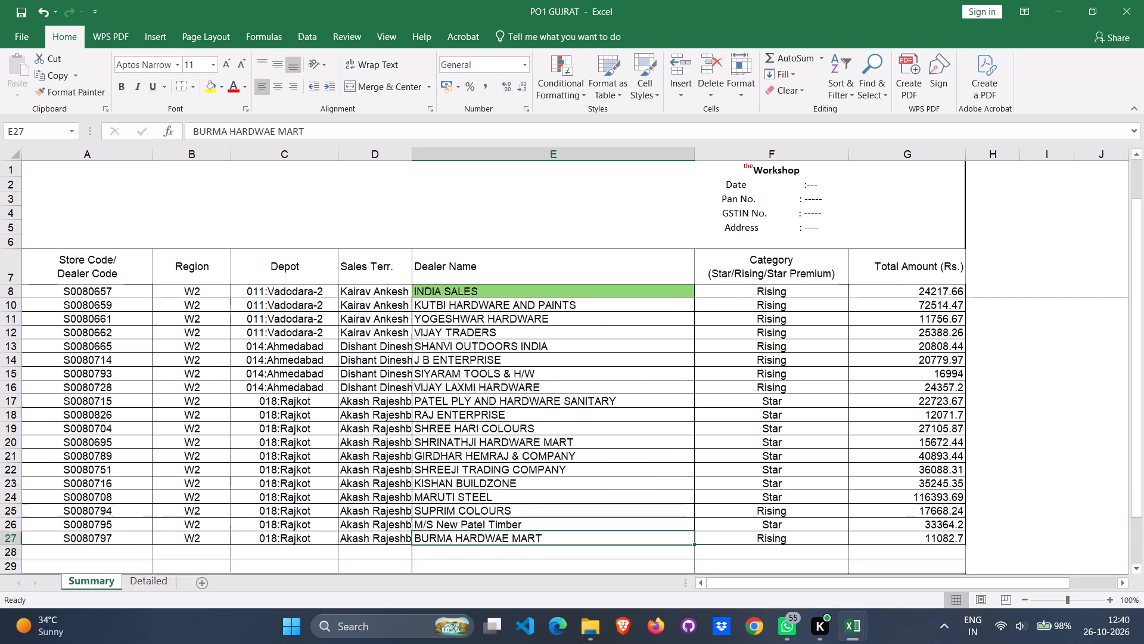
scroll(670, 352, up, 1)
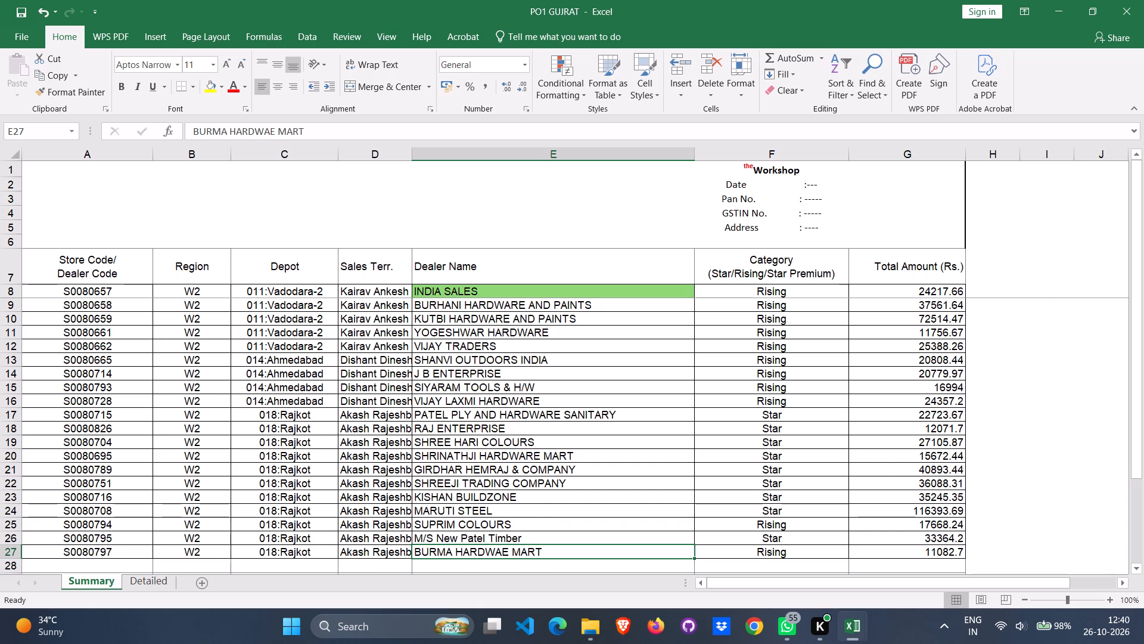
key(alt+Tab)
key(alt+Tab)
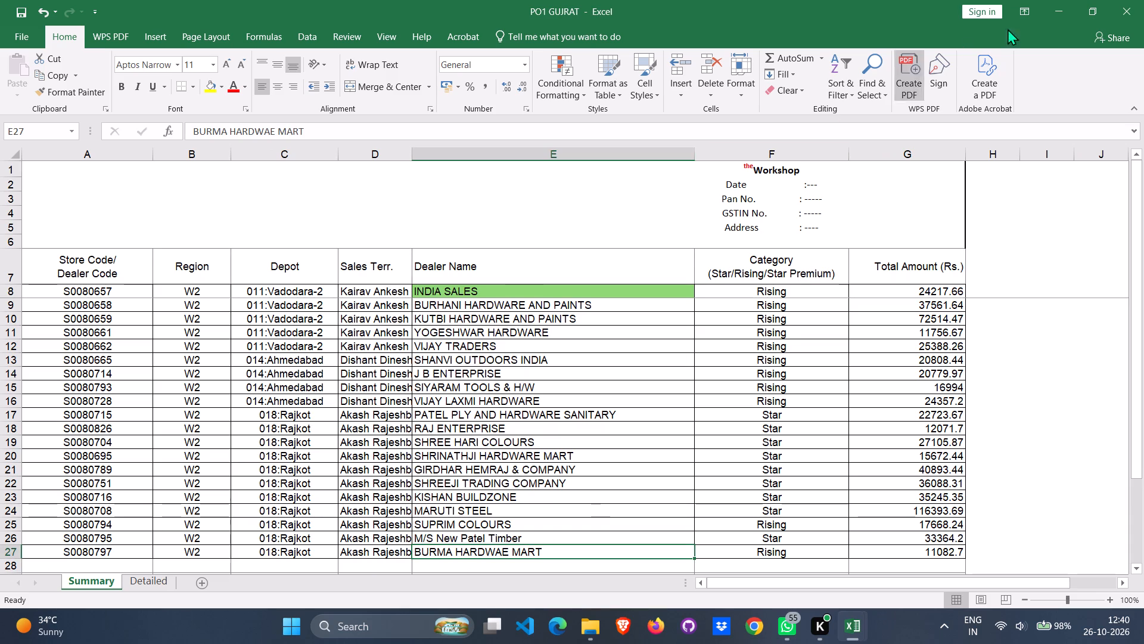
Close the PO1 GUJRAT workbook and minimise Book1 to get back to the Desktop folder in File Explorer.
click(1134, 5)
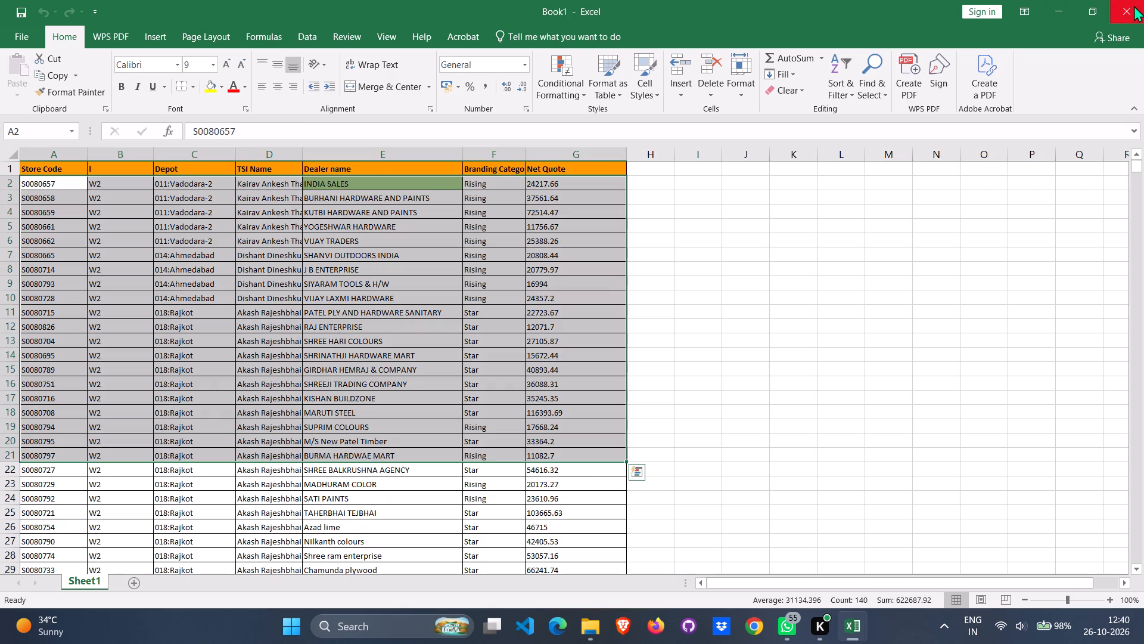
click(1053, 8)
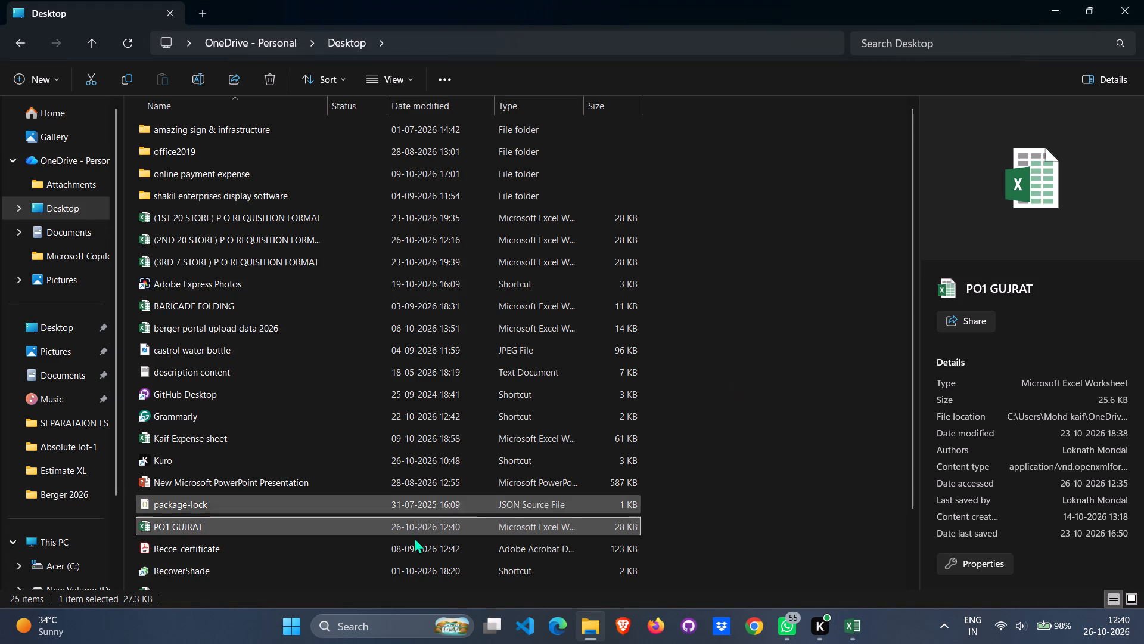
Duplicate the PO1 GUJRAT workbook in the Desktop folder and rename the copy as PO2 GUJRAT - Copy.
click(353, 522)
key(ctrl+c)
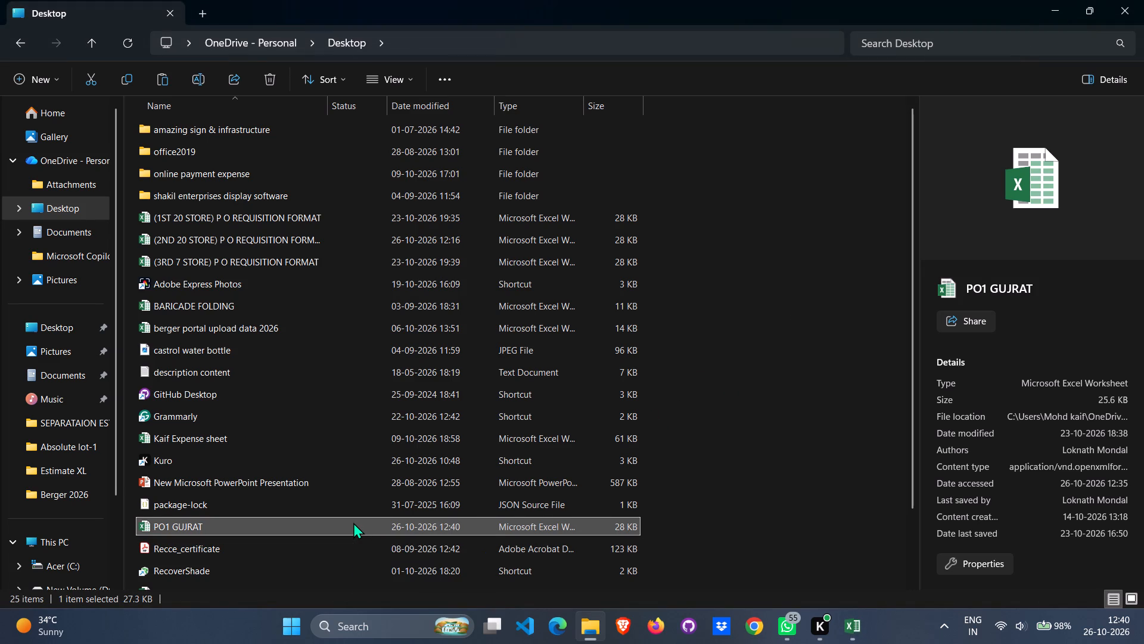
click(744, 383)
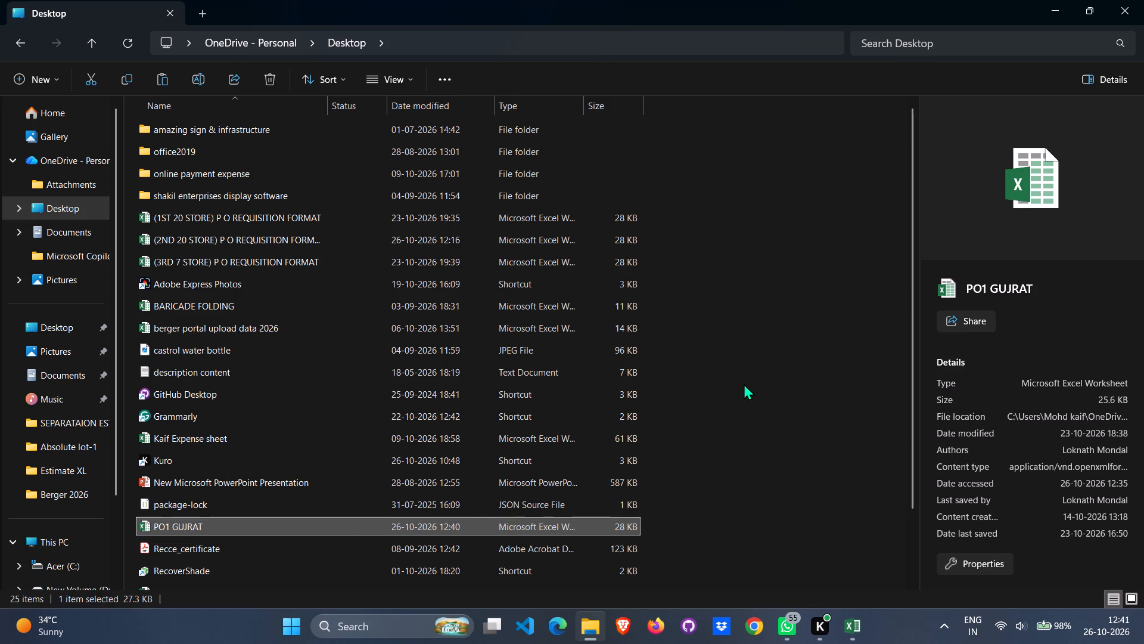
key(ctrl+v)
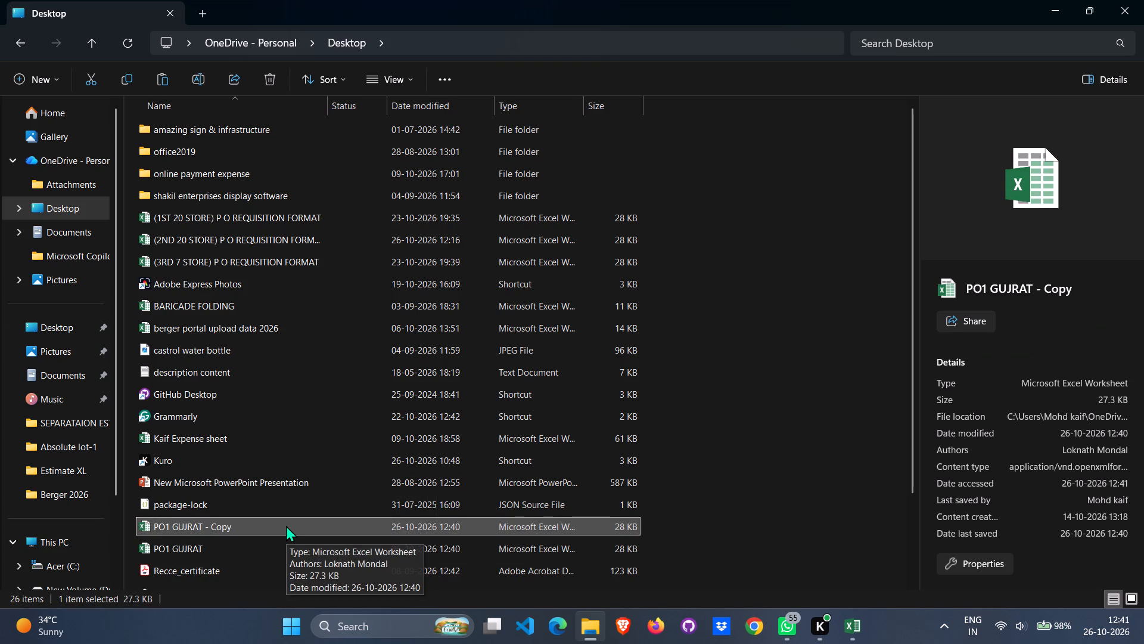
click(254, 547)
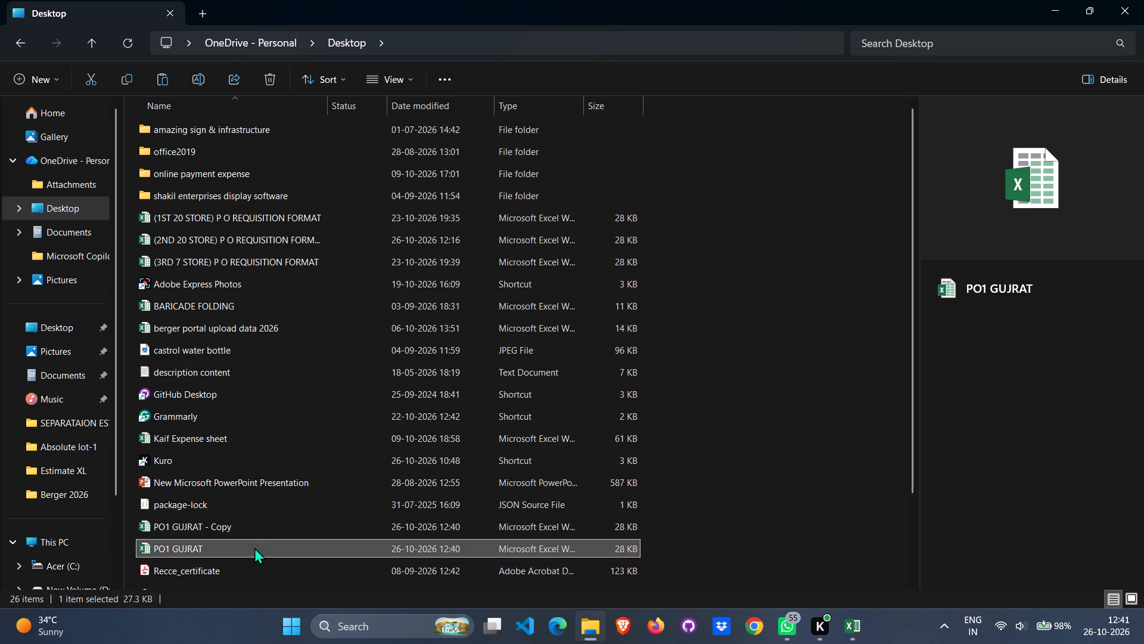
click(256, 530)
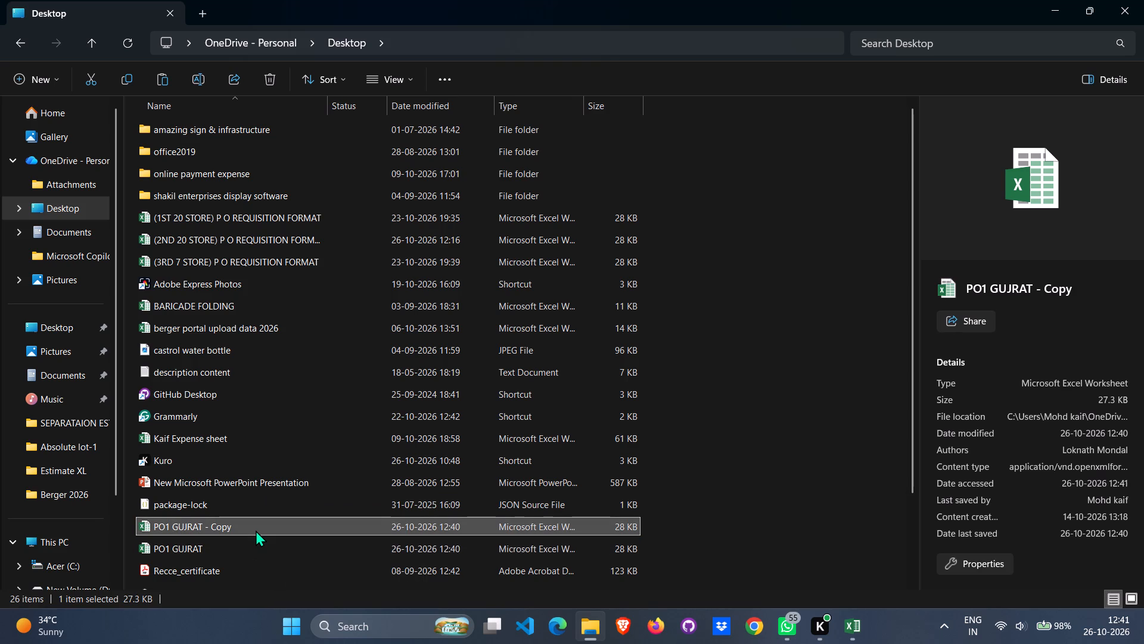
right_click(257, 527)
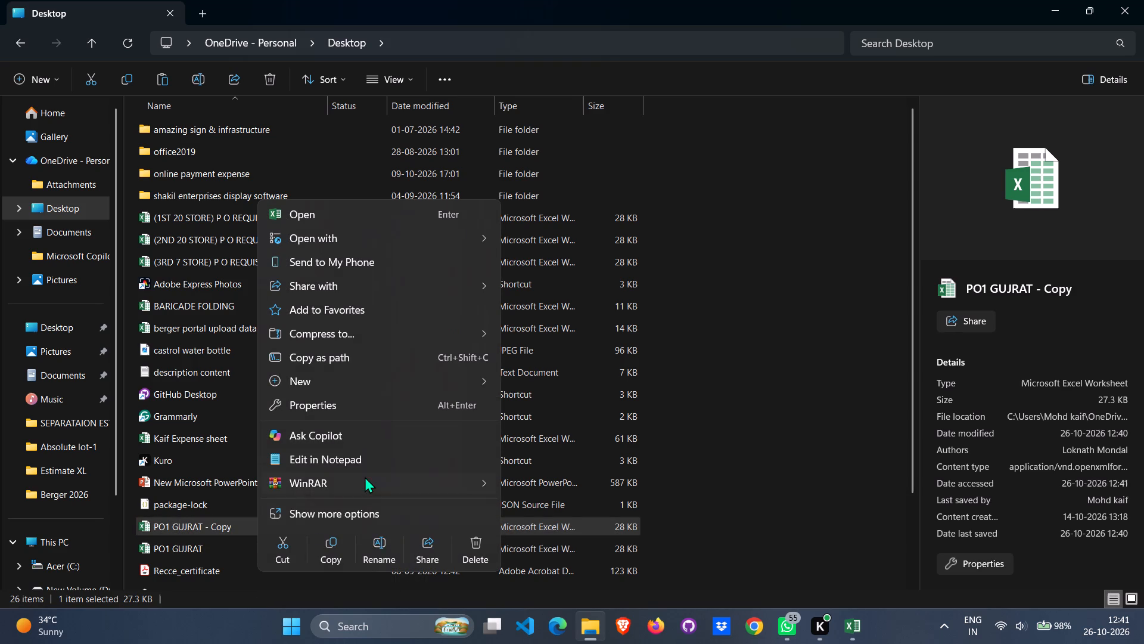
click(386, 549)
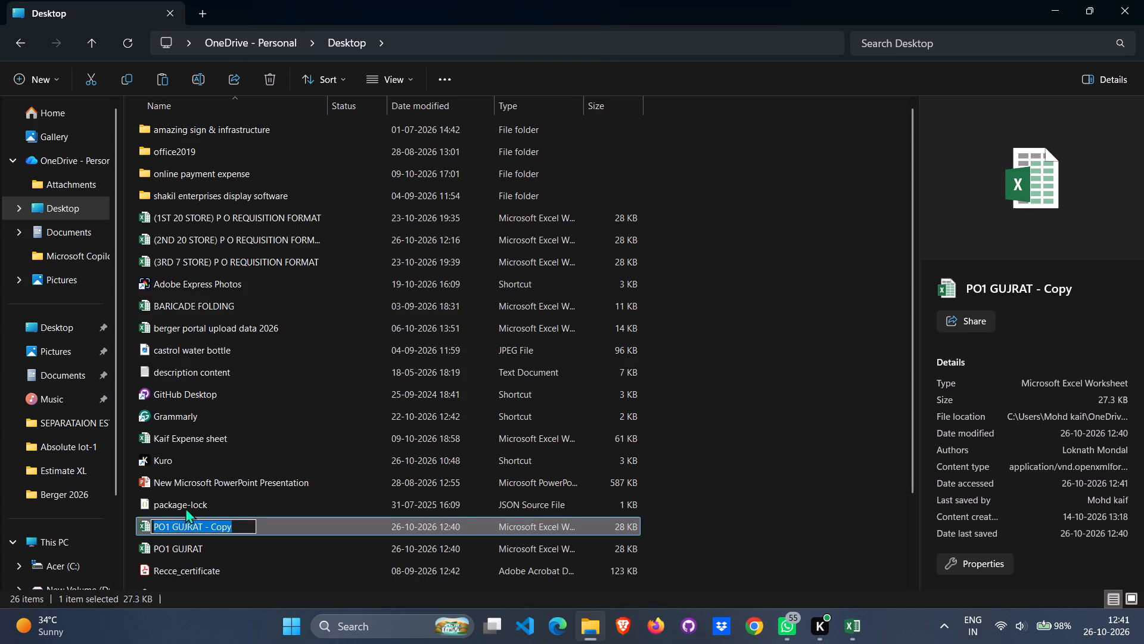
click(169, 524)
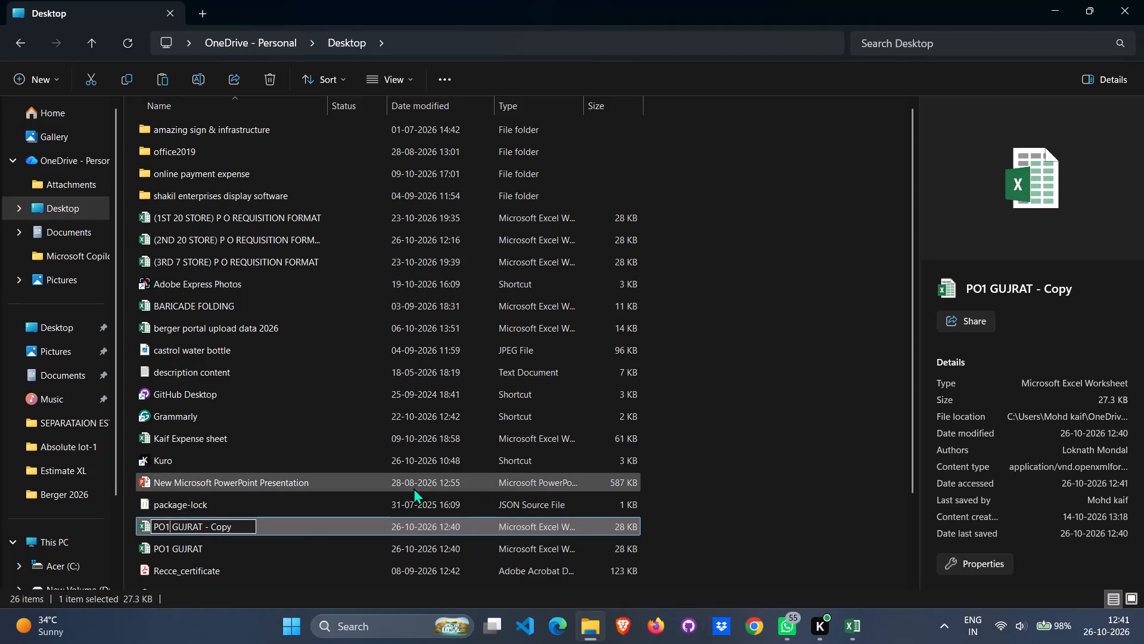
key(BackSpace)
key(2)
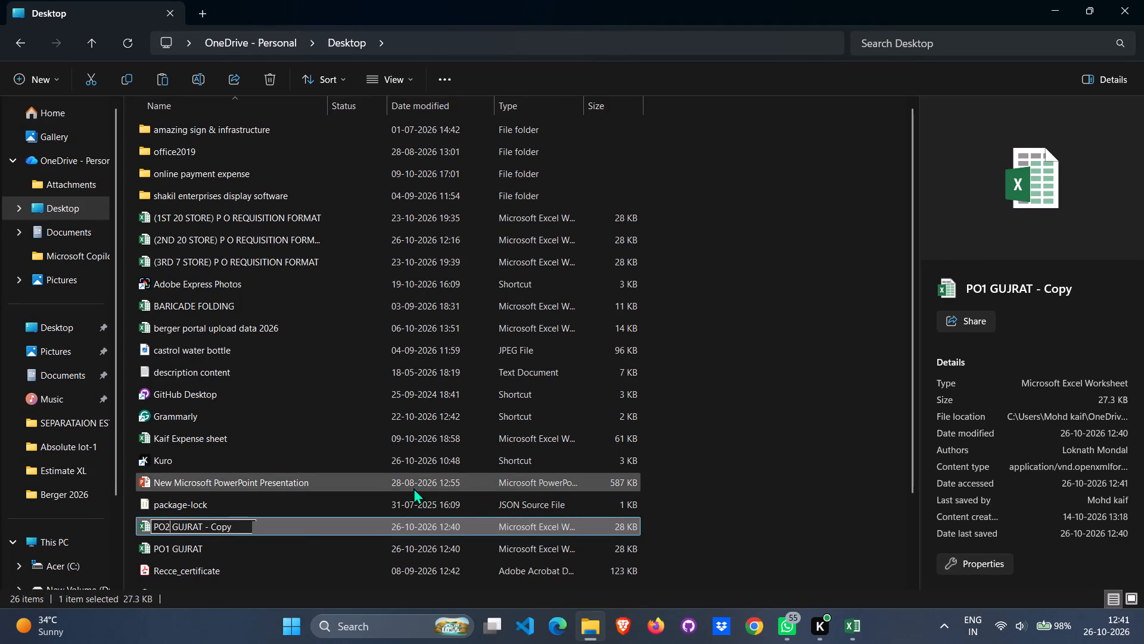
key(Return)
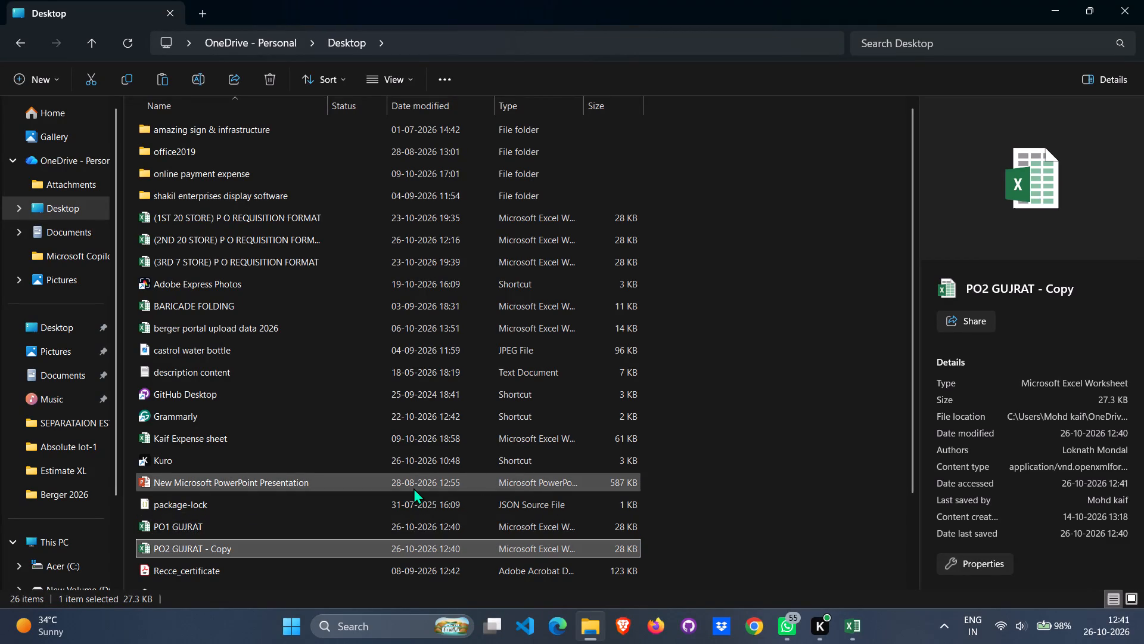
Paste a second copy of PO1 GUJRAT in the Desktop folder and rename it as PO3 GUJRAT - Copy.
key(ctrl+v)
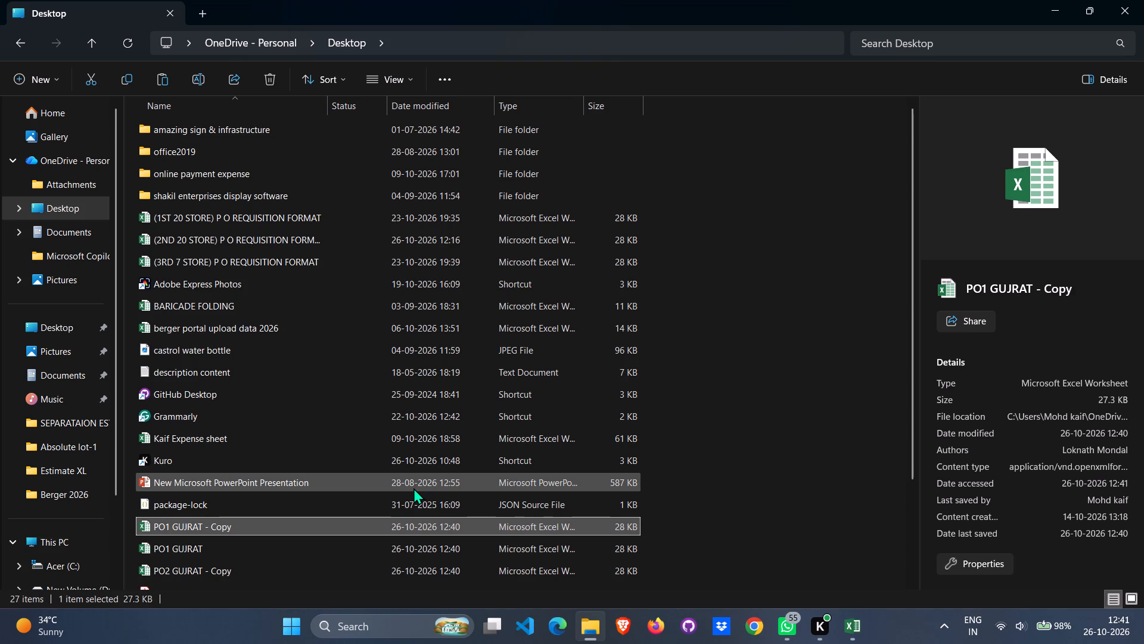
right_click(269, 524)
click(389, 542)
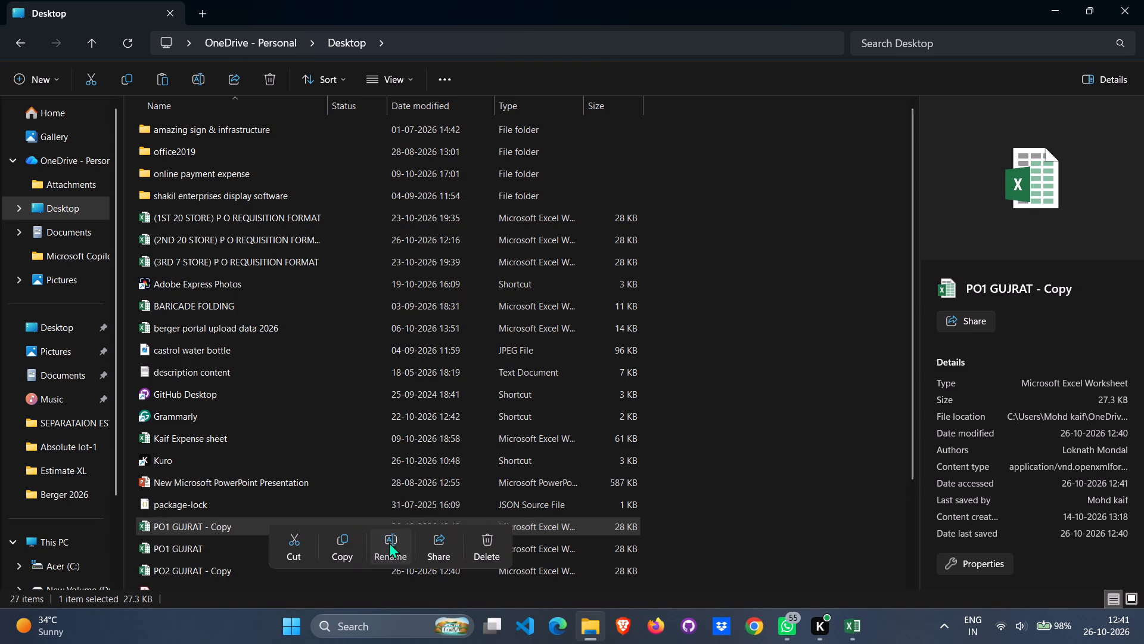
click(168, 525)
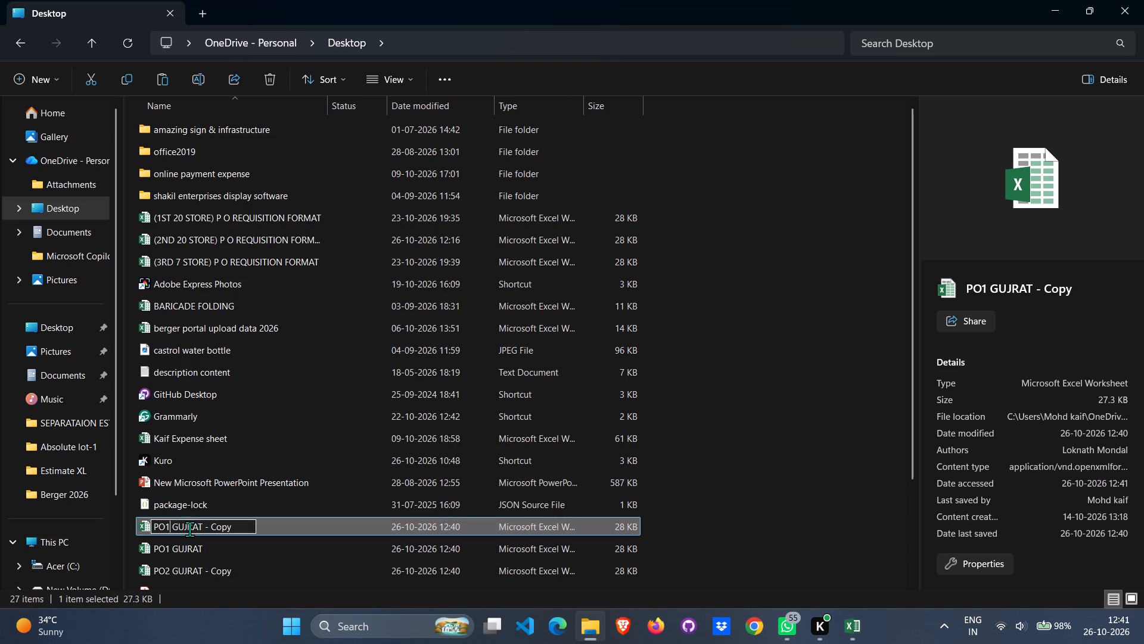
key(BackSpace)
key(3)
key(Return)
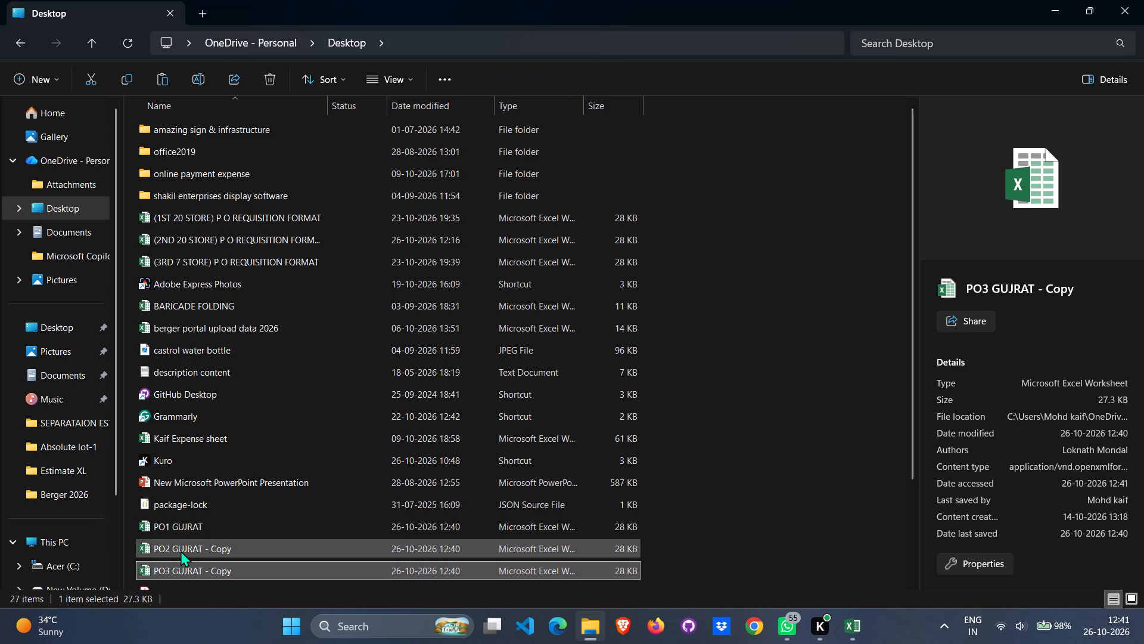
Paste another copy of PO1 GUJRAT in the Desktop folder and rename it as PO4 GUJRAT - Copy.
key(ctrl+v)
scroll(235, 466, down, 2)
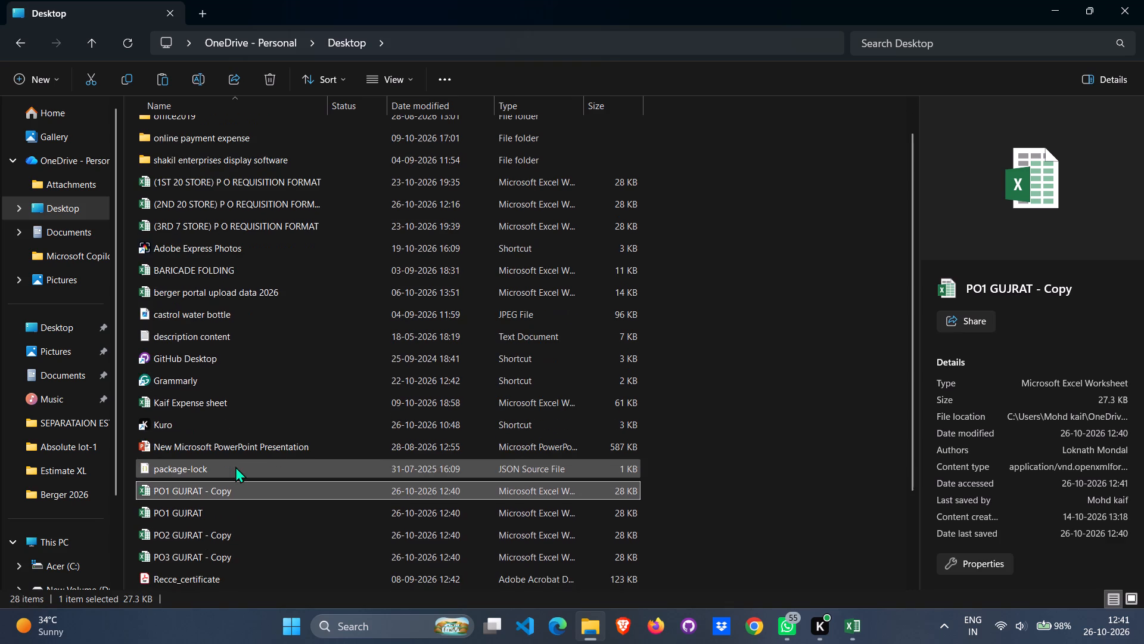
scroll(236, 466, down, 2)
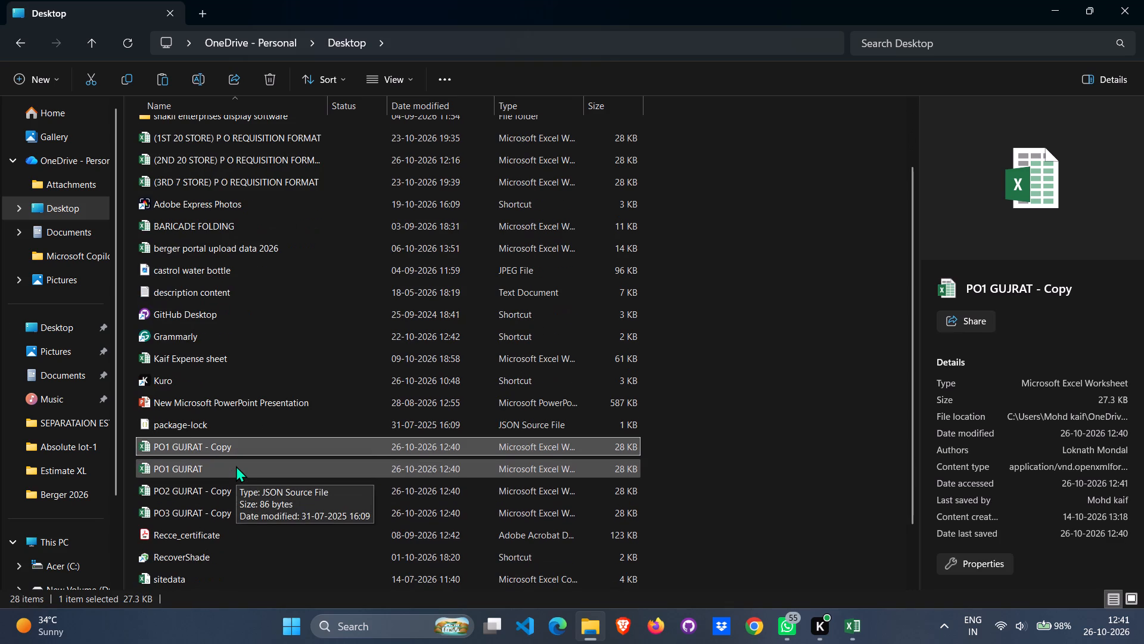
right_click(178, 447)
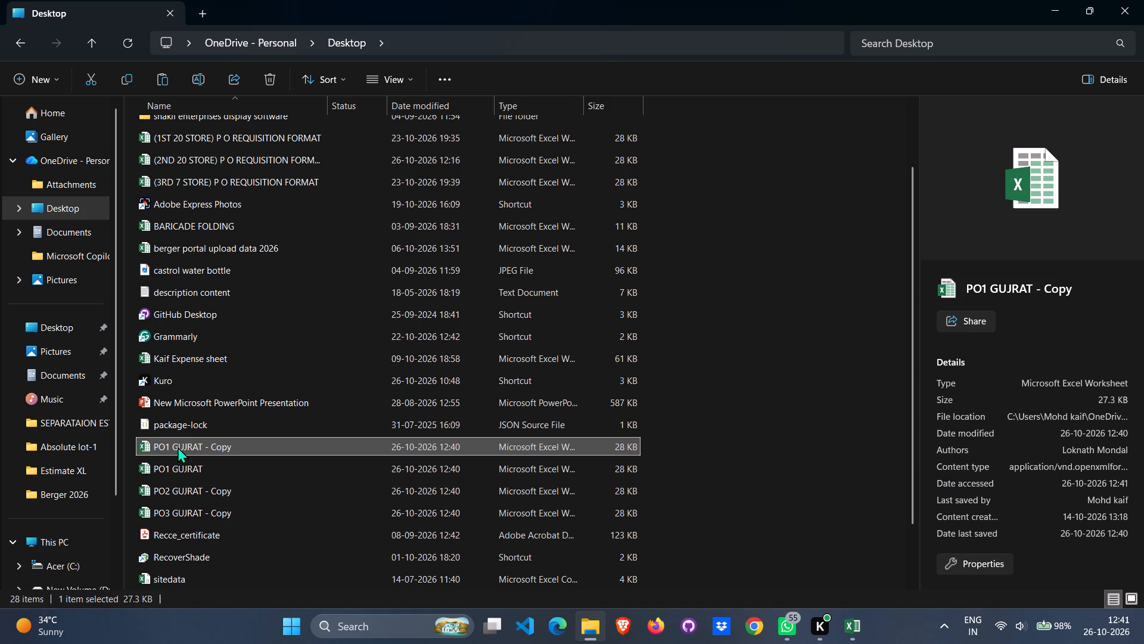
click(296, 466)
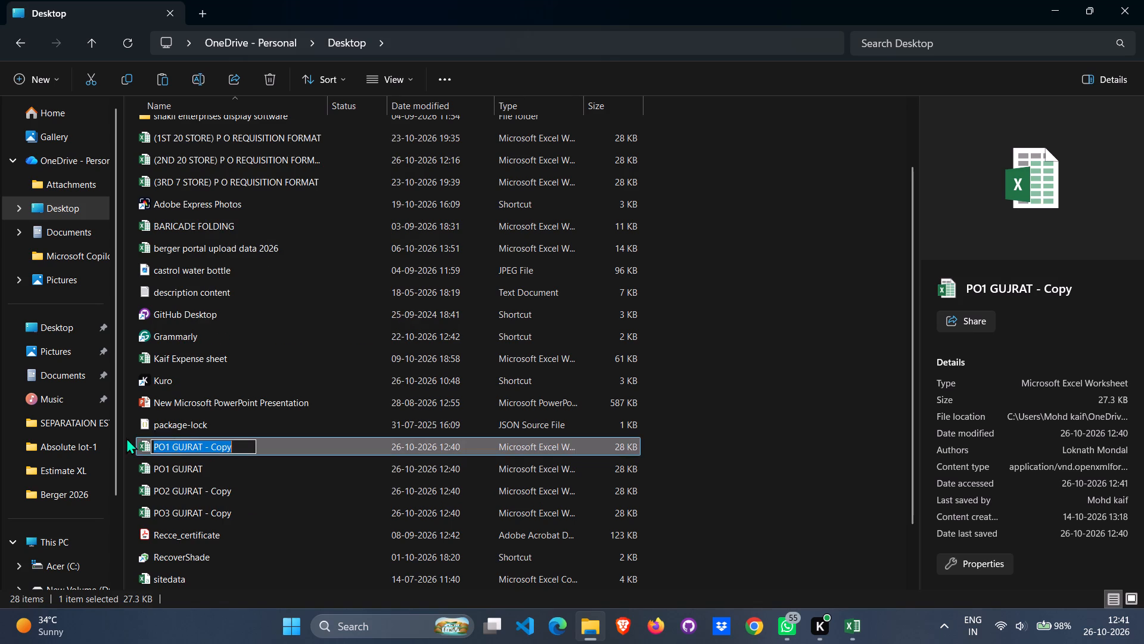
click(167, 444)
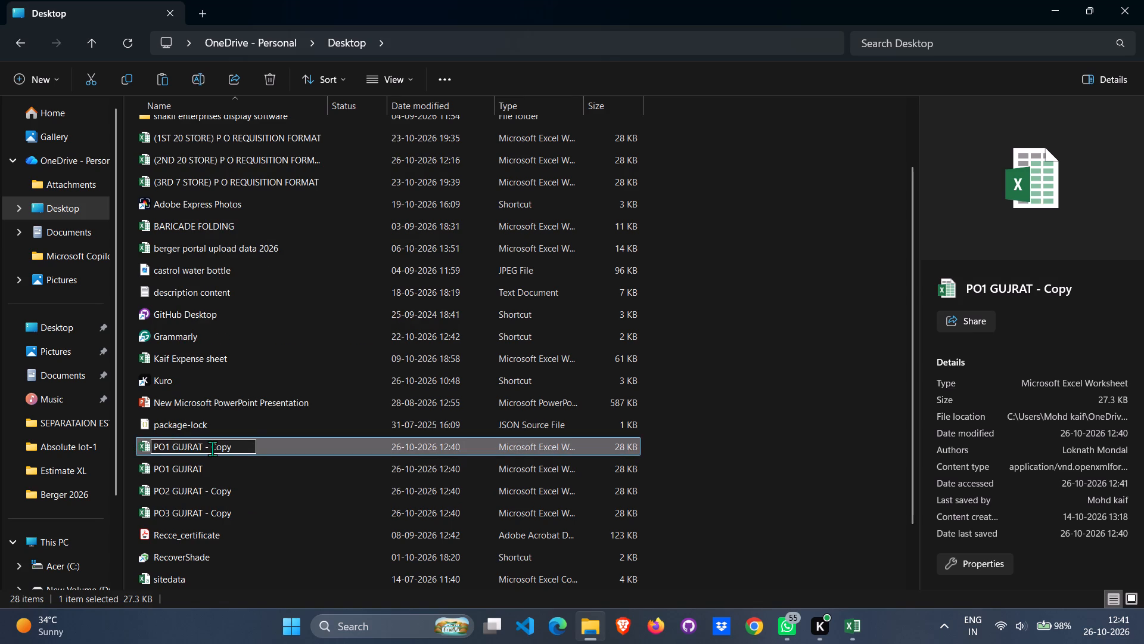
key(BackSpace)
key(4)
key(Return)
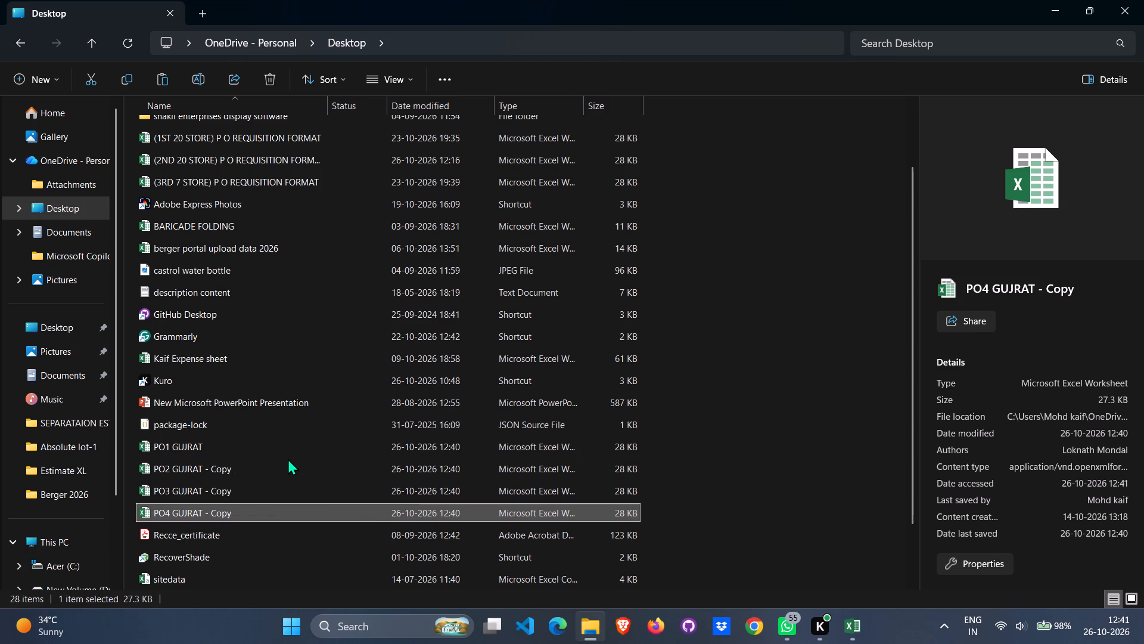
Paste one more copy of PO1 GUJRAT in the Desktop folder and rename it as PO5 GUJRAT - Copy.
key(ctrl+v)
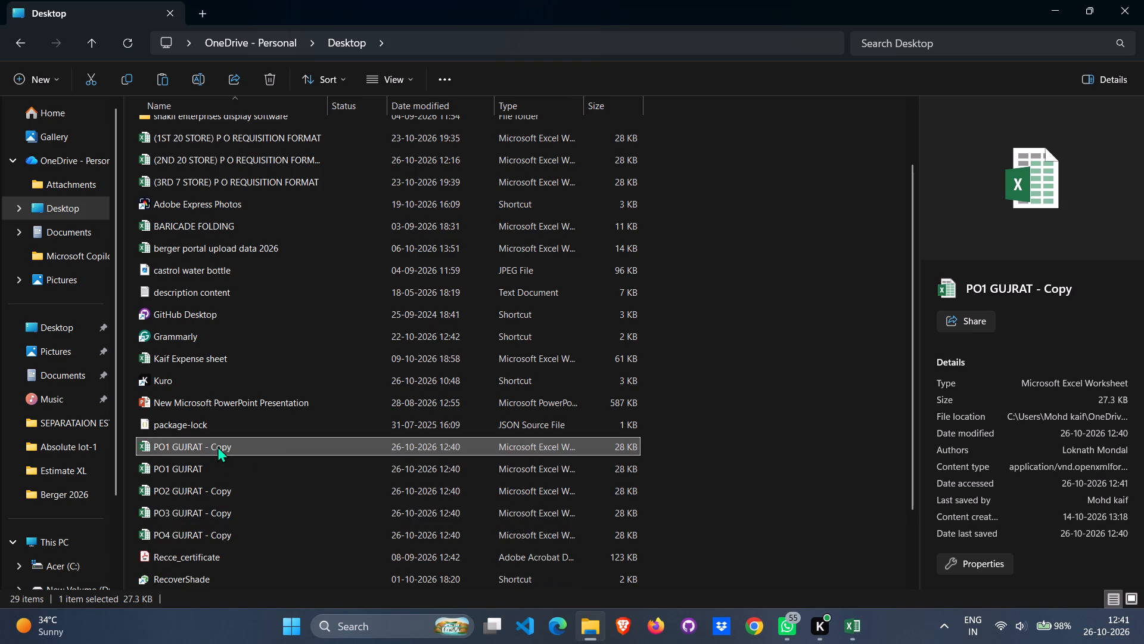
right_click(217, 446)
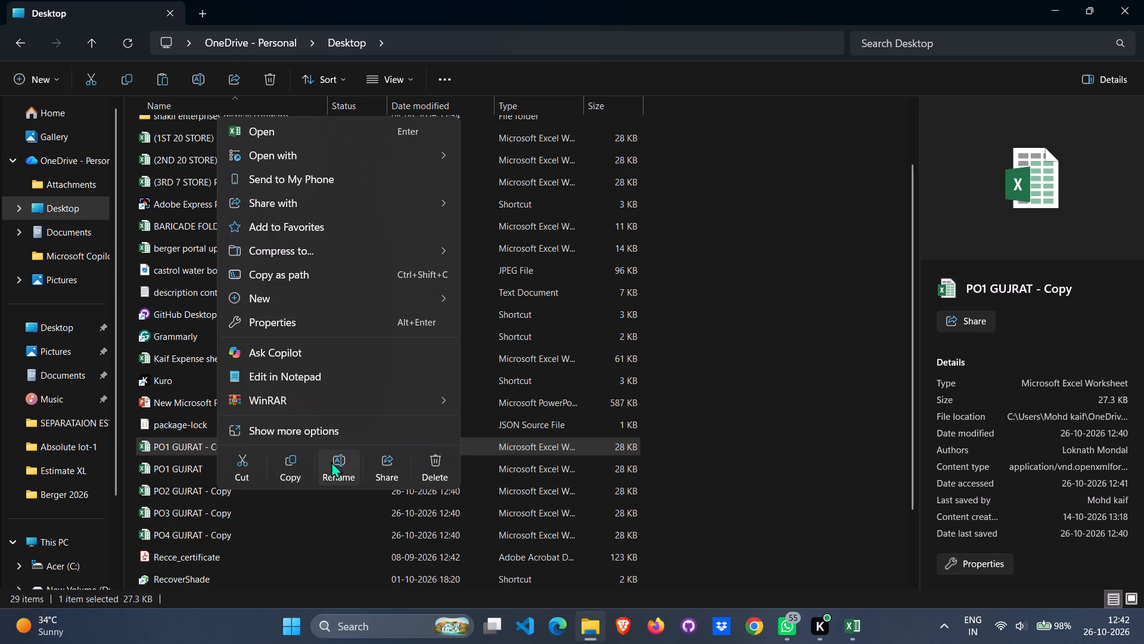
click(336, 463)
click(169, 445)
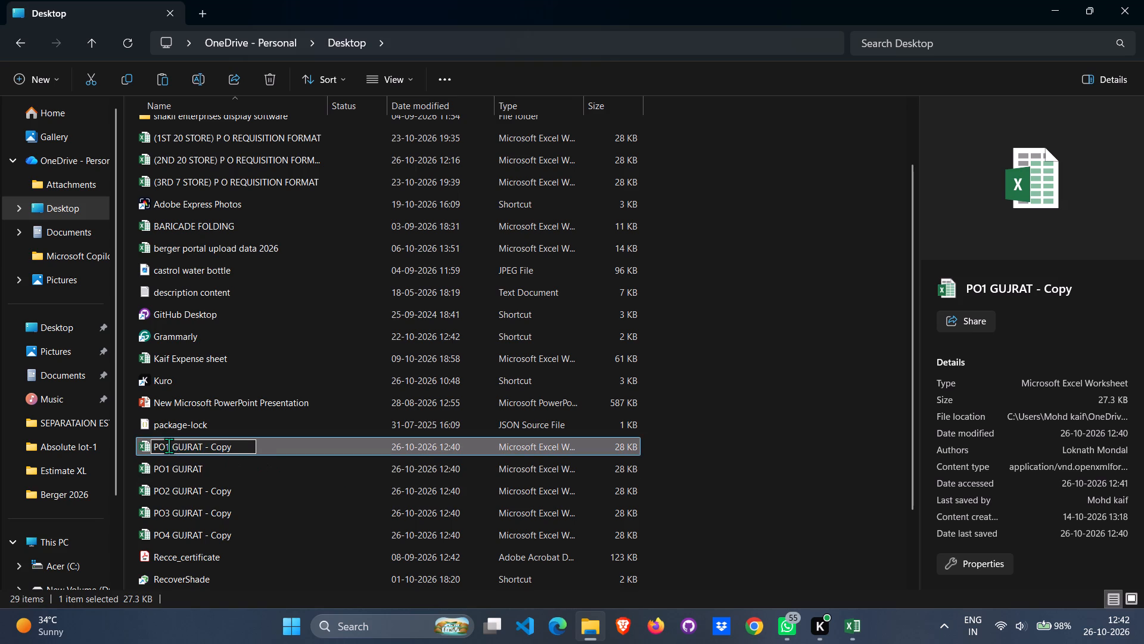
key(BackSpace)
key(5)
key(ctrl+s)
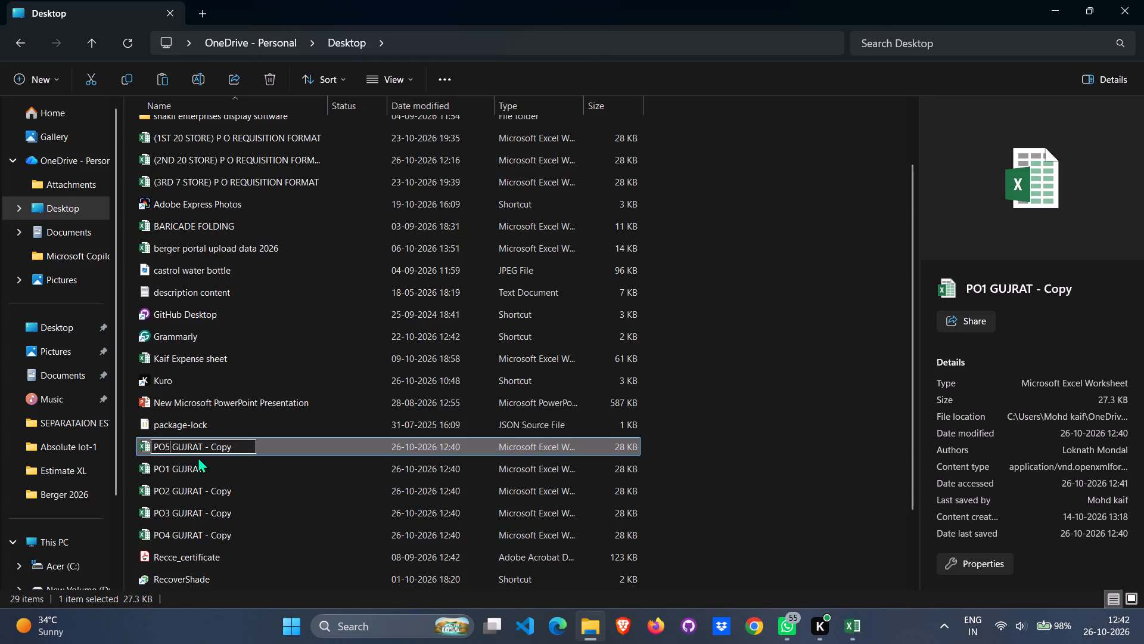
key(Return)
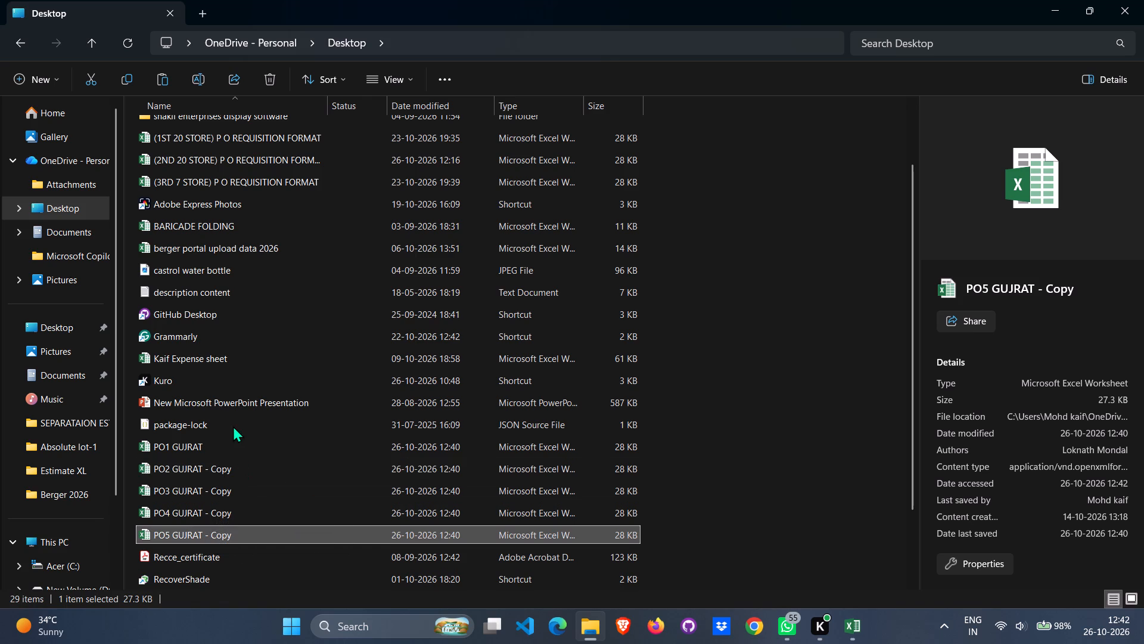
Open the PO1 GUJRAT workbook, look over its Summary sheet, save it and close it.
double_click(243, 446)
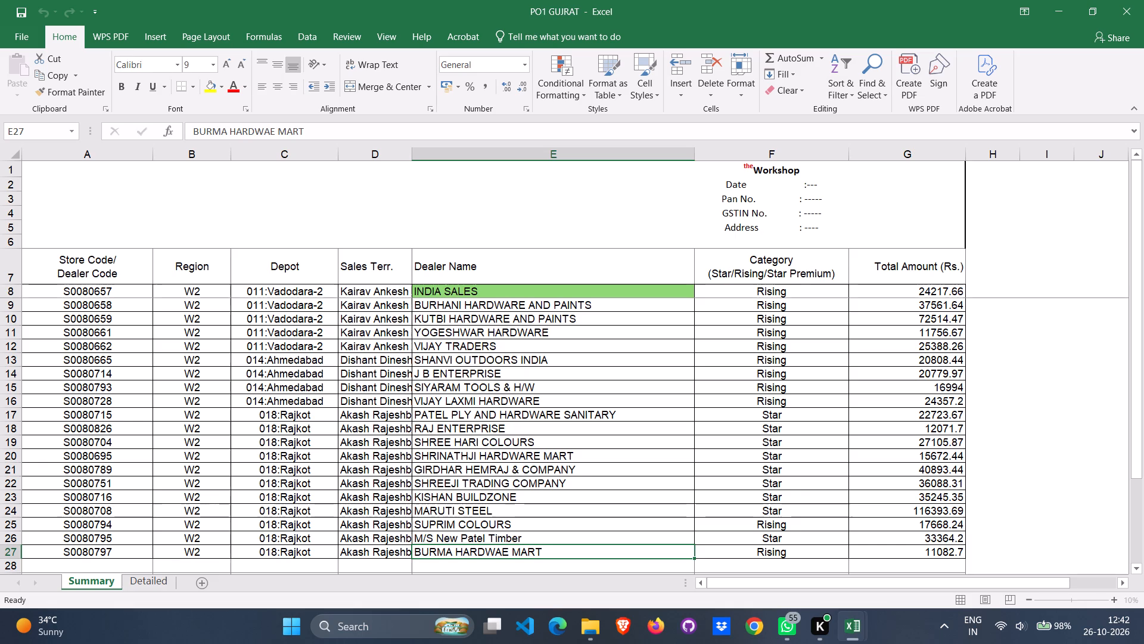
scroll(565, 389, down, 2)
scroll(565, 389, up, 3)
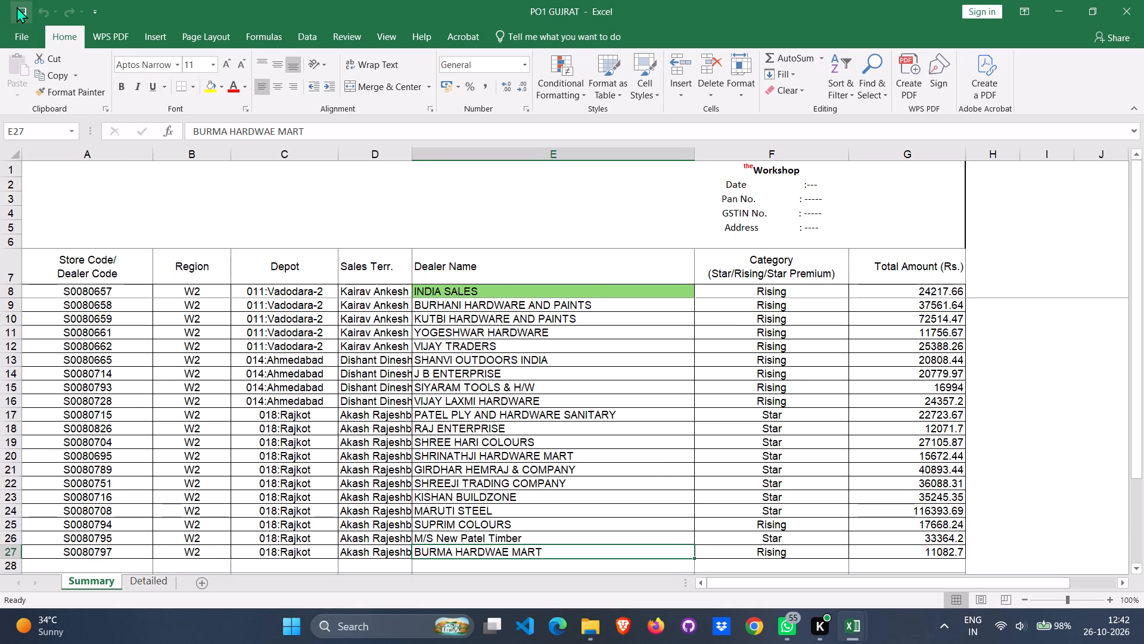
click(17, 7)
click(17, 7)
click(1135, 10)
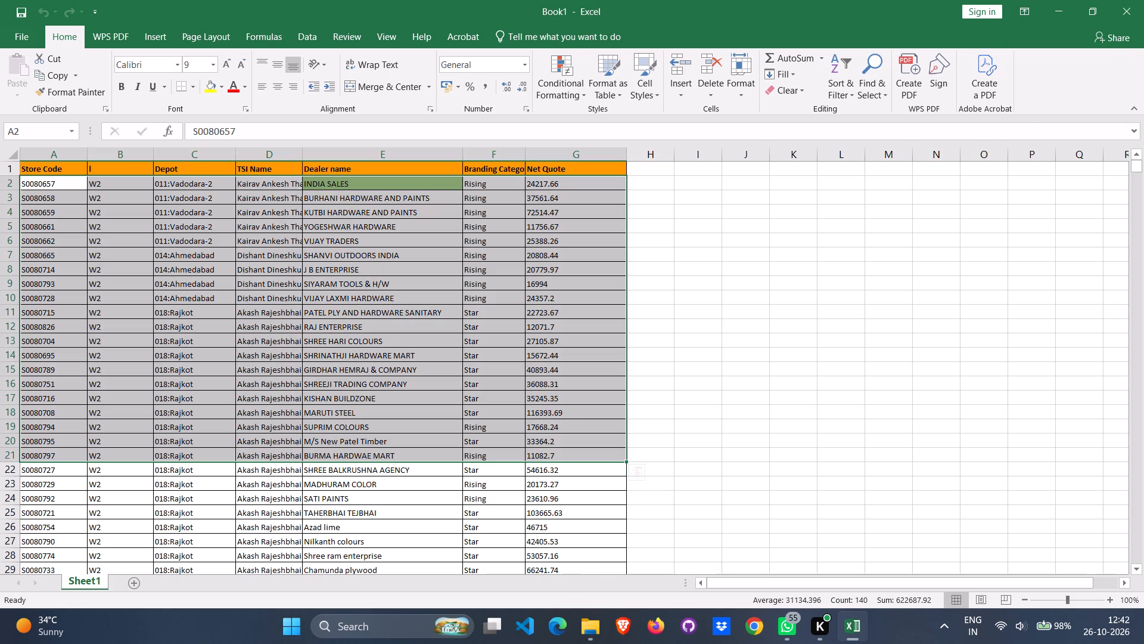
Return to the Desktop folder in File Explorer, open PO2 GUJRAT - Copy and enable editing.
key(alt+Tab)
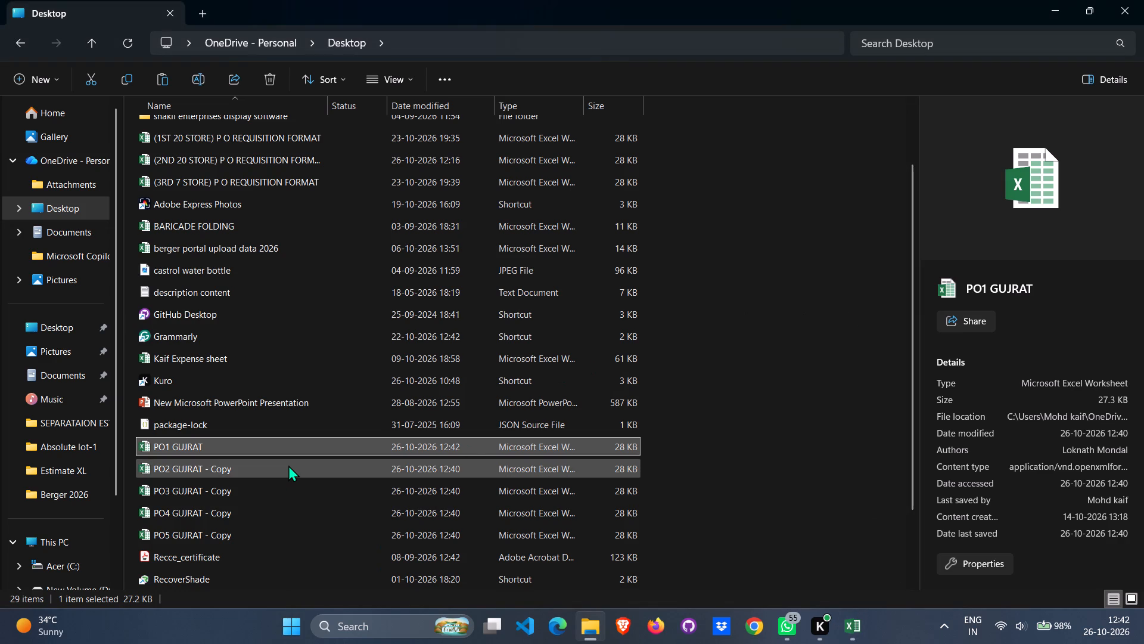
double_click(288, 465)
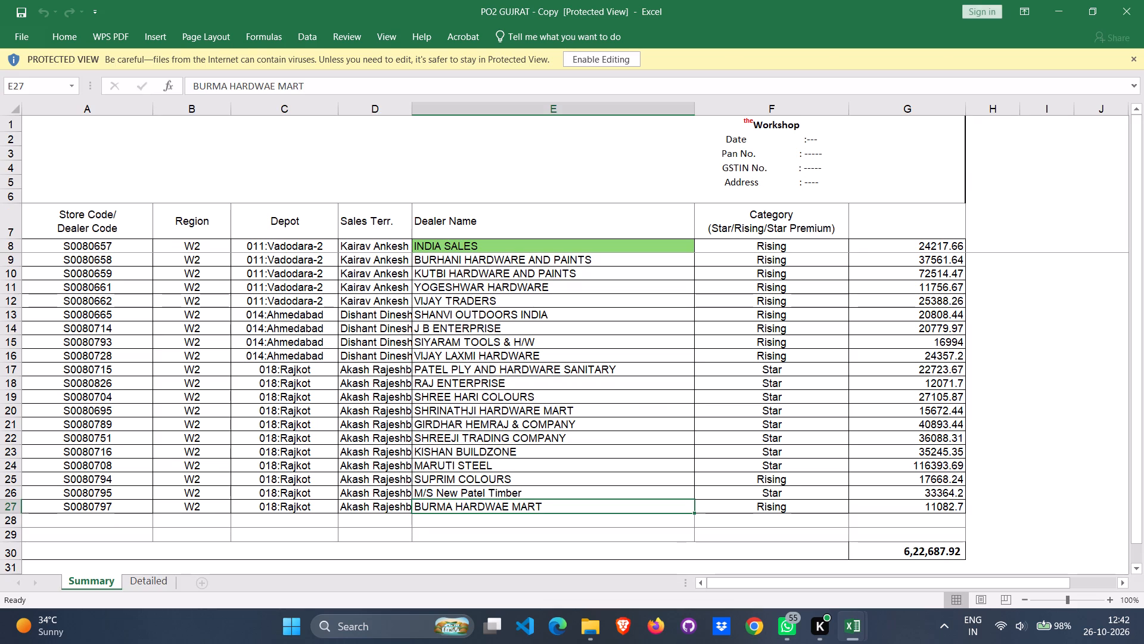
scroll(193, 338, up, 4)
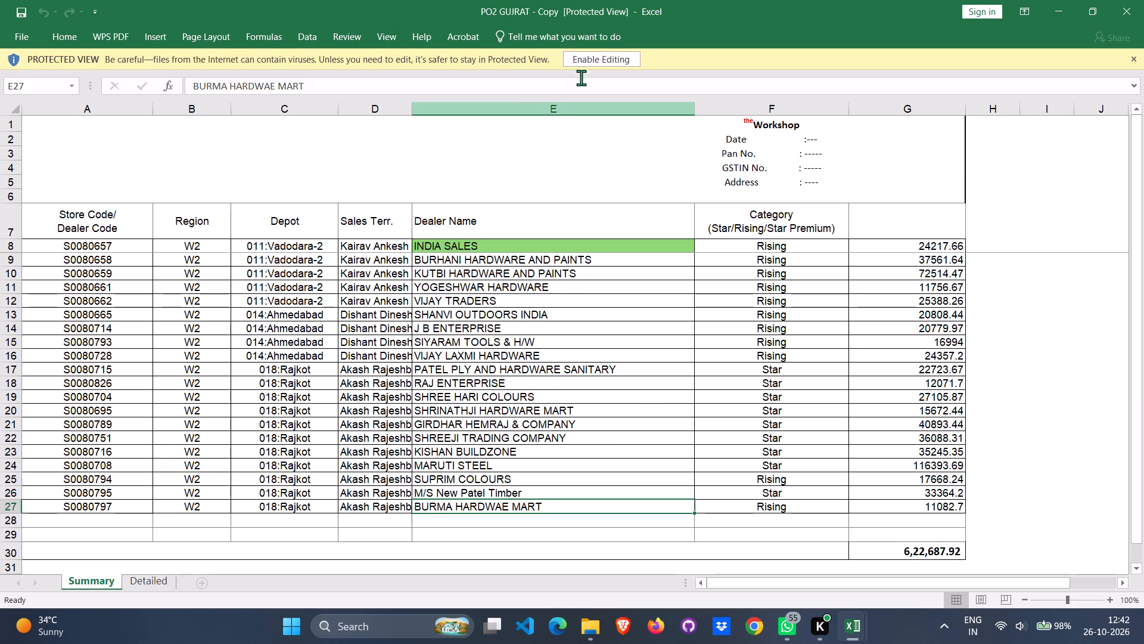
click(617, 57)
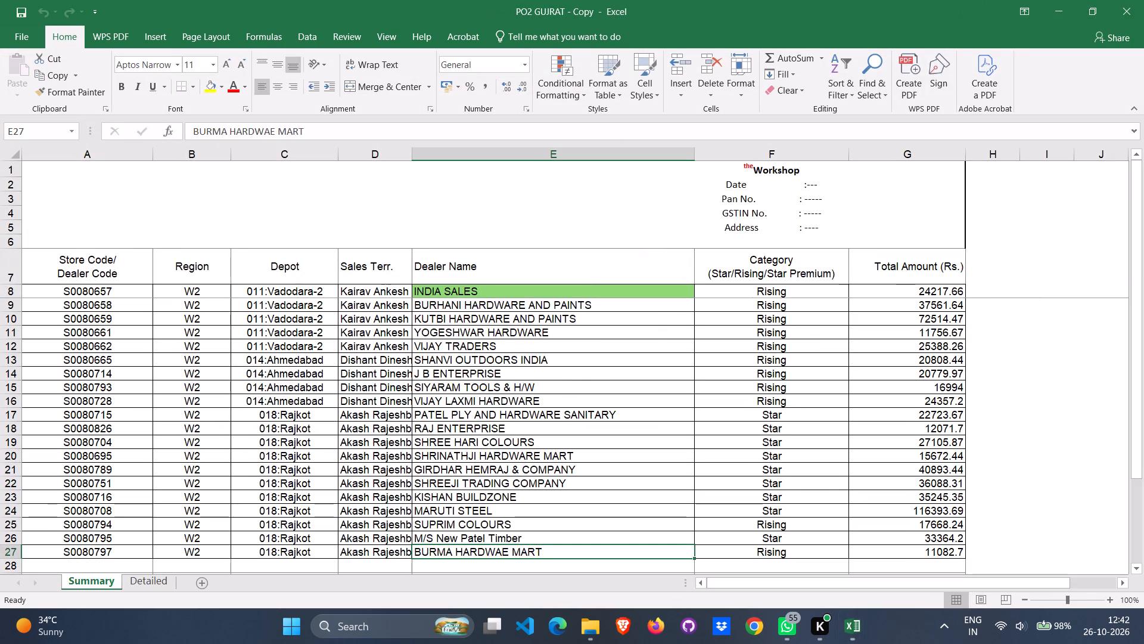
Clear all dealer data from cells A8 to G27 on the Summary sheet of PO2 GUJRAT - Copy.
scroll(232, 318, up, 4)
scroll(297, 351, up, 4)
scroll(300, 355, down, 3)
scroll(300, 355, up, 6)
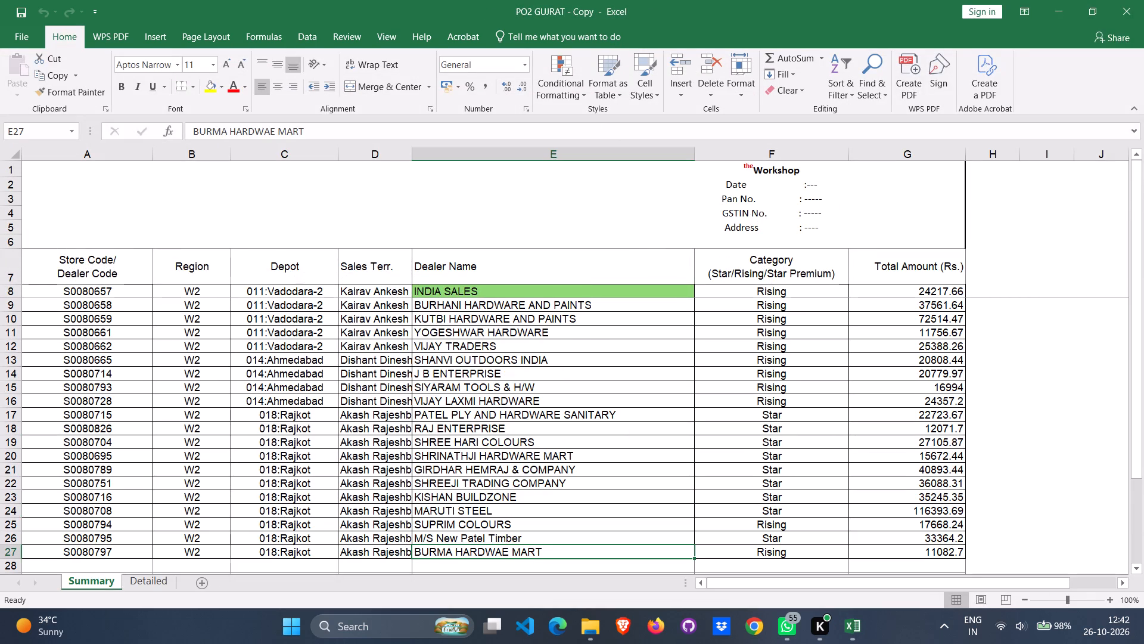
scroll(306, 369, up, 2)
click(60, 293)
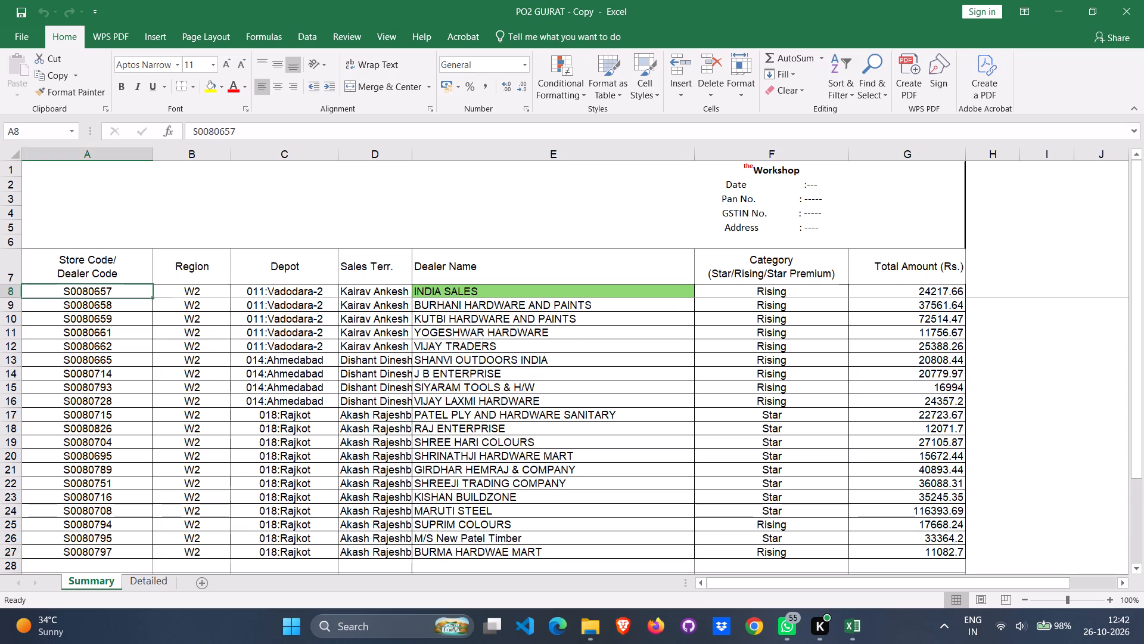
key(shift+Down)
key(shift+Down)
key(shift+Down)
key(shift+Down)
key(shift+Down)
key(shift+Down)
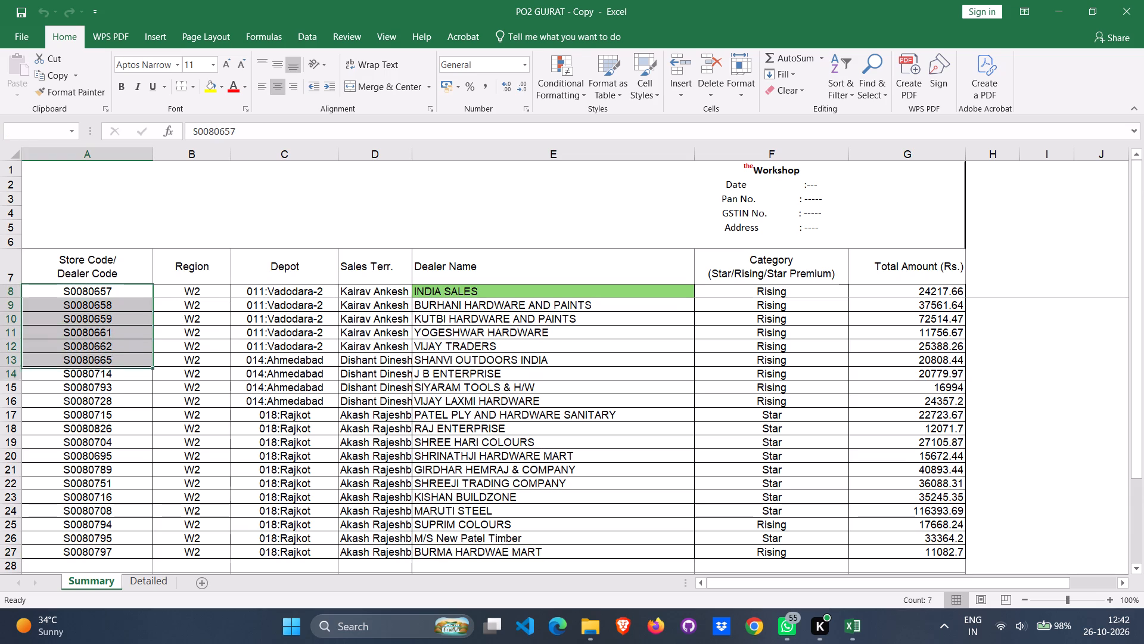
key(shift+Down)
key(shift+Down)
key(shift+Down)
key(shift+Down)
key(shift+Down)
key(shift+Down)
key(shift+Down)
key(shift+Down)
key(shift+Down)
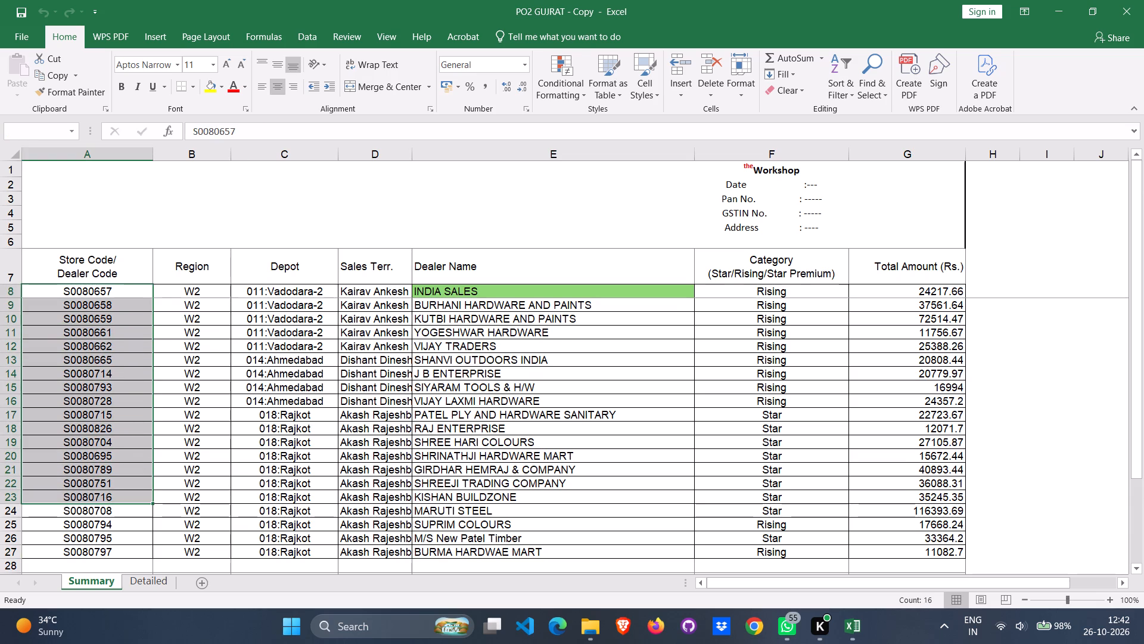
key(shift+Down)
key(shift+Down)
key(shift+Down)
key(shift+Down)
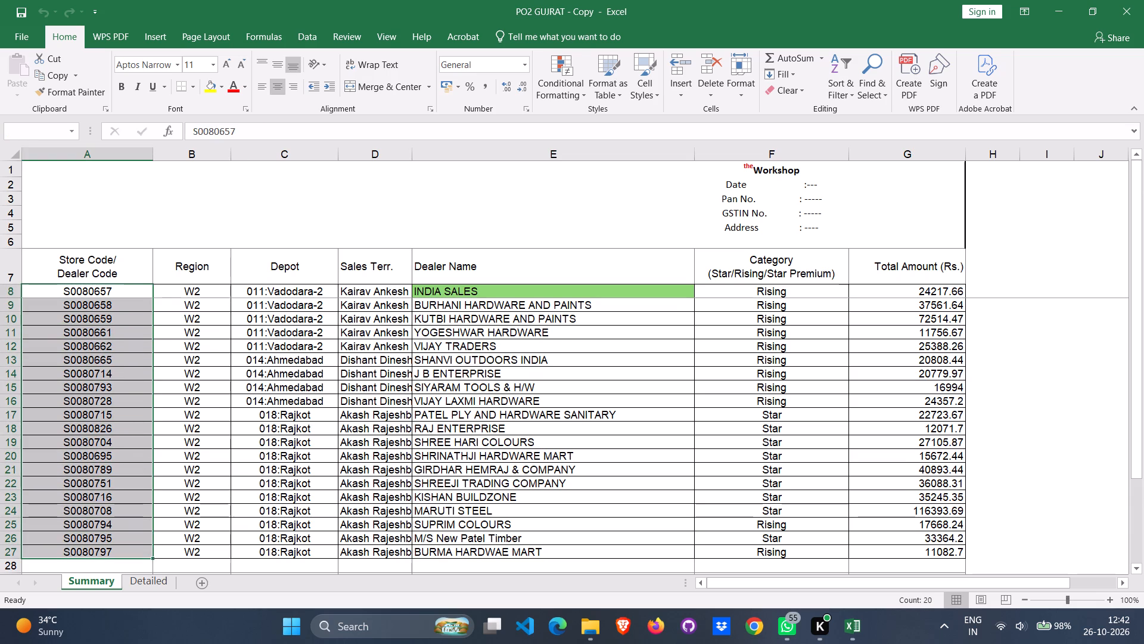
key(shift+Right)
key(shift+Right)
key(shift+Right)
key(shift+Right)
key(shift+Right)
key(shift+Right)
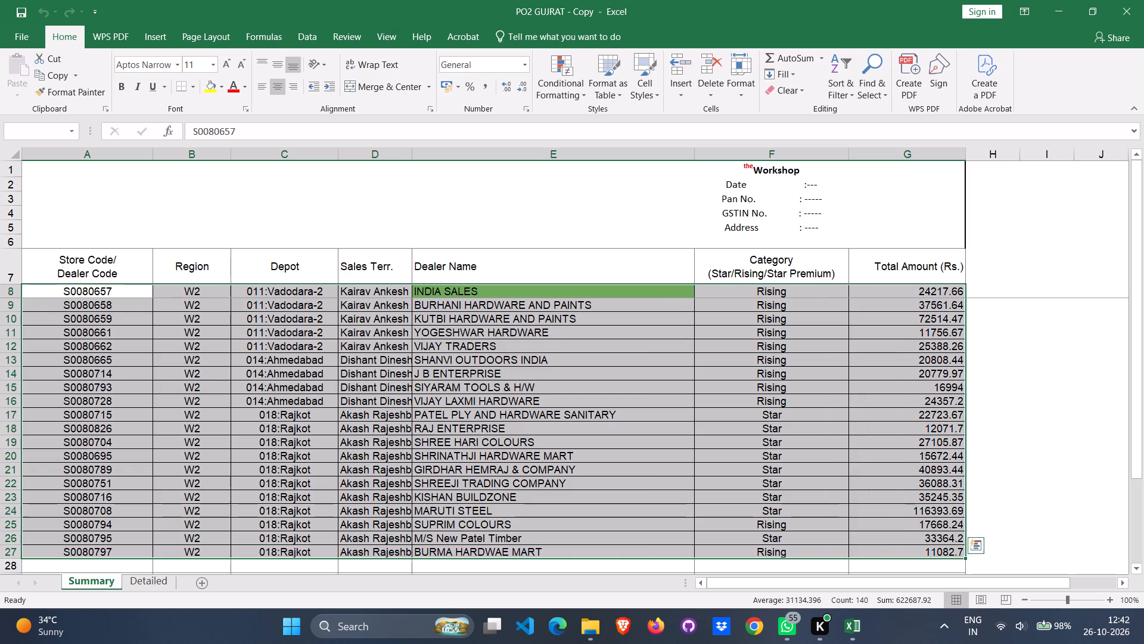
key(Delete)
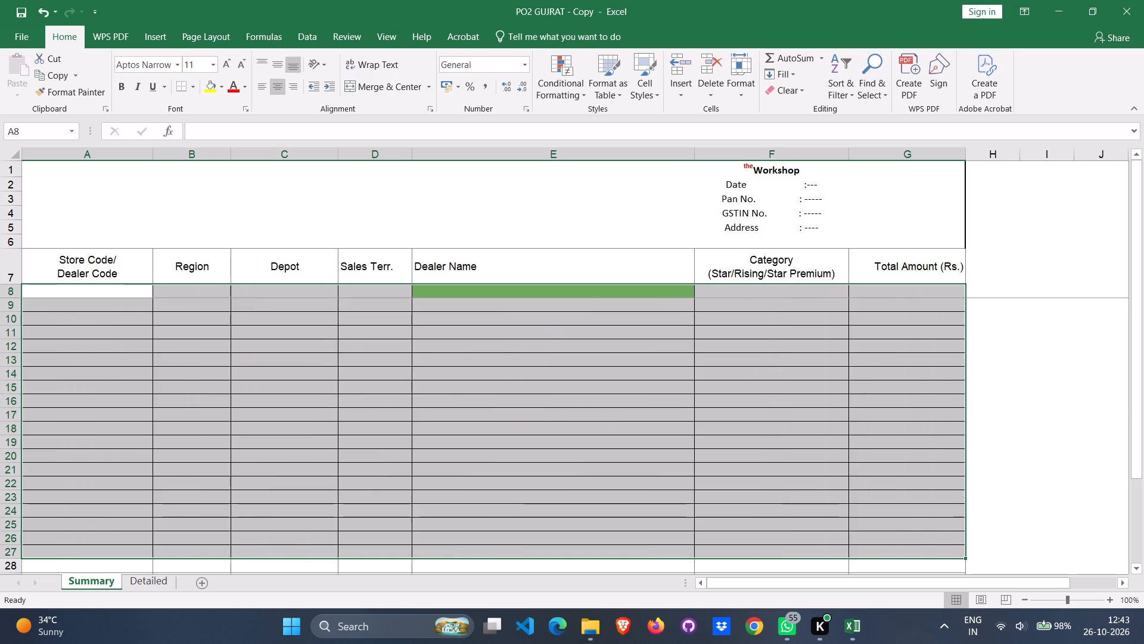
Remove the green fill from the first Dealer Name cell, E8.
scroll(534, 438, up, 5)
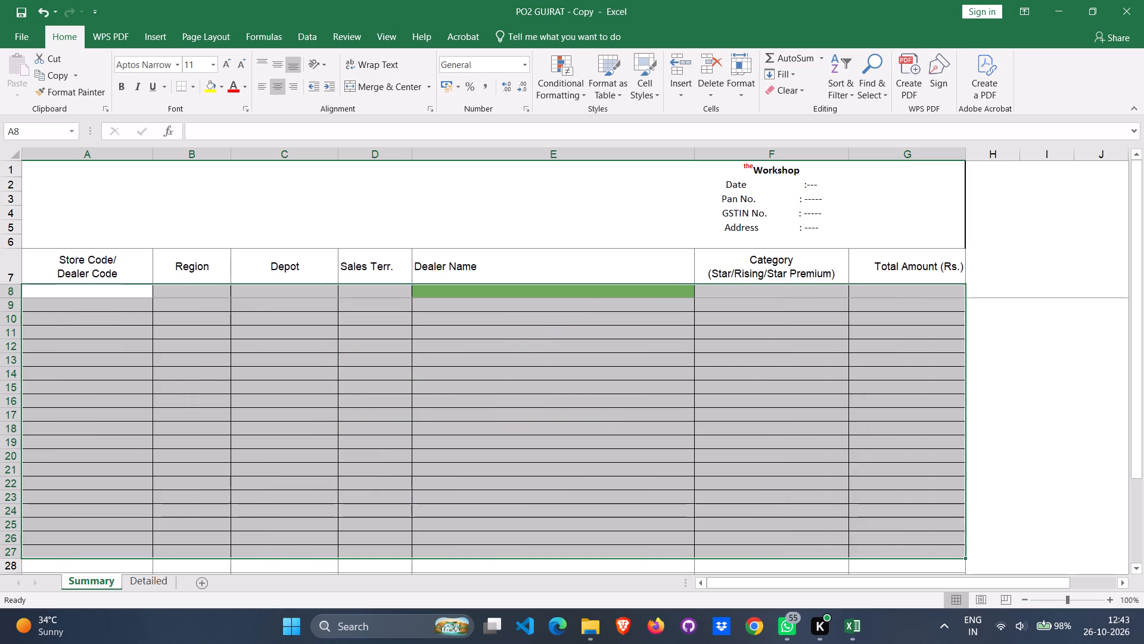
click(572, 291)
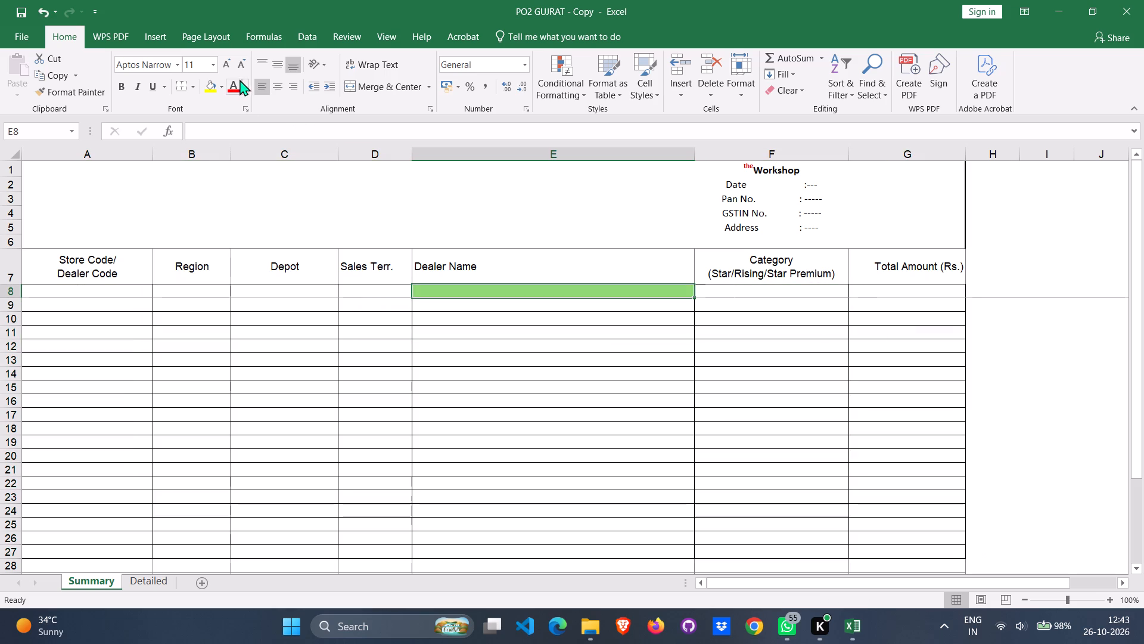
click(217, 81)
click(219, 88)
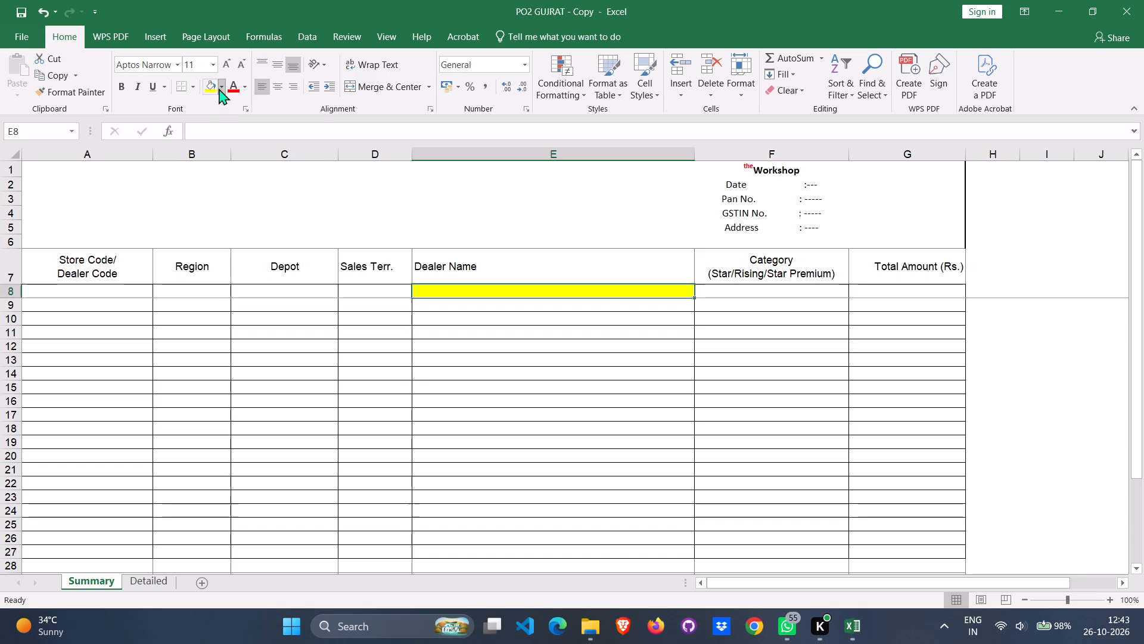
click(212, 235)
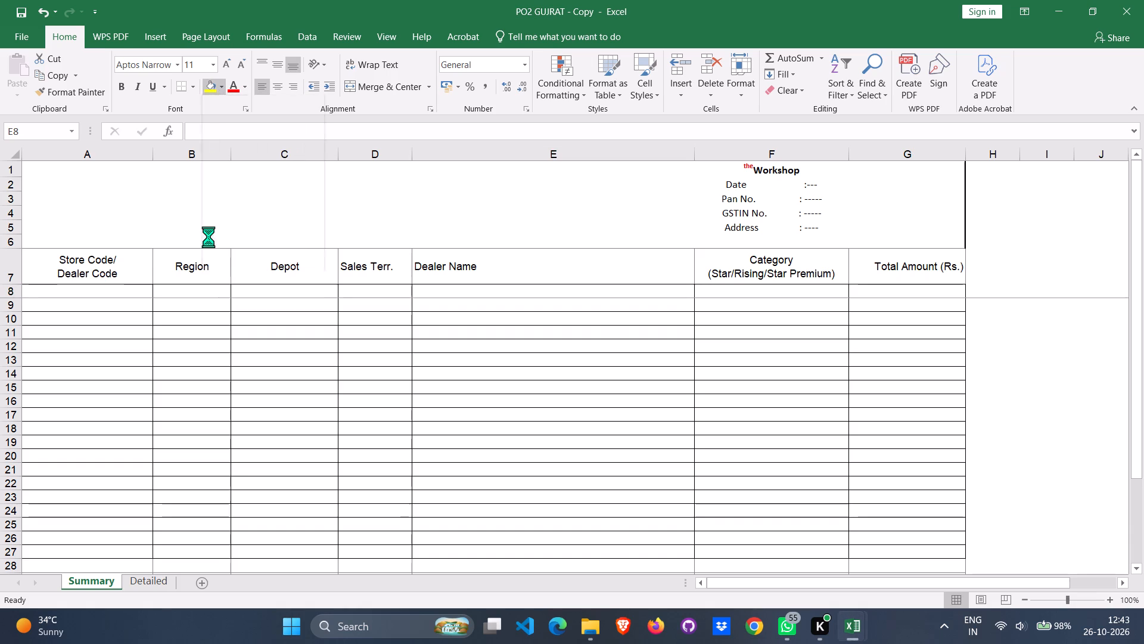
Copy the next 20 dealer rows, A22 to G41, from Book1 and paste them at A8 on PO2 GUJRAT - Copy's Summary sheet.
click(100, 289)
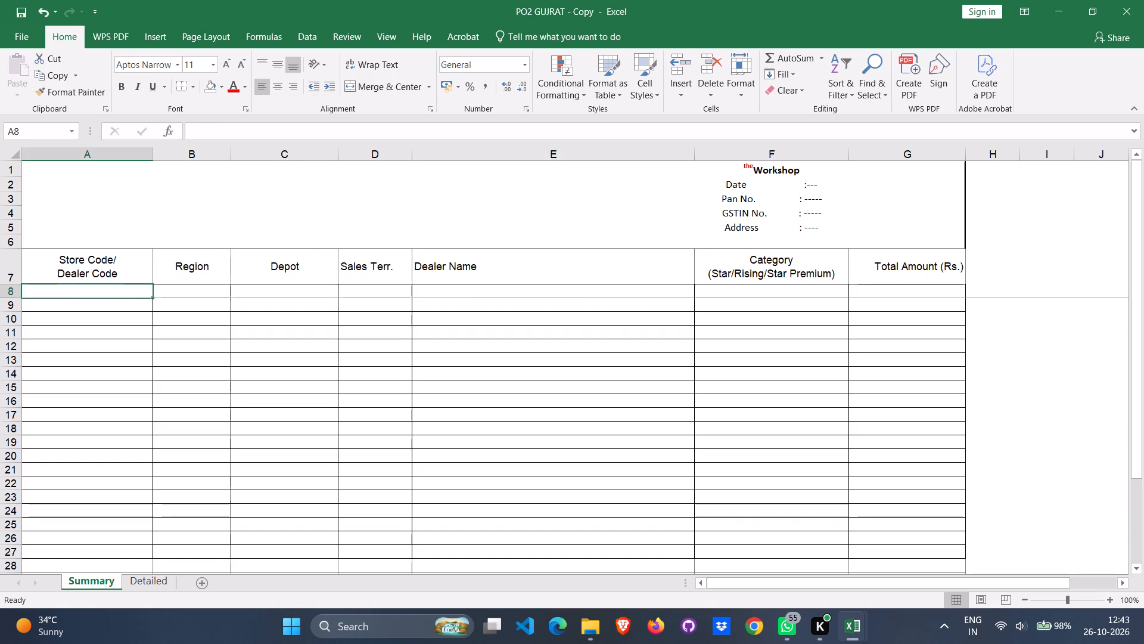
key(alt+Tab)
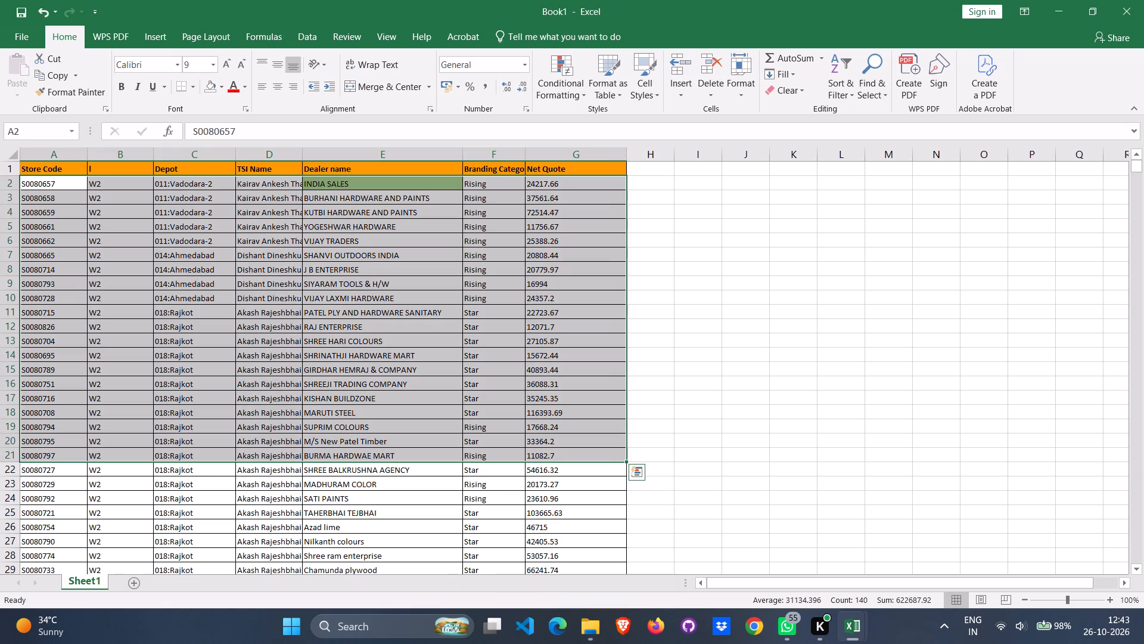
click(15, 470)
scroll(255, 416, down, 4)
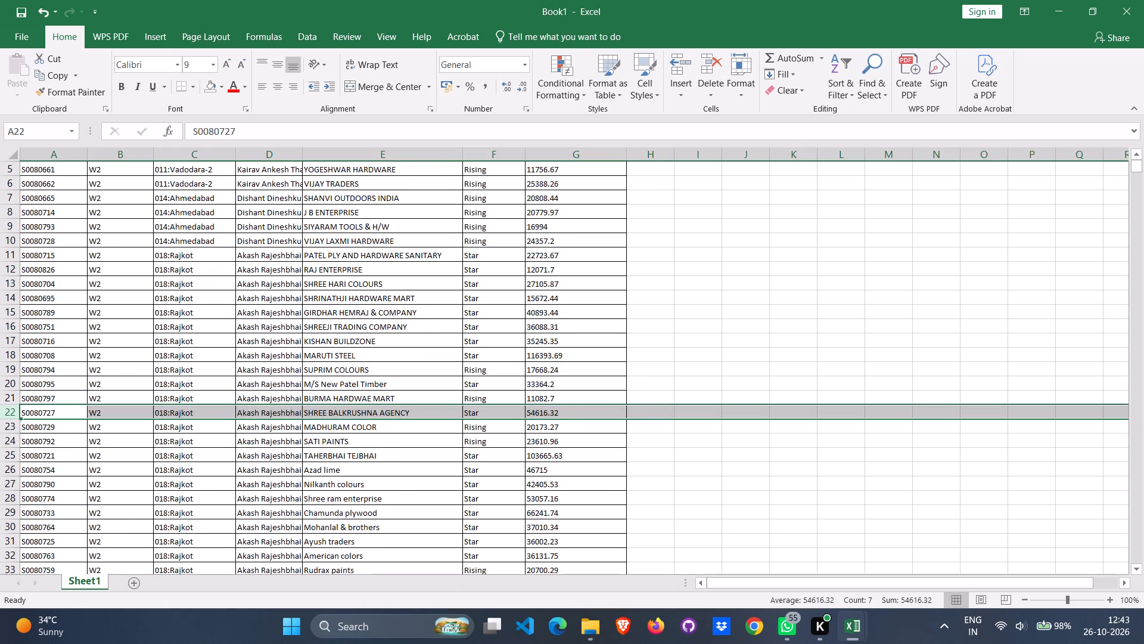
scroll(255, 416, down, 9)
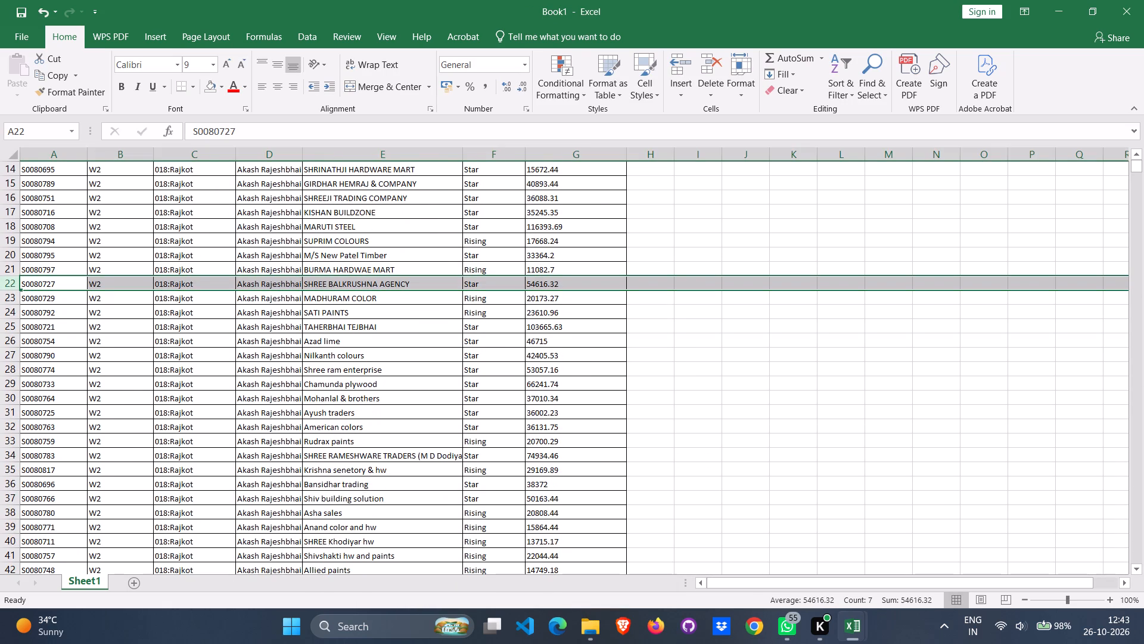
click(48, 284)
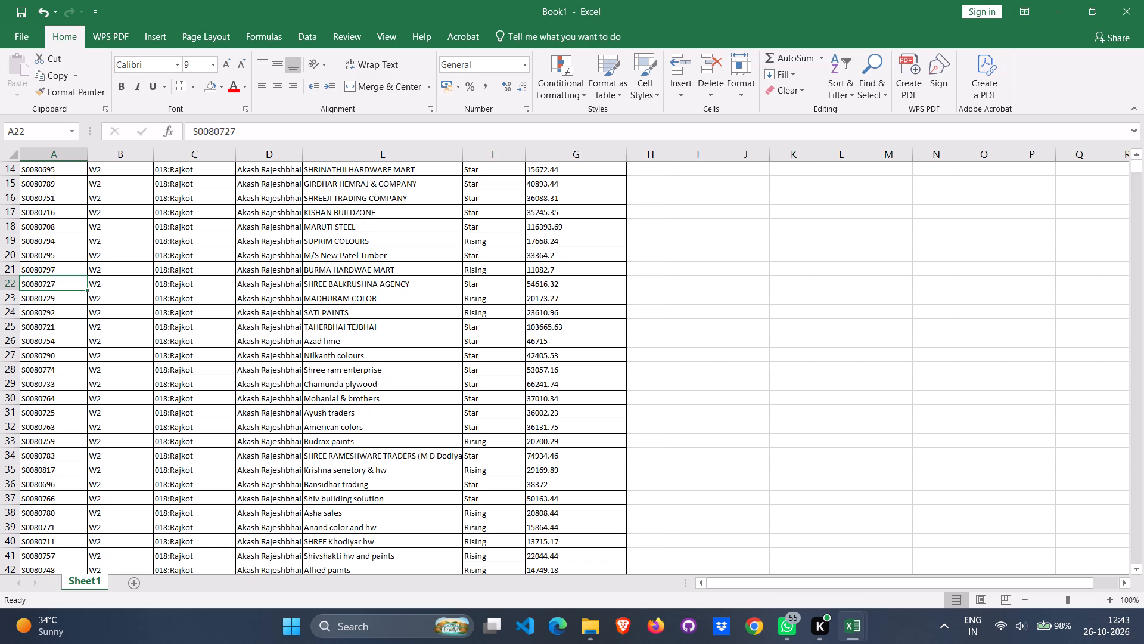
key(shift+Down)
key(shift+Down)
key(shift+Down)
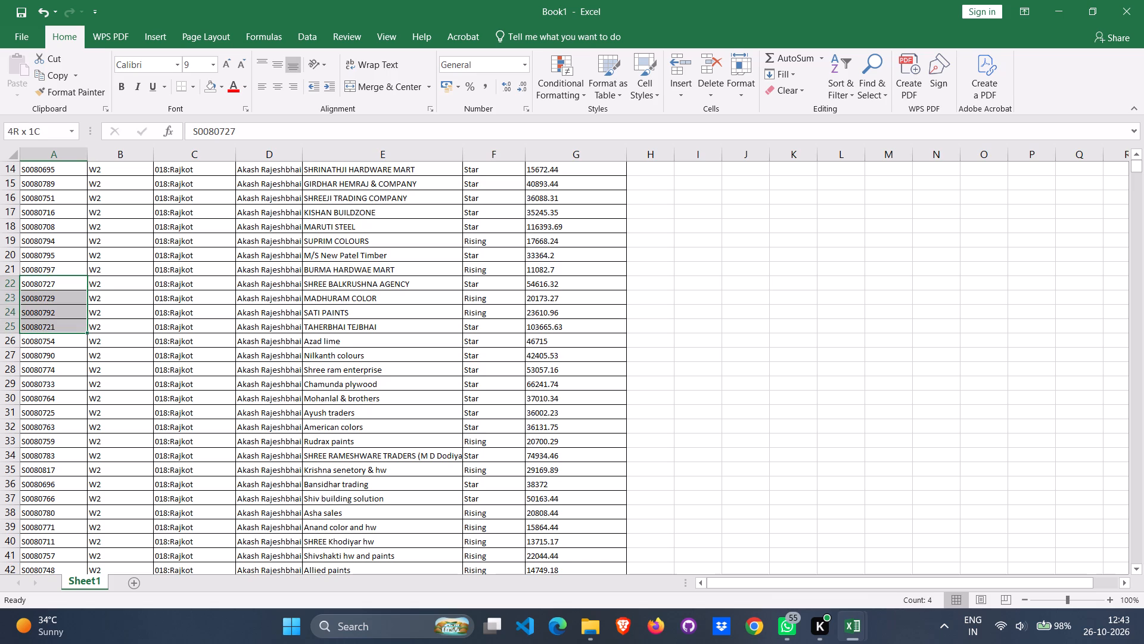
key(shift+Down)
key(shift+Down)
key(shift+Down)
key(shift+Down)
key(shift+Down)
key(shift+Down)
key(shift+Down)
key(shift+Down)
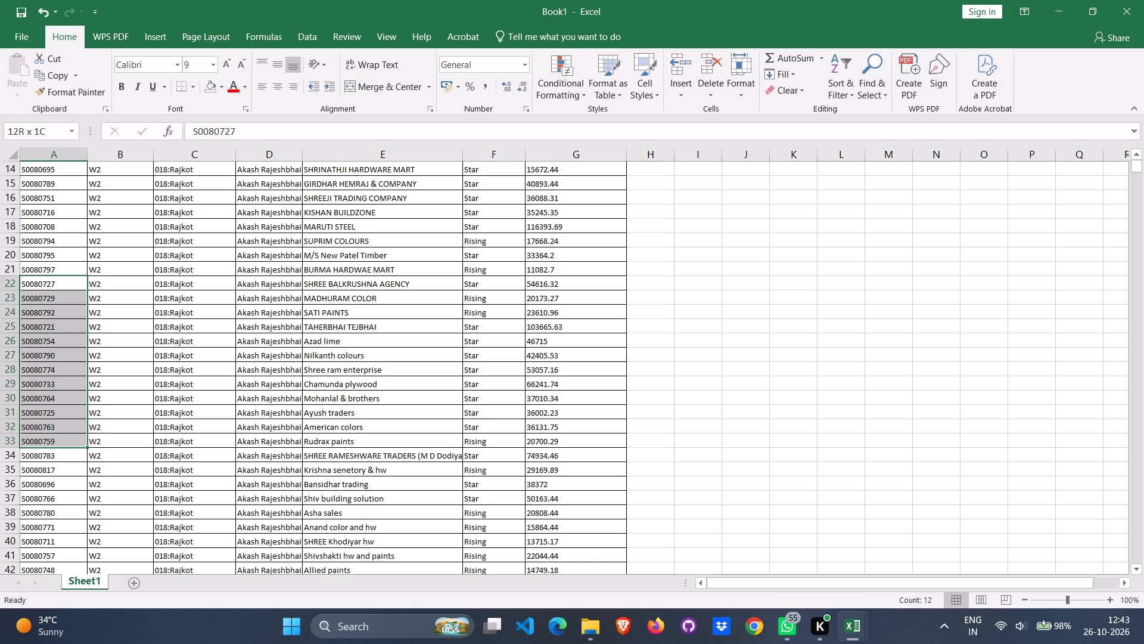
key(shift+Down)
key(shift+Down)
key(shift+Down)
key(shift+Down)
key(shift+Down)
key(shift+Down)
key(shift+Down)
key(shift+Down)
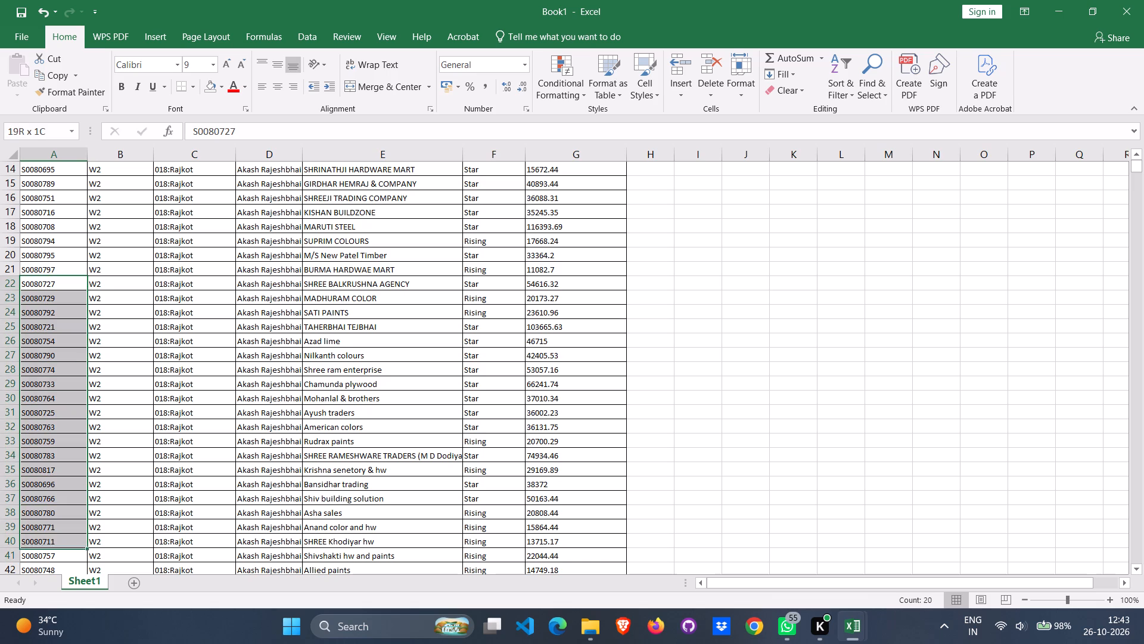
key(shift+Right)
key(shift+Right)
key(shift+Right)
key(shift+Right)
key(shift+Right)
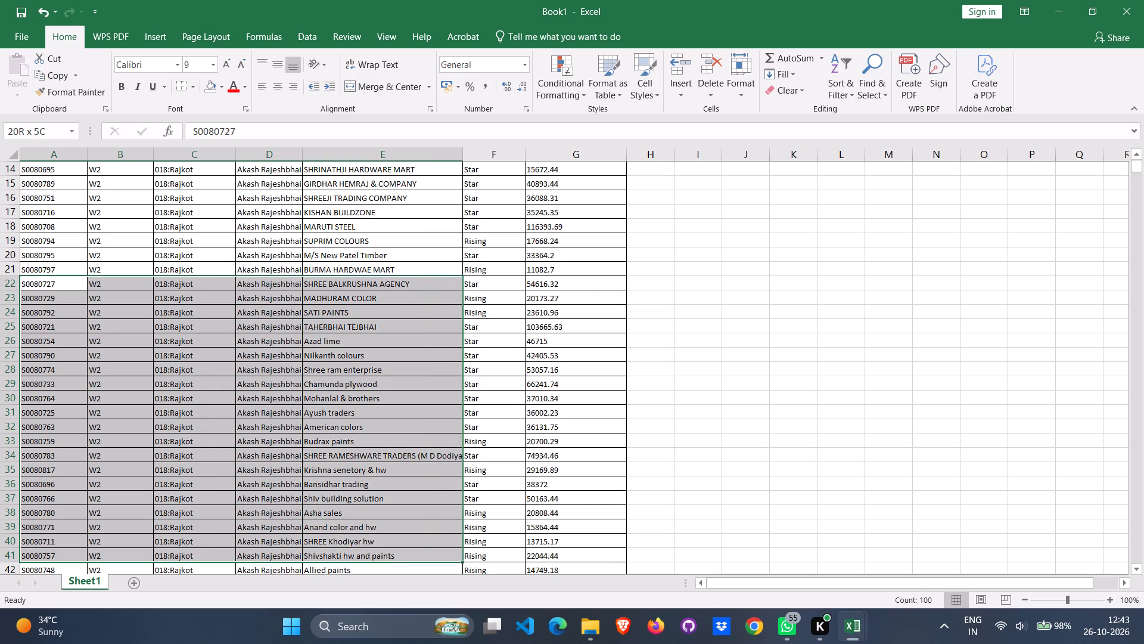
key(shift+Right)
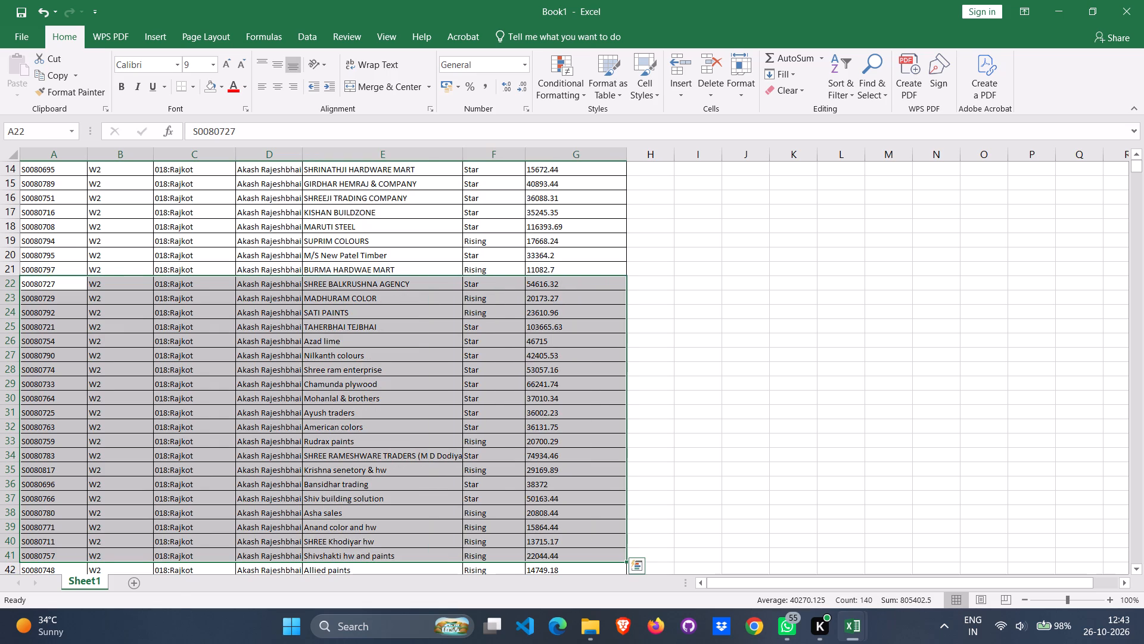
key(ctrl+c)
key(alt+Tab)
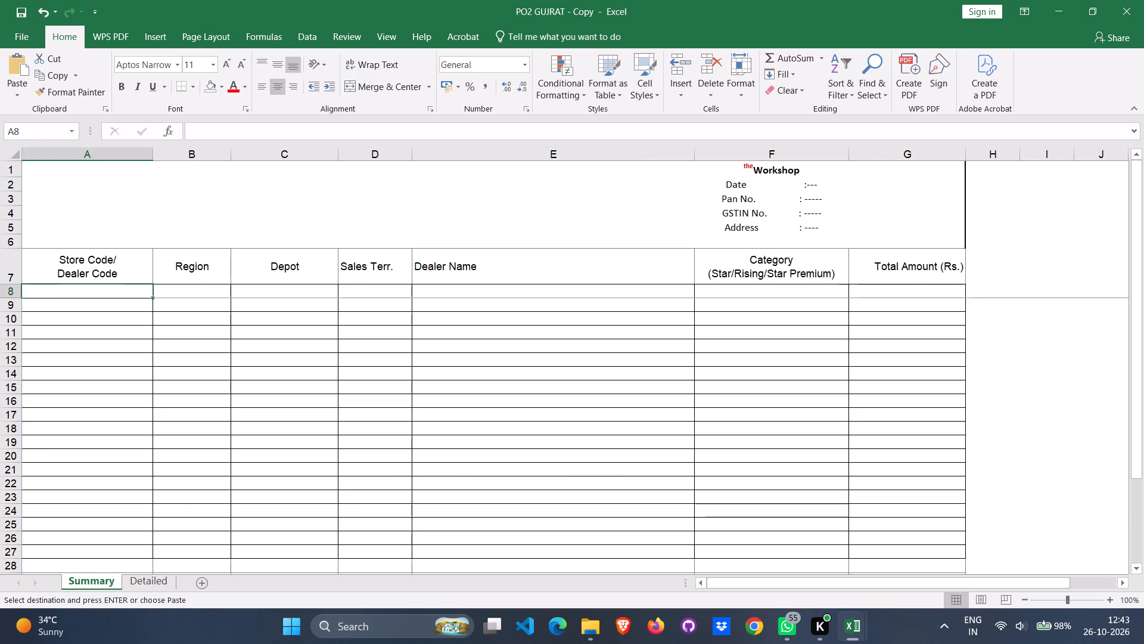
key(ctrl+v)
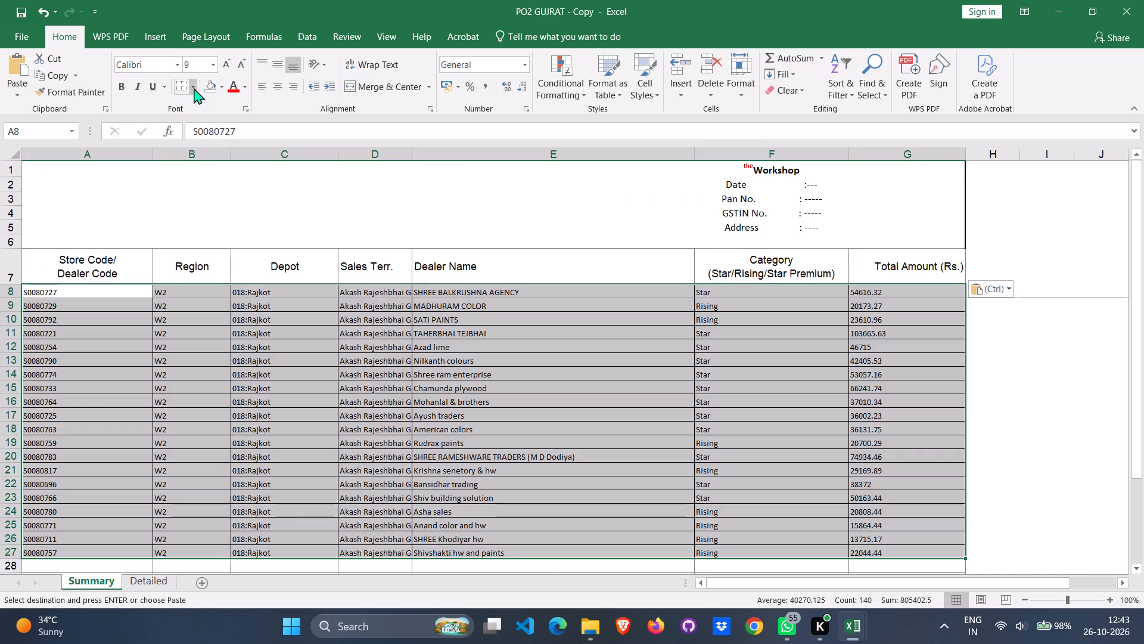
Set the pasted dealer rows to Aptos Narrow, size 11, and save the workbook.
click(217, 64)
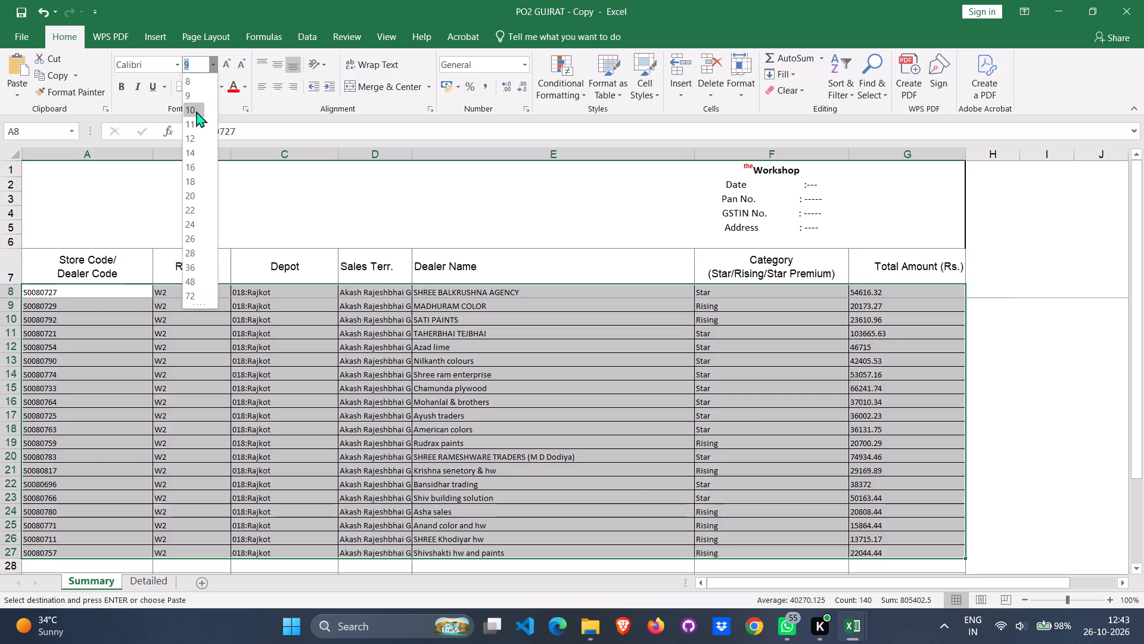
click(189, 129)
click(175, 67)
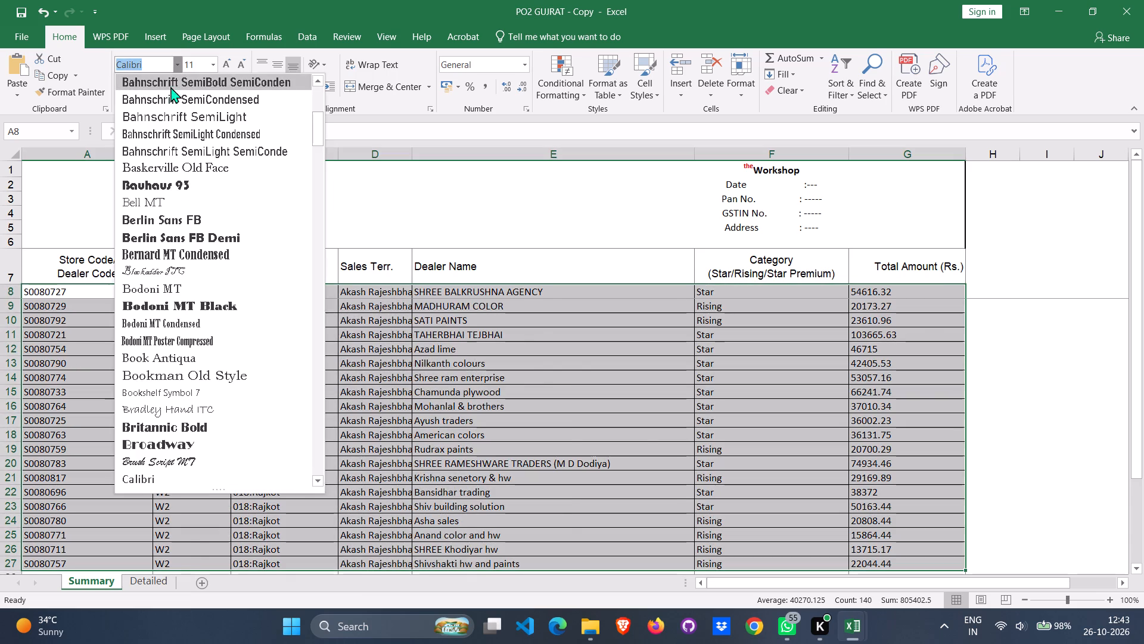
scroll(216, 270, up, 4)
click(204, 115)
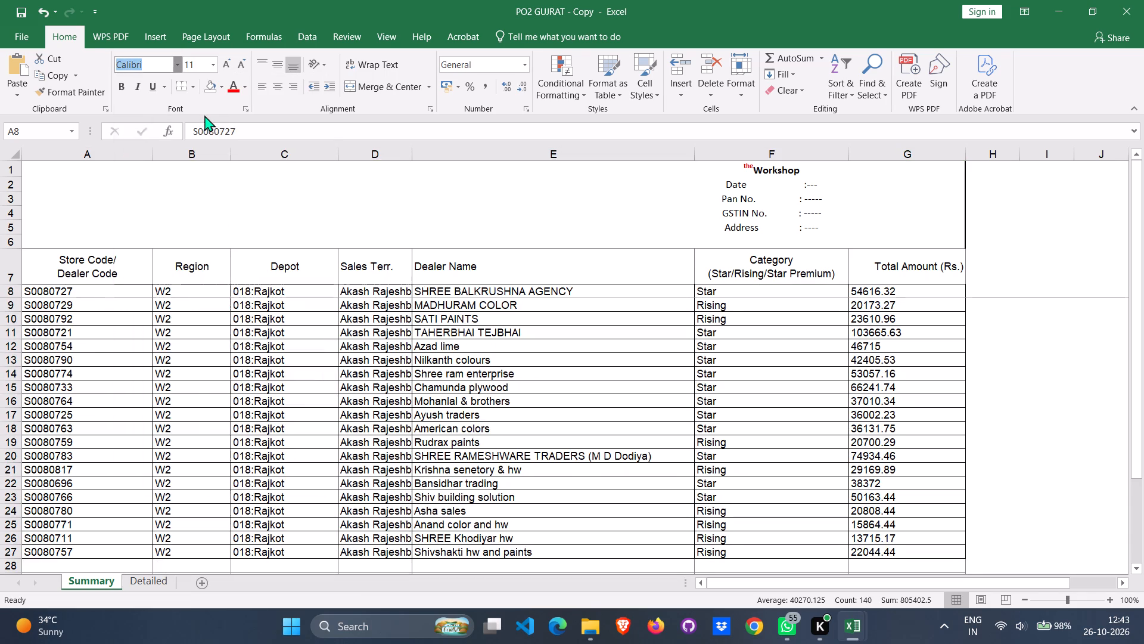
key(ctrl+s)
click(349, 206)
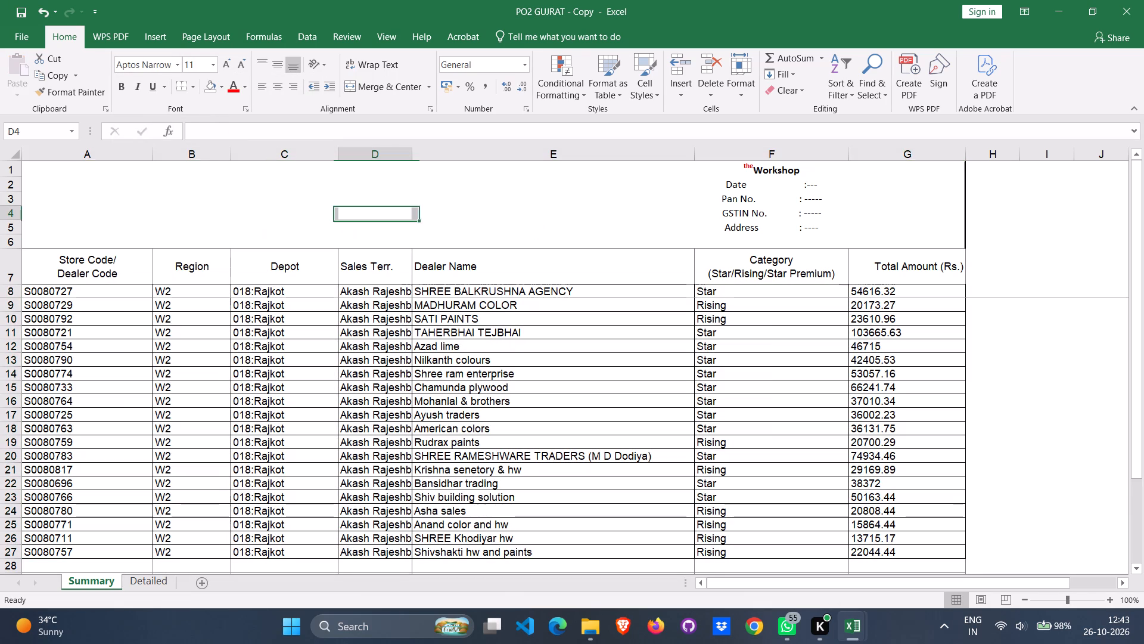
Centre the contents of the Store Code, Region, Depot and Category columns (A, B, C and F) horizontally.
click(113, 154)
click(275, 89)
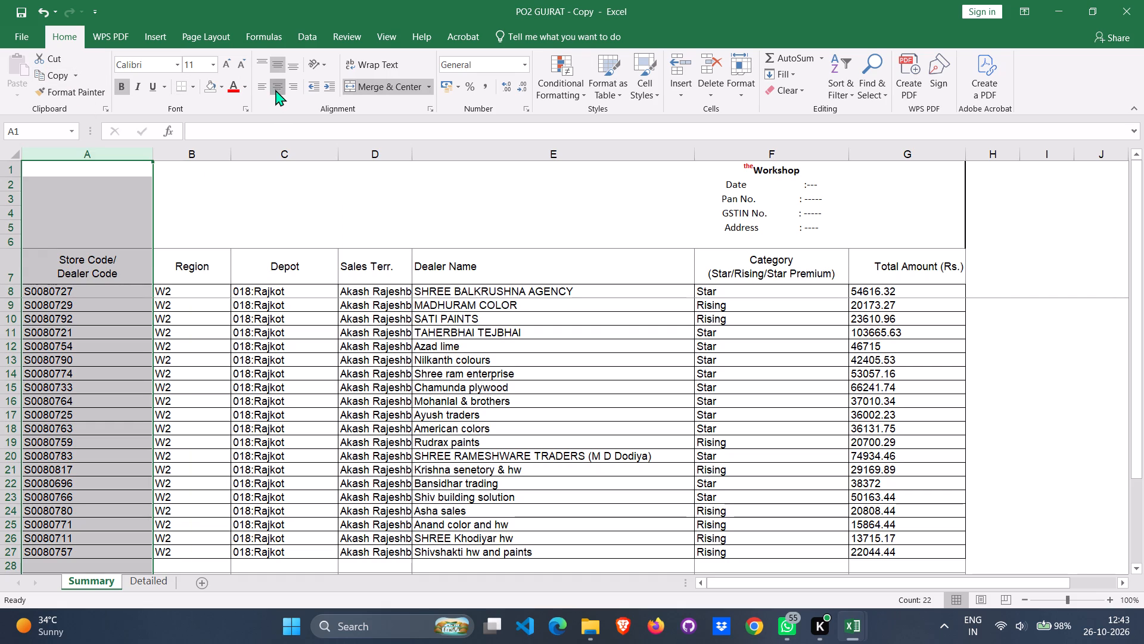
click(274, 90)
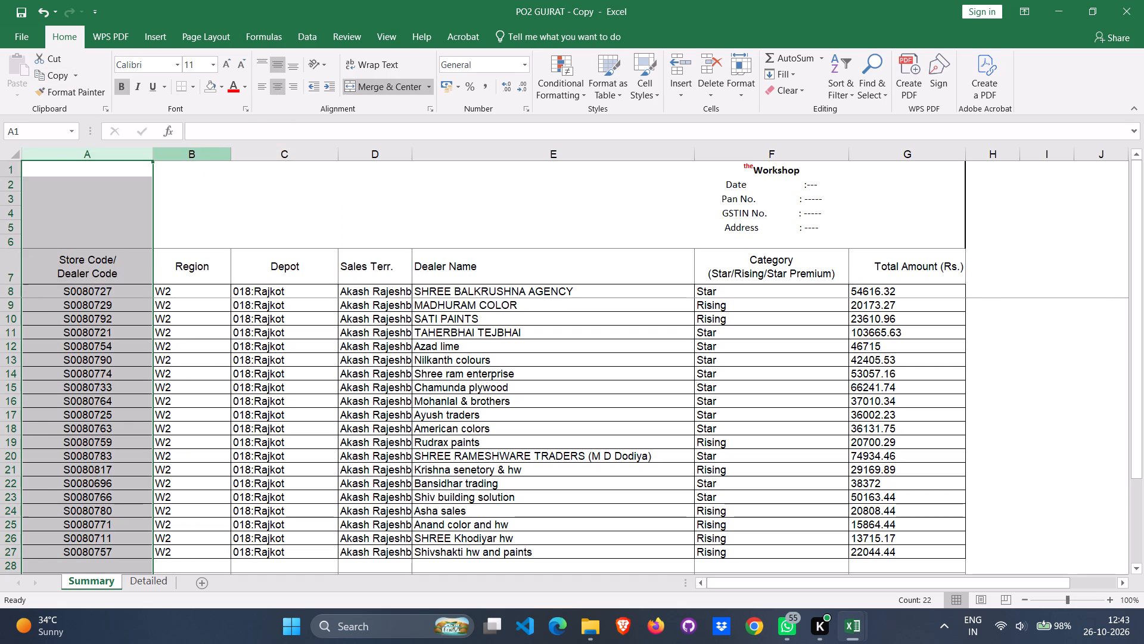
click(210, 150)
click(278, 89)
click(278, 89)
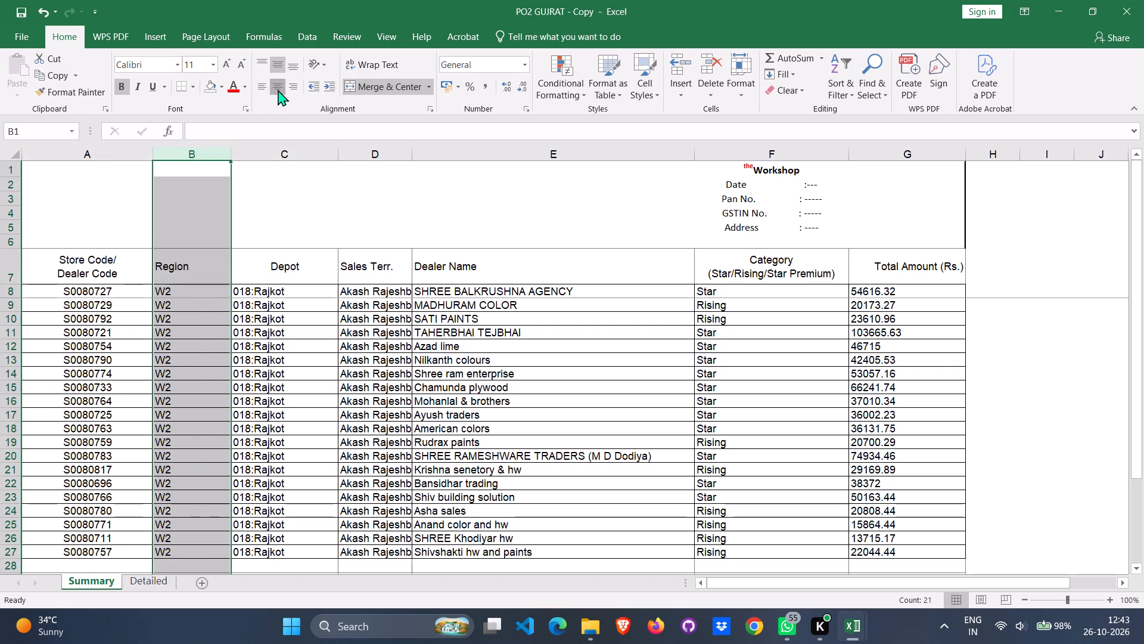
click(317, 154)
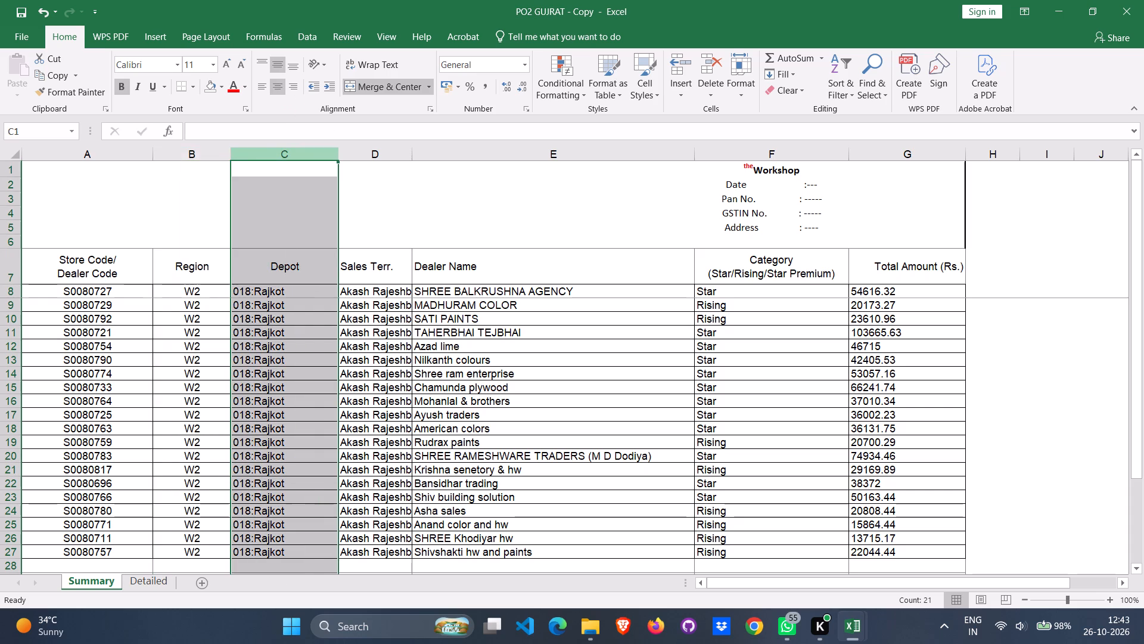
double_click(278, 86)
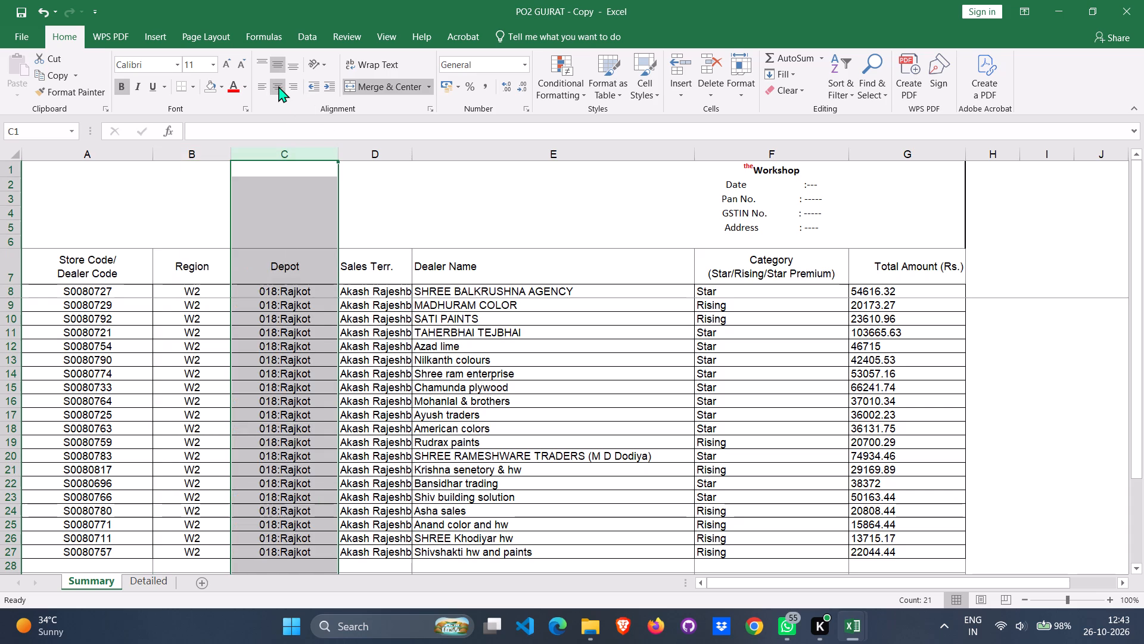
click(722, 148)
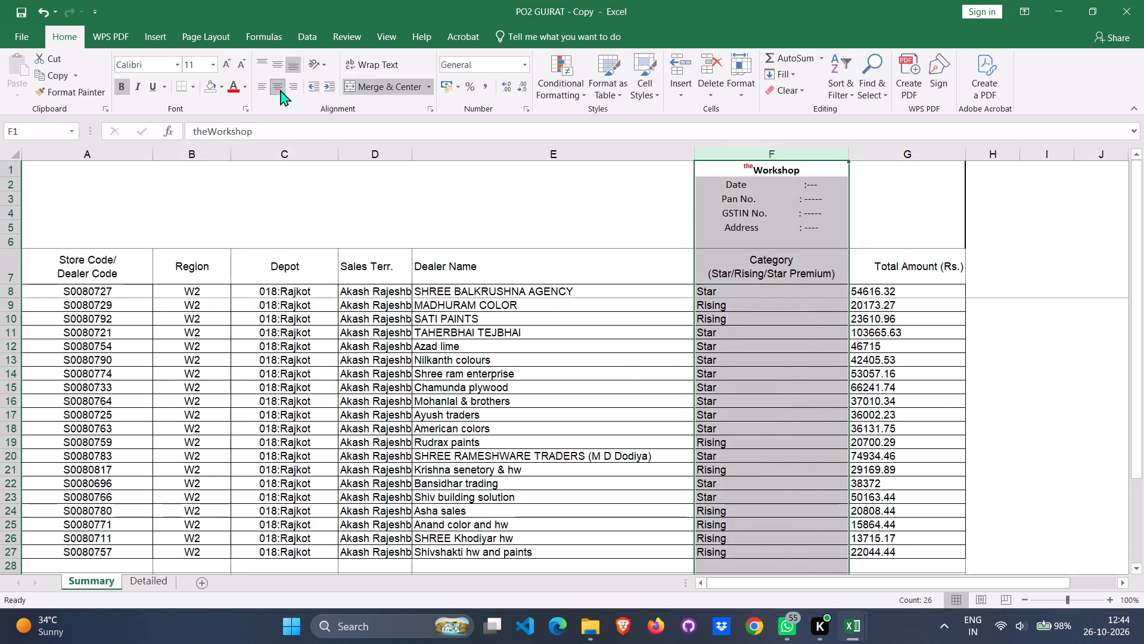
click(280, 89)
click(280, 89)
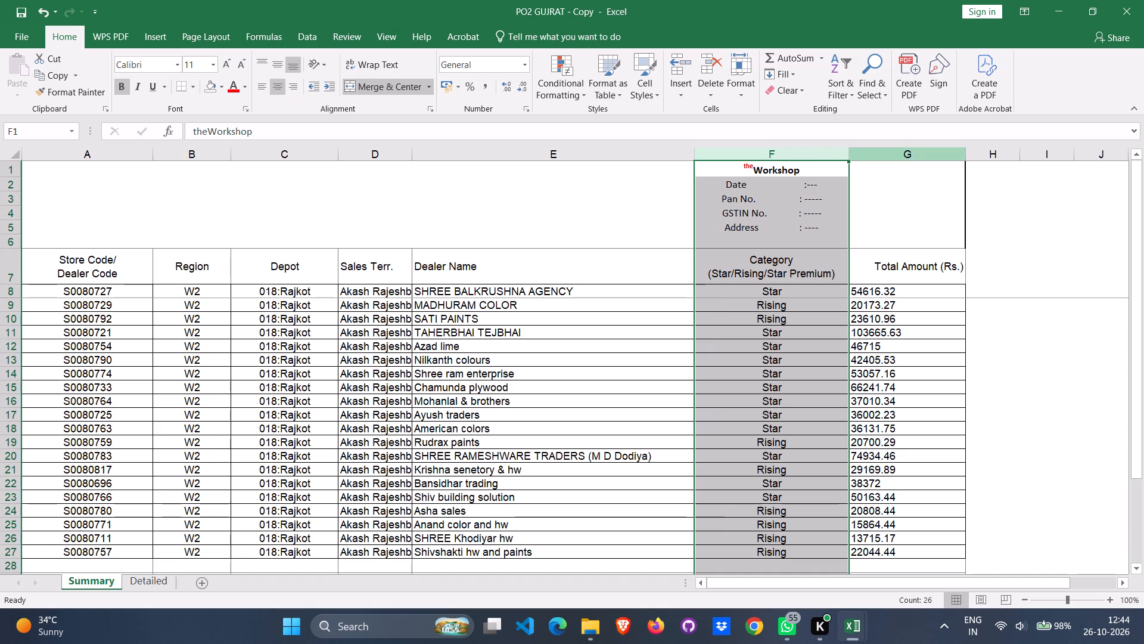
Align the amounts in the Total Amount (Rs.) column to the right and save the workbook.
click(885, 156)
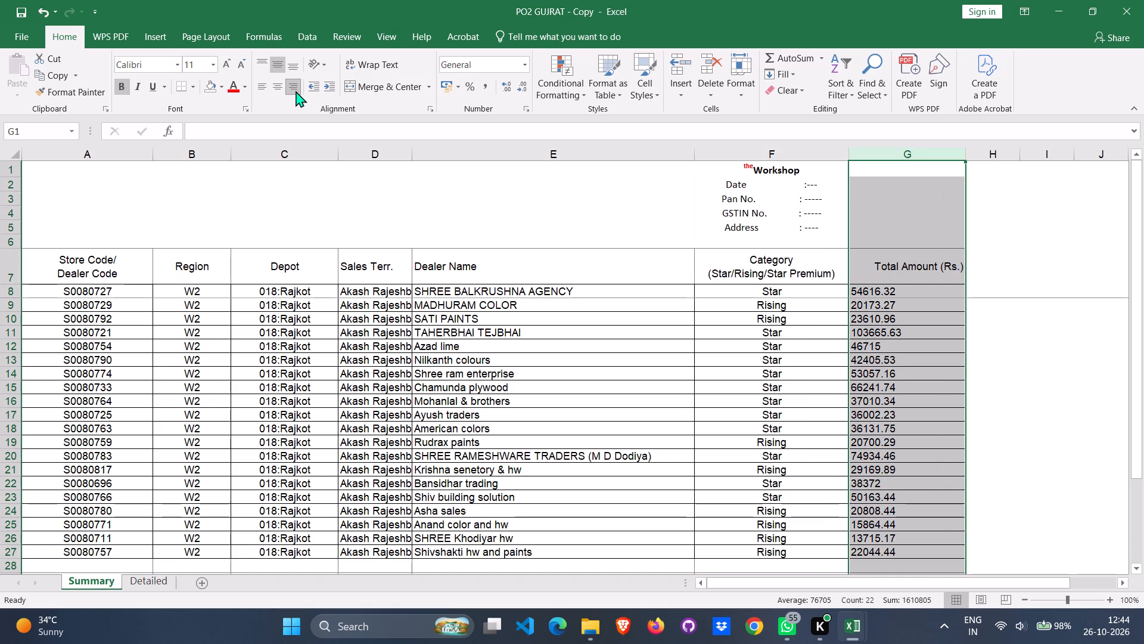
click(294, 89)
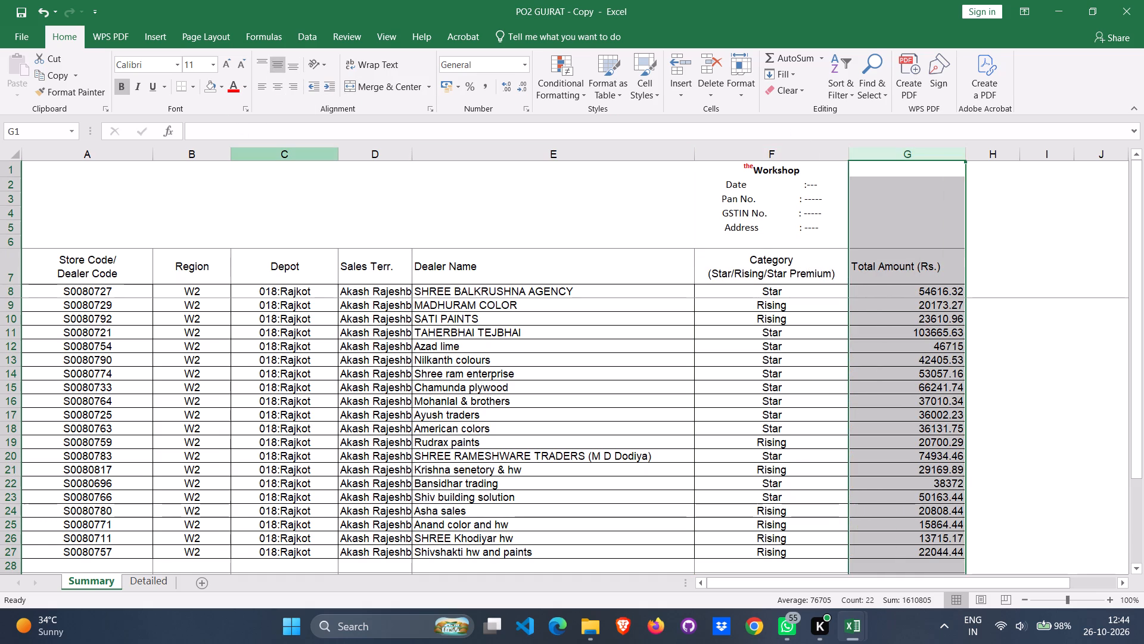
scroll(409, 206, down, 2)
scroll(409, 206, up, 4)
scroll(382, 419, up, 3)
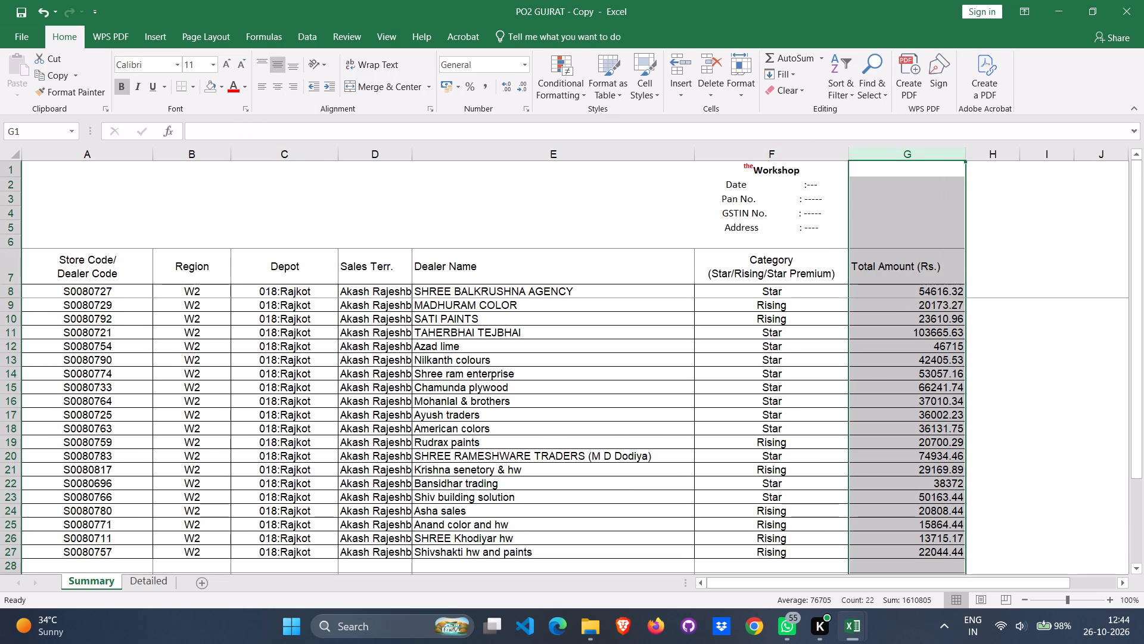
key(ctrl+s)
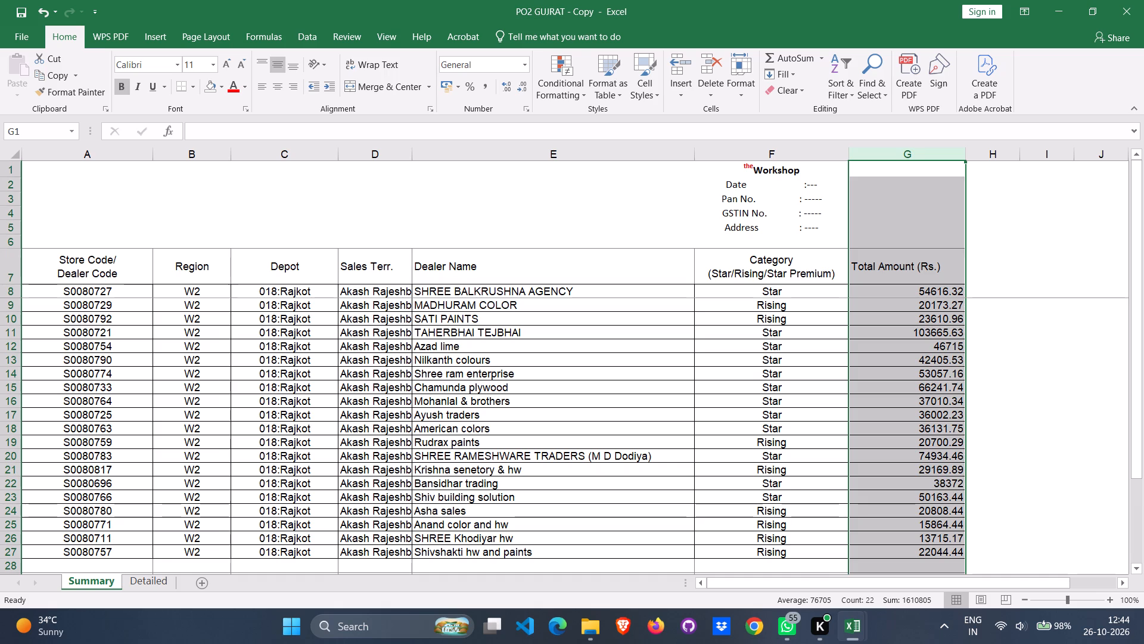
Go through the Store Code cells from A8 to A27 to check the pasted dealer rows.
scroll(107, 326, up, 4)
click(95, 290)
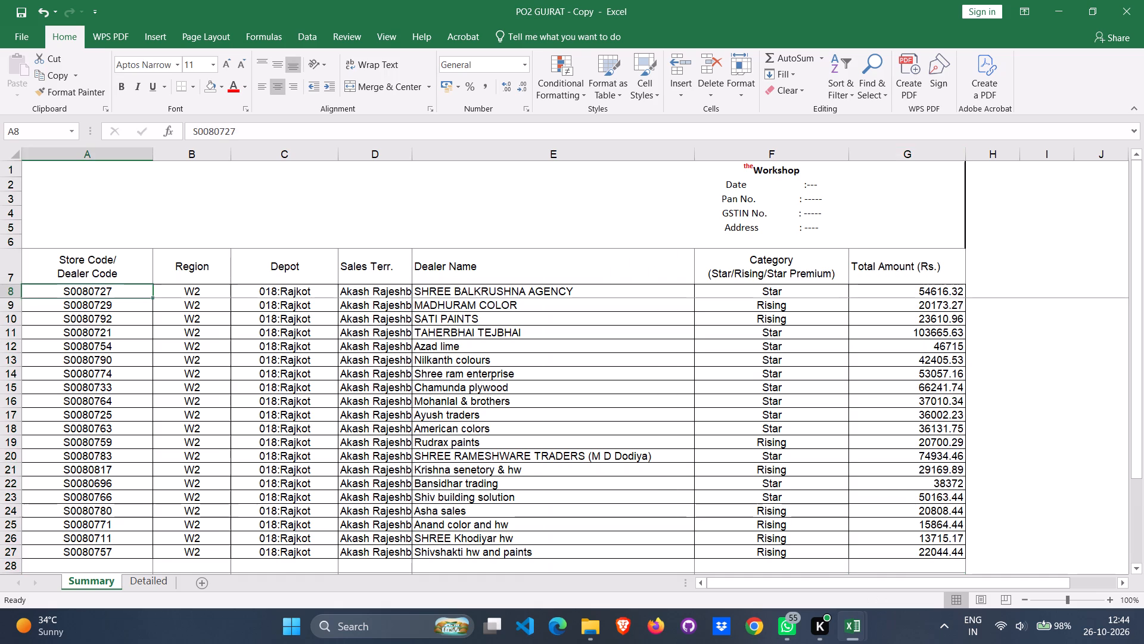
key(Down)
key(Down)
key(Down)
key(Down)
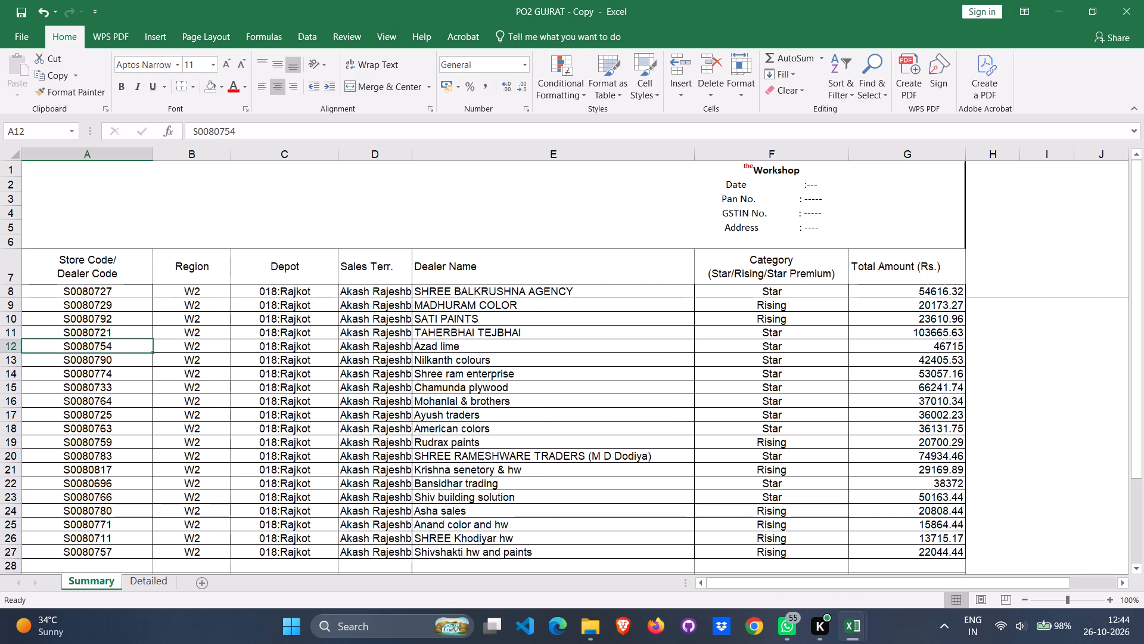
key(Down)
key(Down)
key(Down)
key(Down)
key(Down)
key(Down)
key(Down)
key(Down)
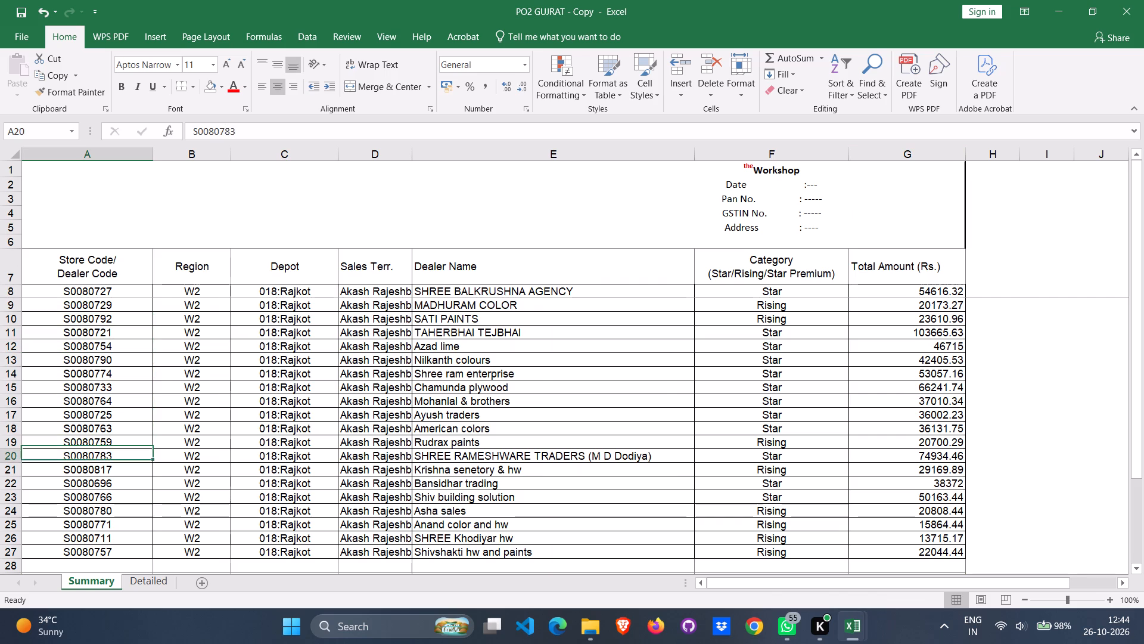
key(Down)
key(Down)
key(Down)
key(Down)
key(Down)
key(Down)
key(Down)
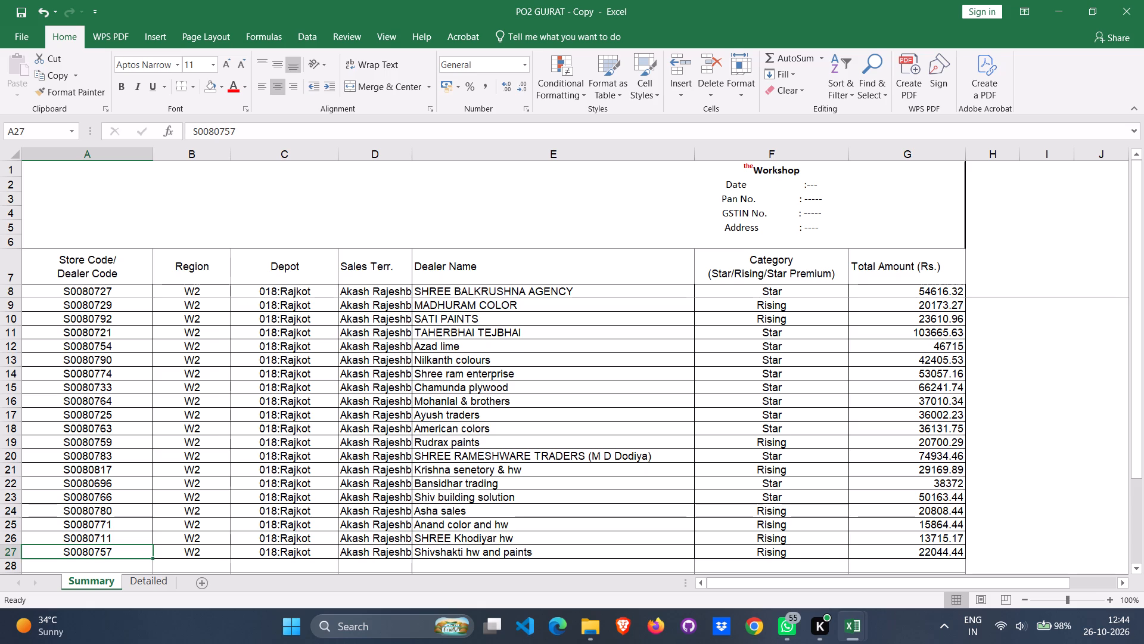
Save PO2 GUJRAT - Copy again.
double_click(15, 19)
triple_click(19, 14)
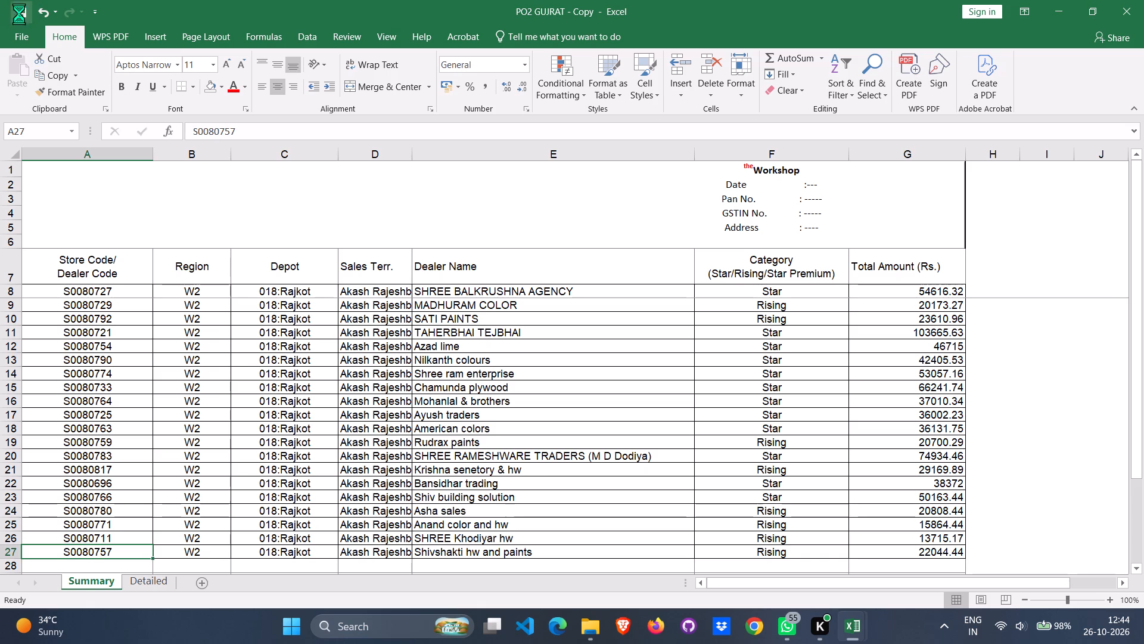
triple_click(19, 14)
double_click(19, 14)
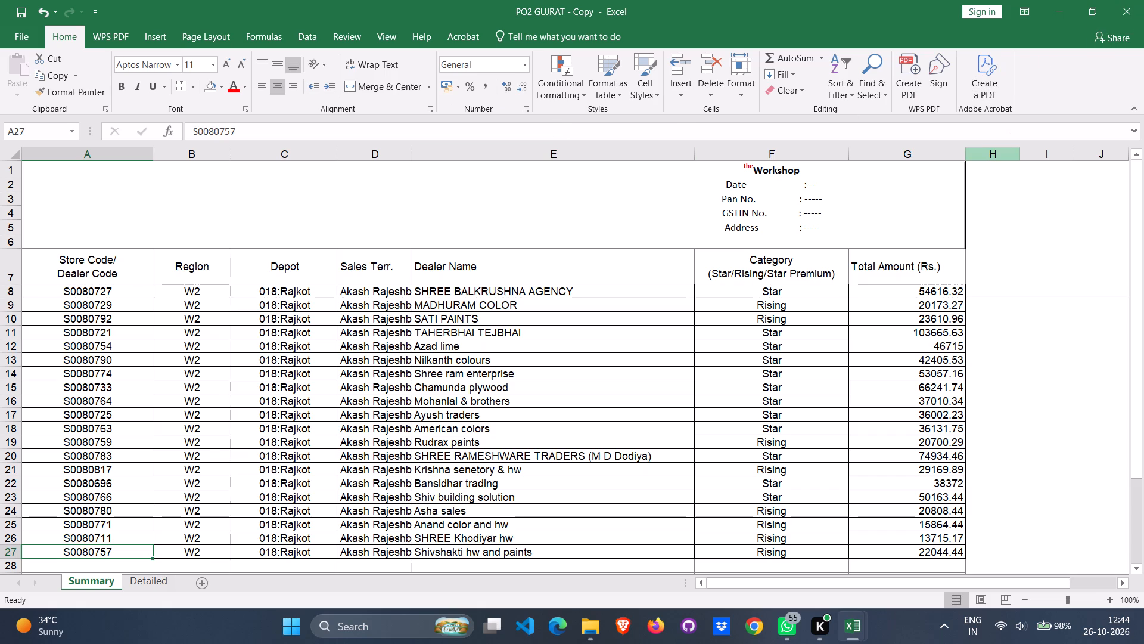
Check the copied dealer rows in Book1 and return to PO2 GUJRAT - Copy.
key(alt+Tab)
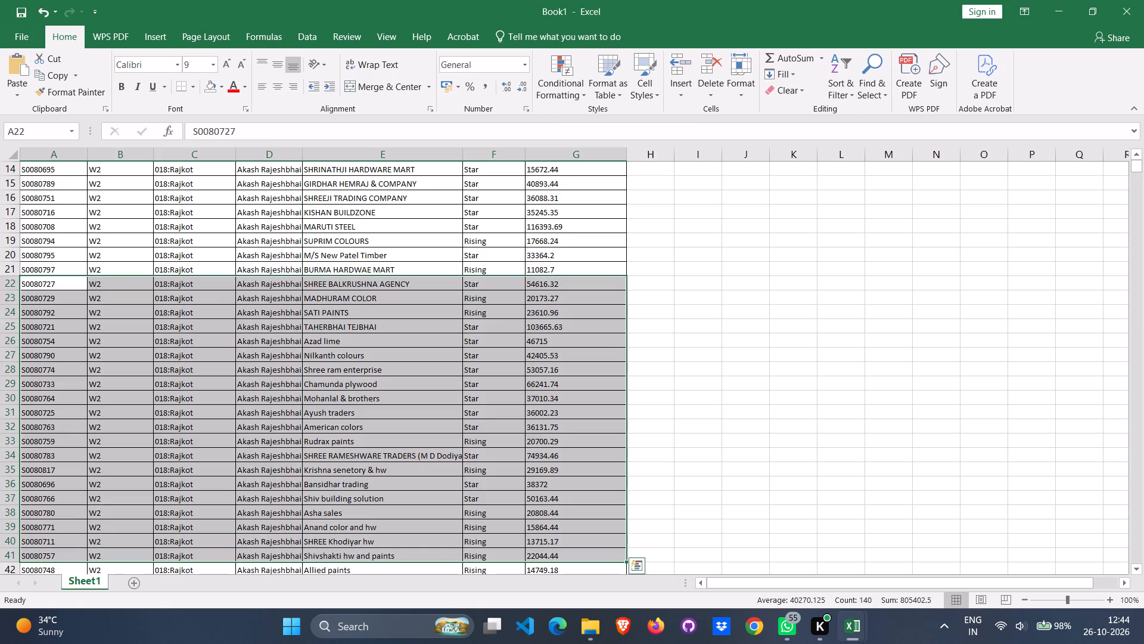
key(alt+Tab)
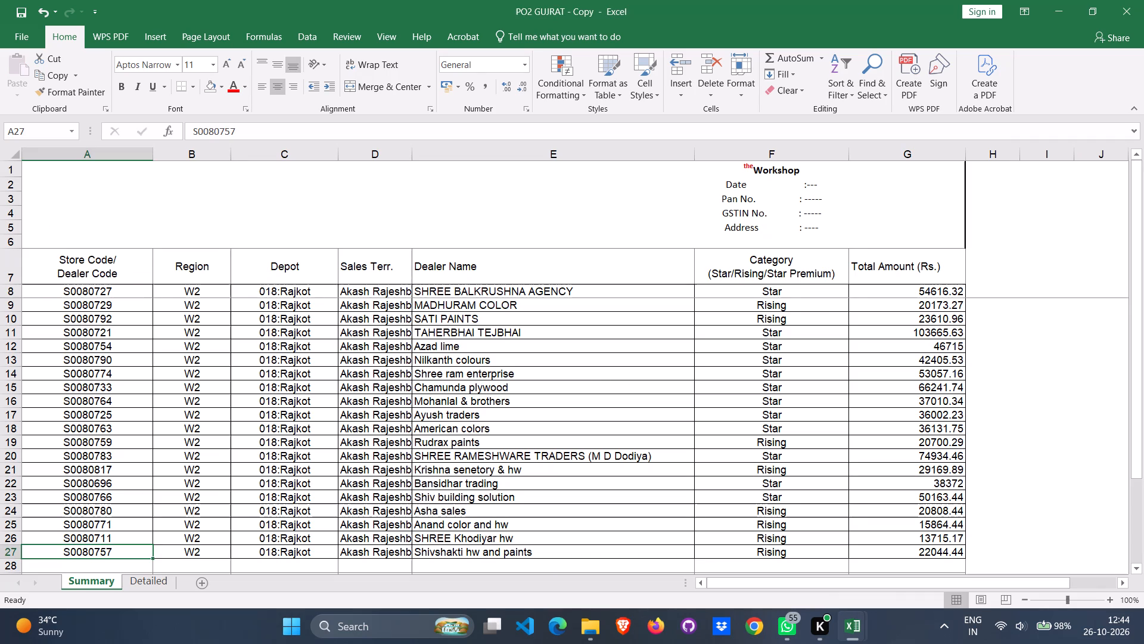
Compare the dealer rows pasted into PO2 GUJRAT - Copy with the selected source rows in Book1.
key(alt+Tab)
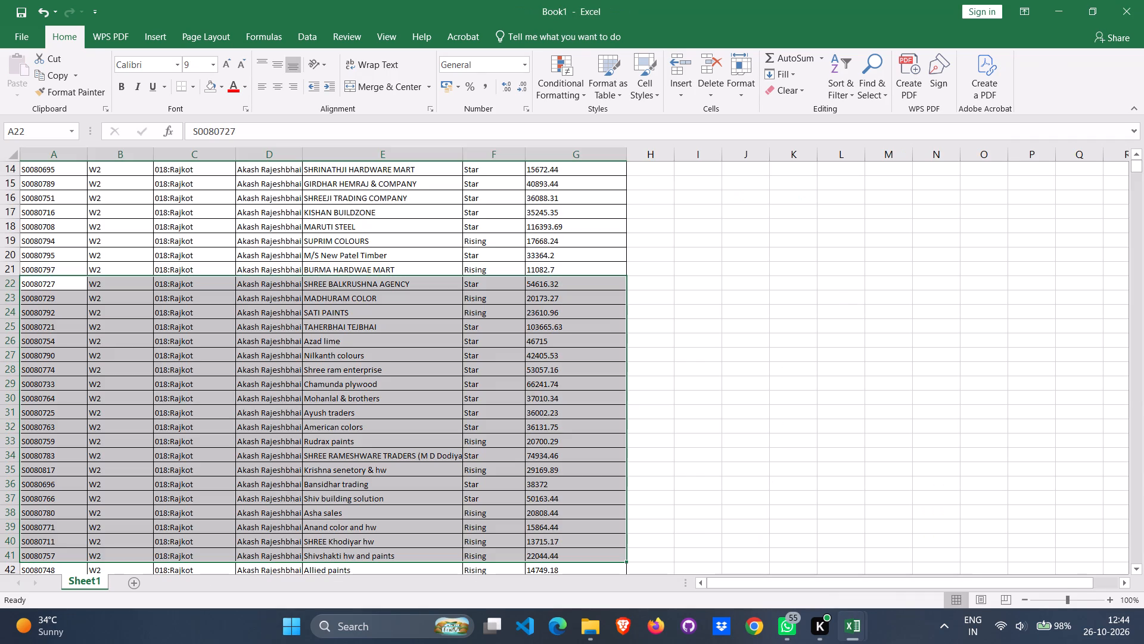
key(alt+Tab)
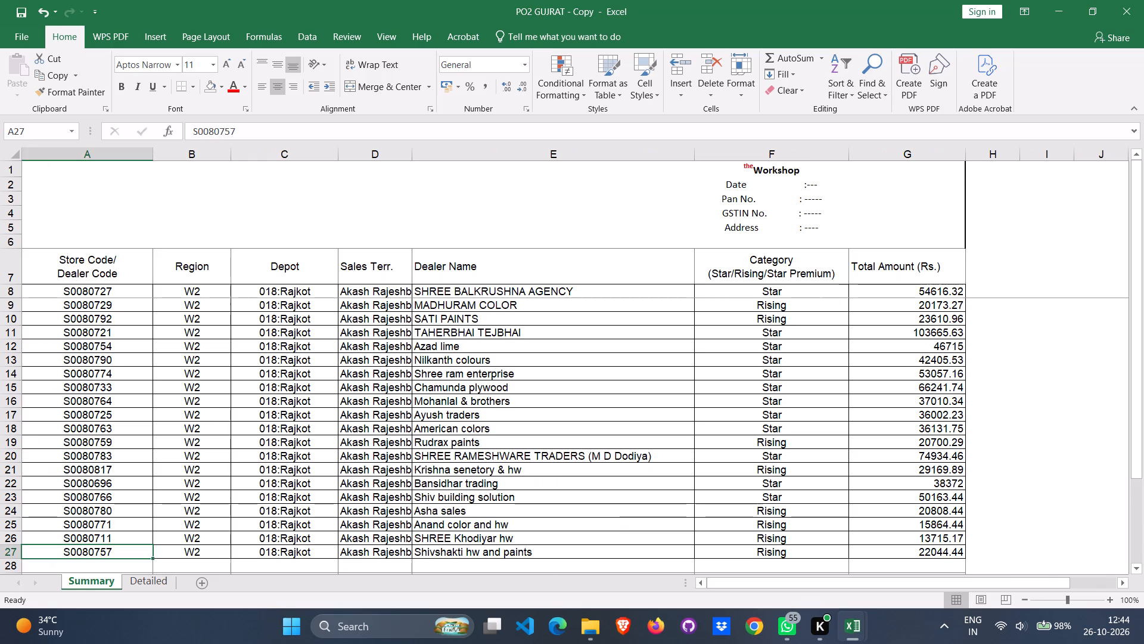
key(alt+Tab)
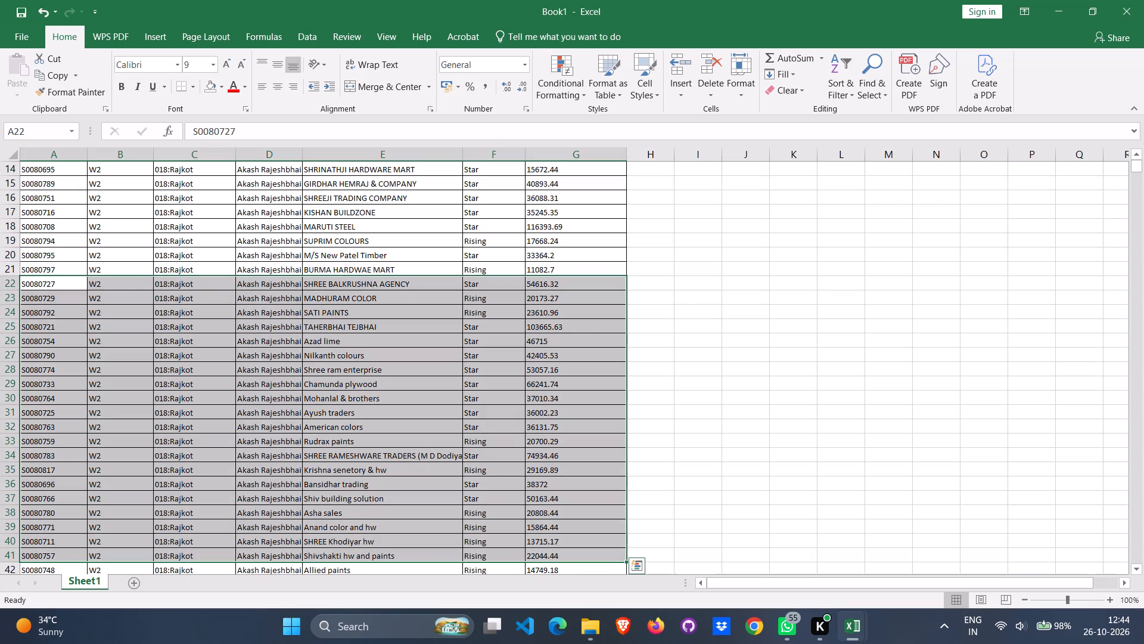
key(alt+Tab)
key(alt+Tab)
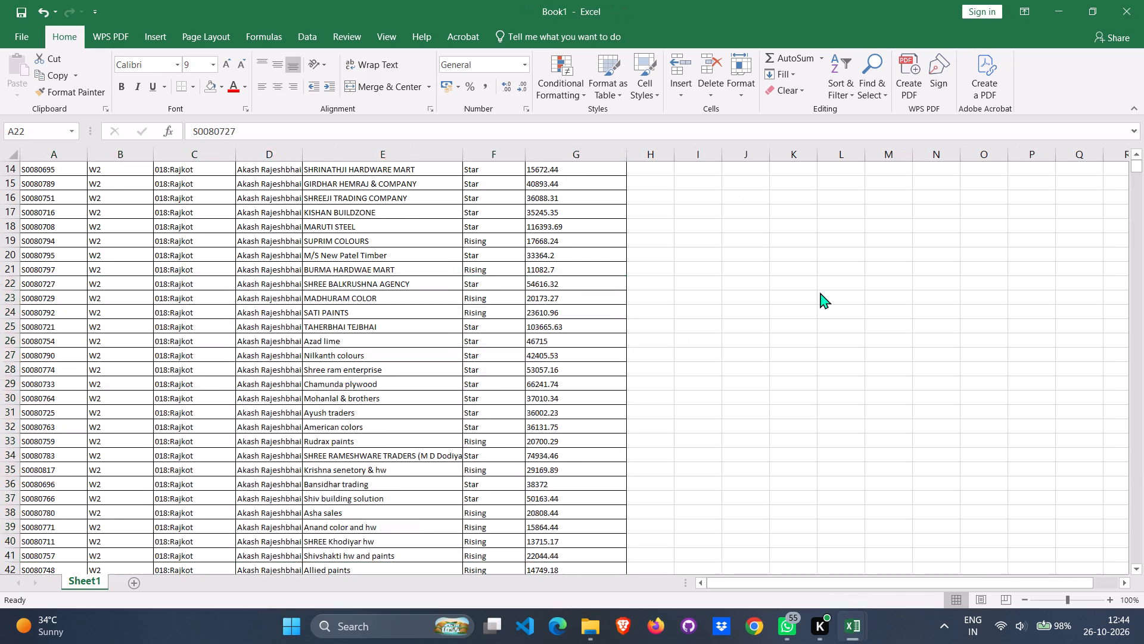
key(alt+Tab)
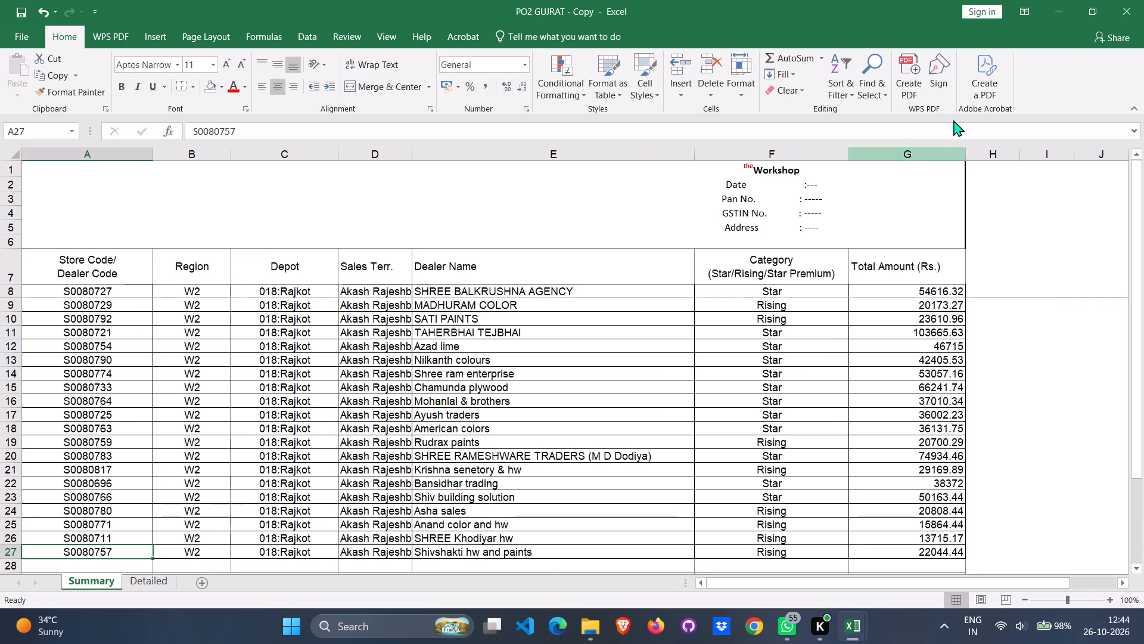
Close PO2 GUJRAT - Copy and open PO3 GUJRAT - Copy from the Desktop folder with editing enabled.
click(1131, 6)
key(alt+Tab)
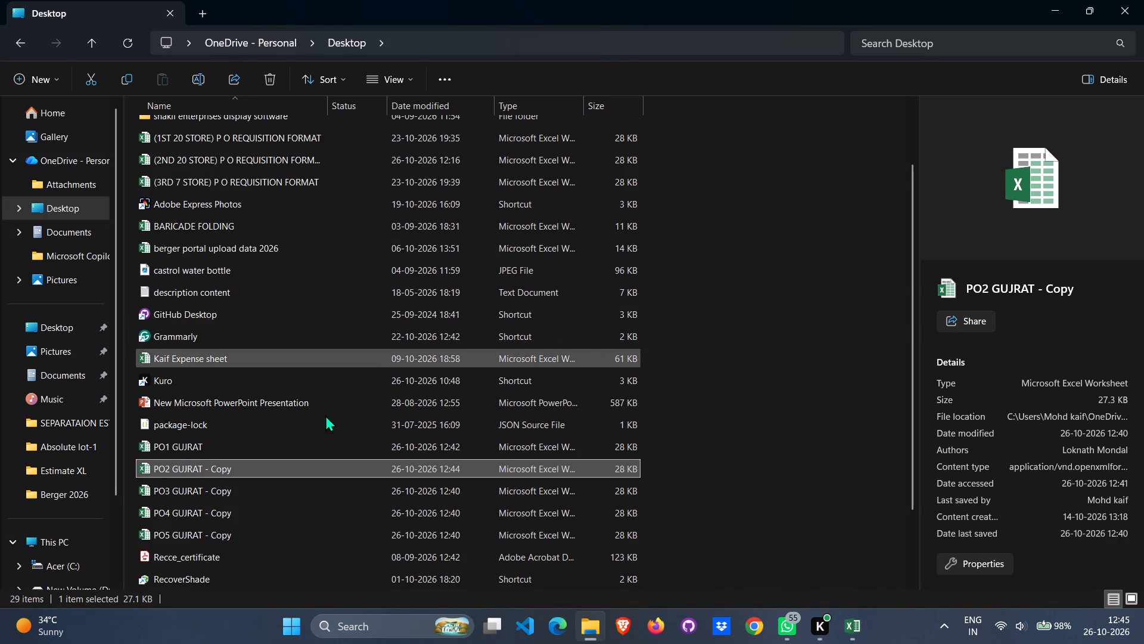
scroll(288, 407, down, 7)
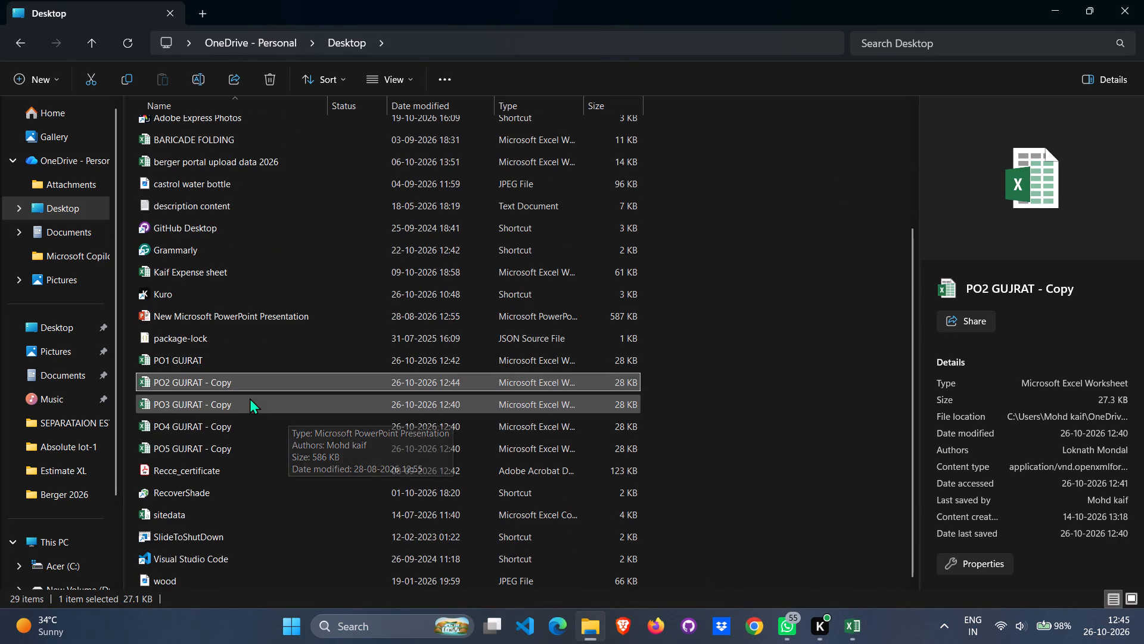
double_click(245, 401)
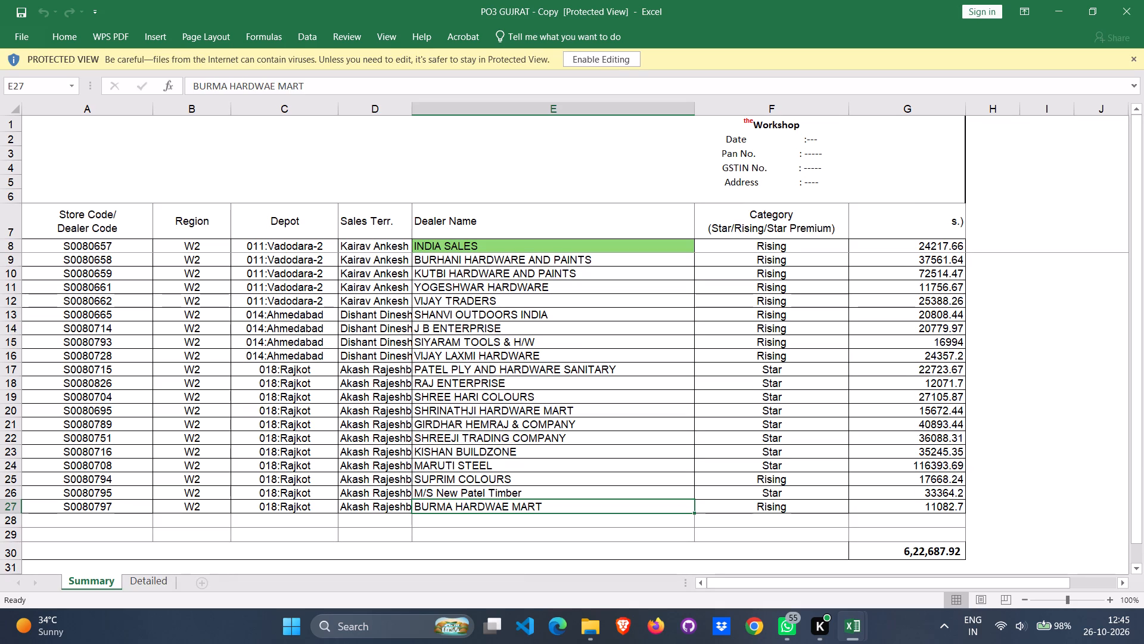
click(613, 60)
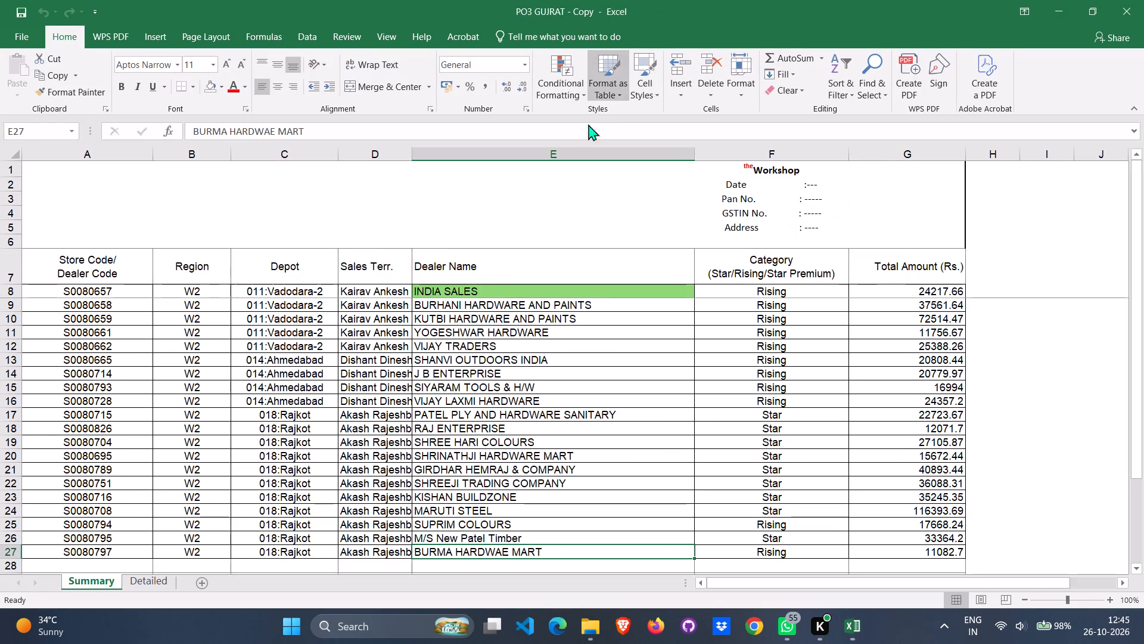
Clear the old dealer entries from A8 to G27 on the Summary sheet of PO3 GUJRAT - Copy.
key(alt+Tab)
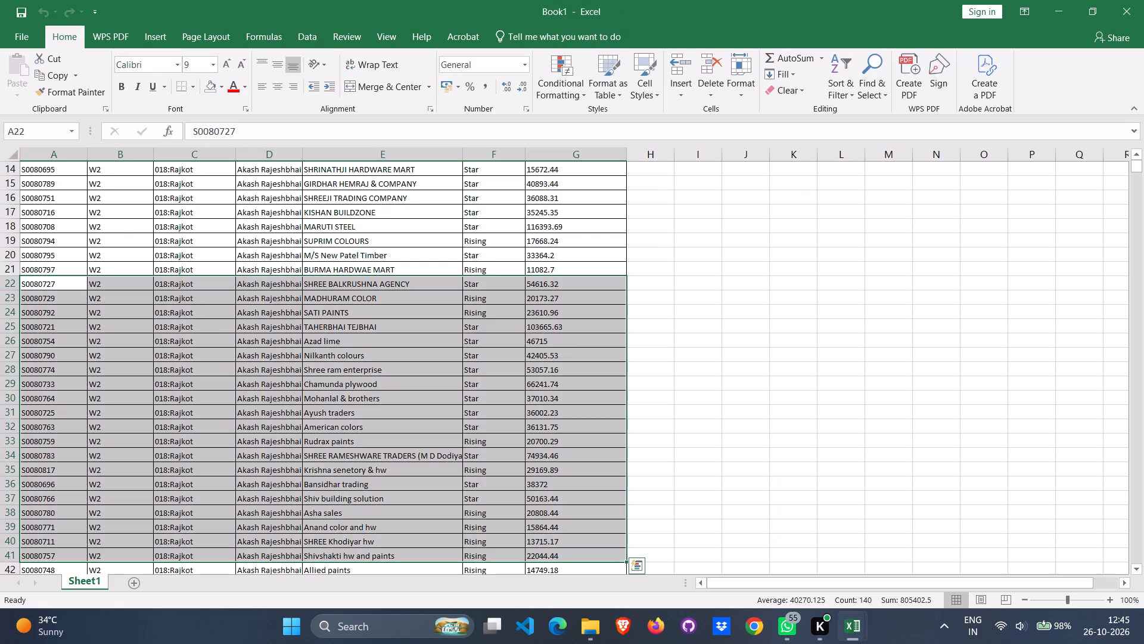
key(alt+Tab)
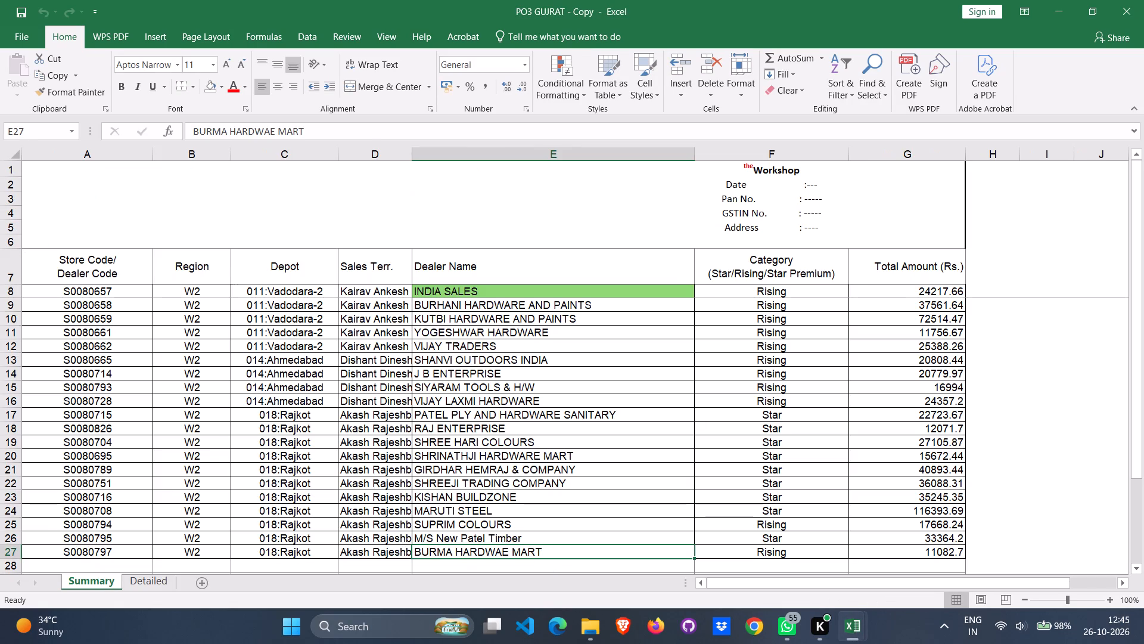
scroll(503, 340, down, 3)
scroll(503, 340, up, 8)
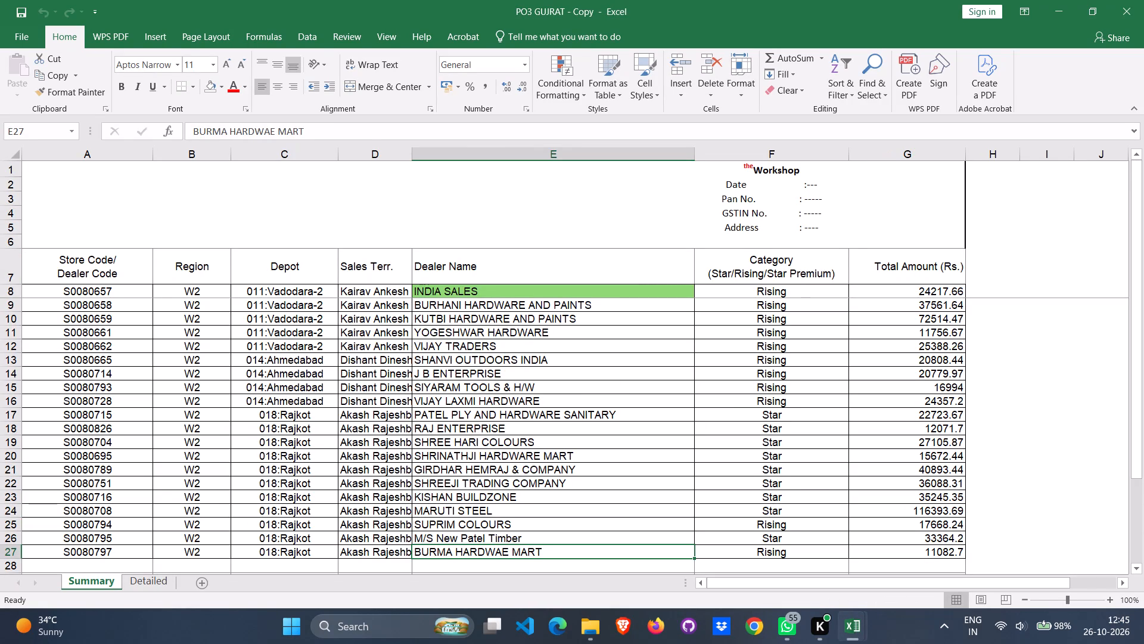
click(64, 290)
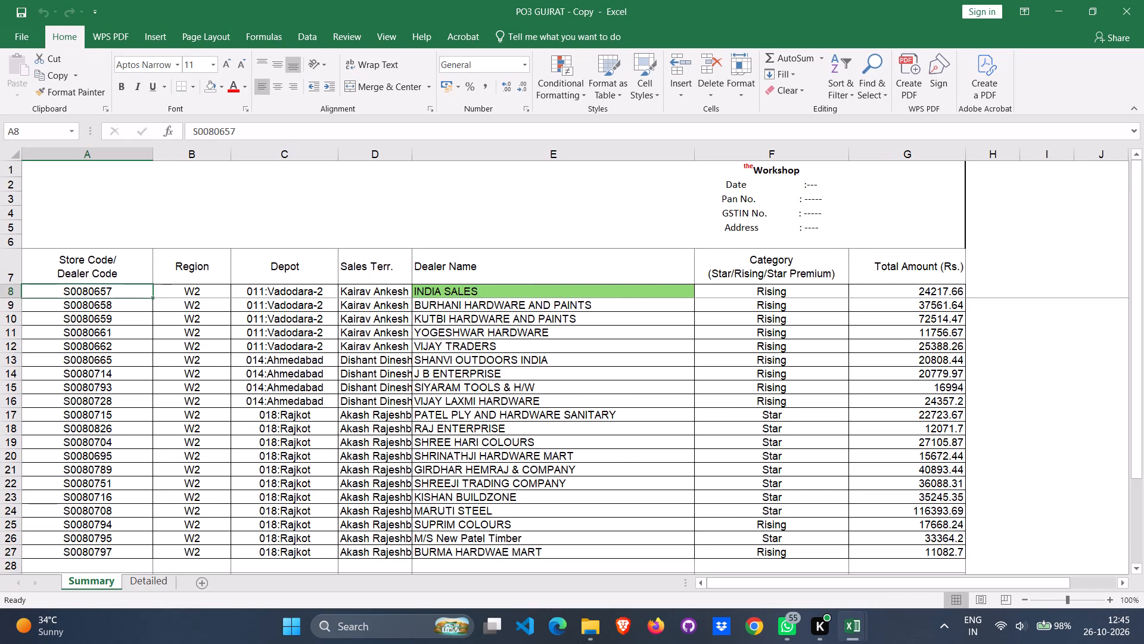
key(shift+Down)
key(shift+Down)
key(shift+Down)
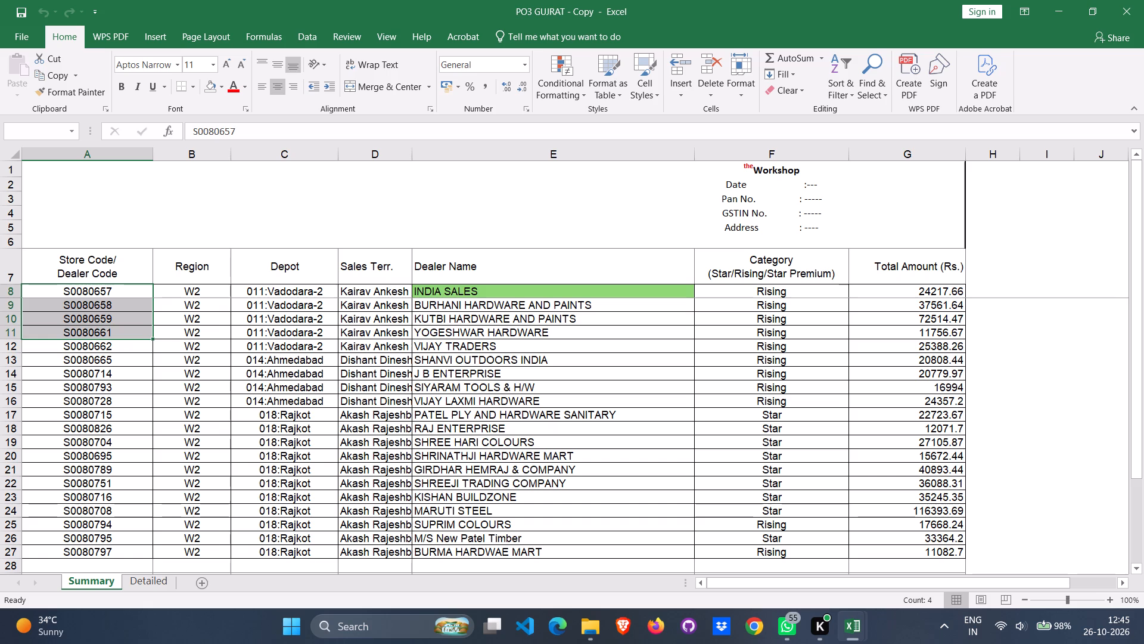
key(shift+Down)
key(shift+Down)
key(shift+Down)
key(shift+Down)
key(shift+Down)
key(shift+Down)
key(shift+Down)
key(shift+Down)
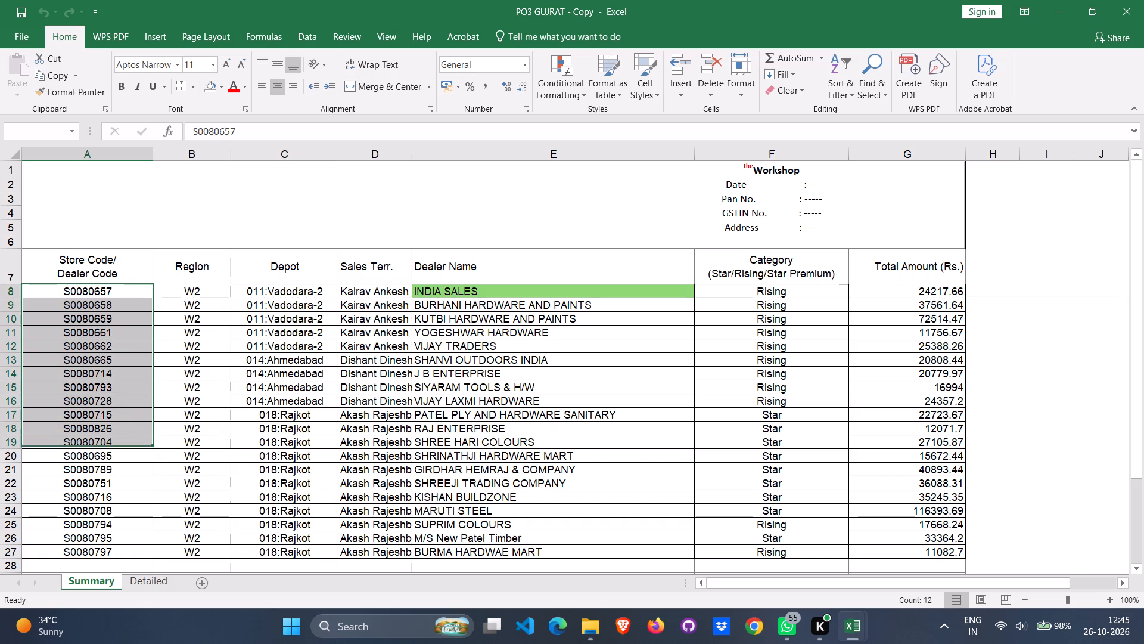
key(shift+Down)
key(shift+Down)
key(shift+Down)
key(shift+Down)
key(shift+Down)
key(shift+Down)
key(shift+Down)
key(shift+Down)
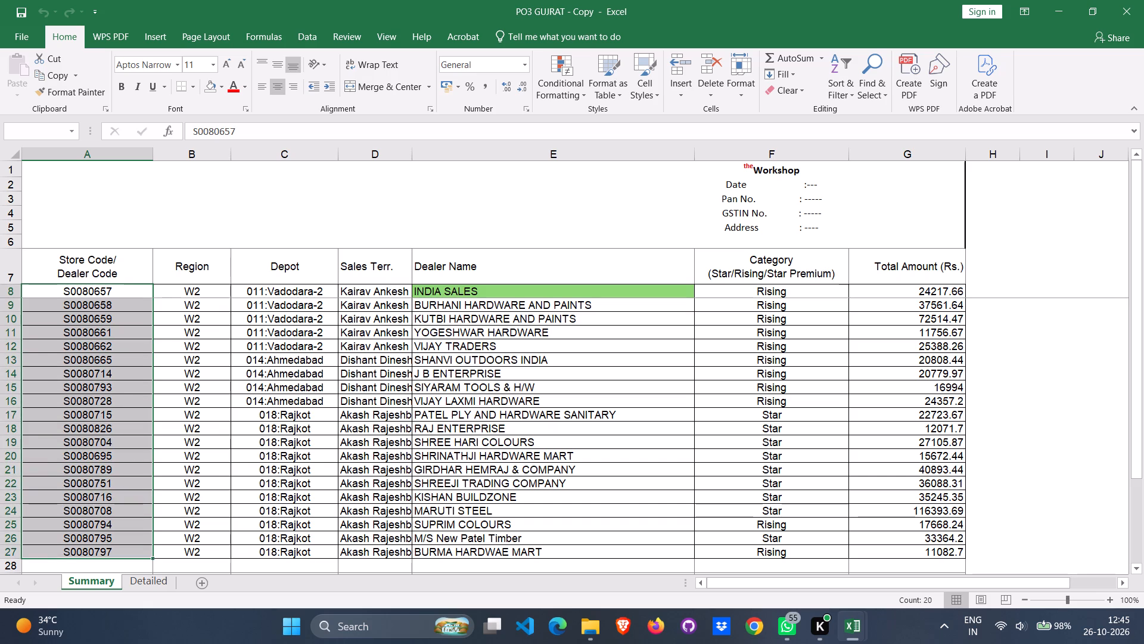
key(shift+Right)
key(shift+Right)
key(shift+Right)
key(shift+Right)
key(shift+Right)
key(shift+Right)
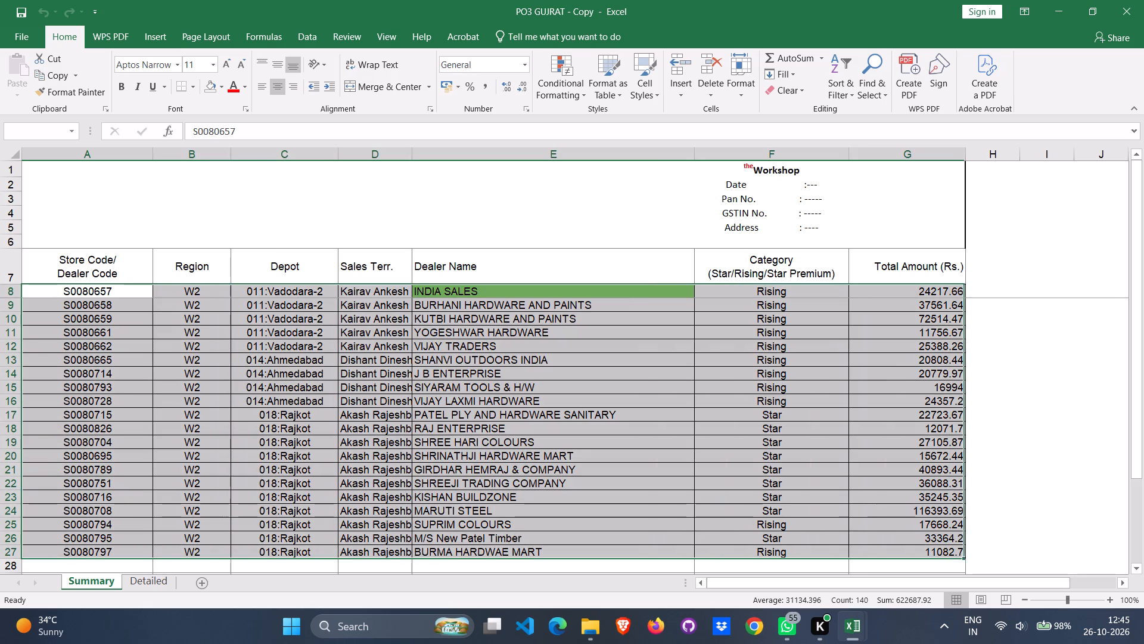
key(Delete)
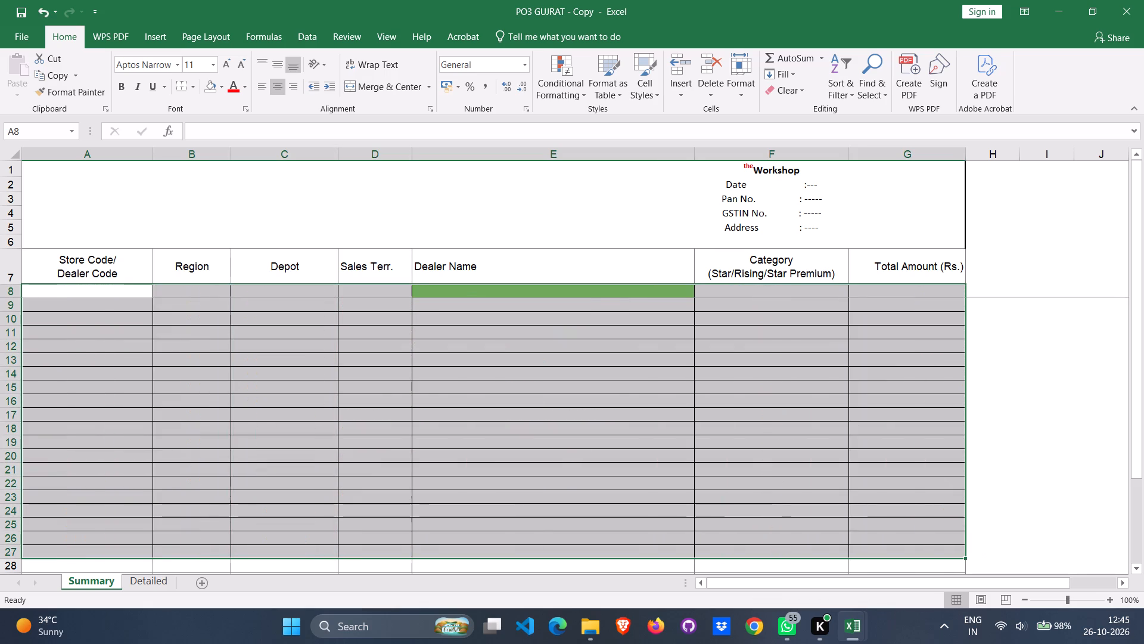
Remove the green fill from the Dealer Name cell E8.
click(463, 290)
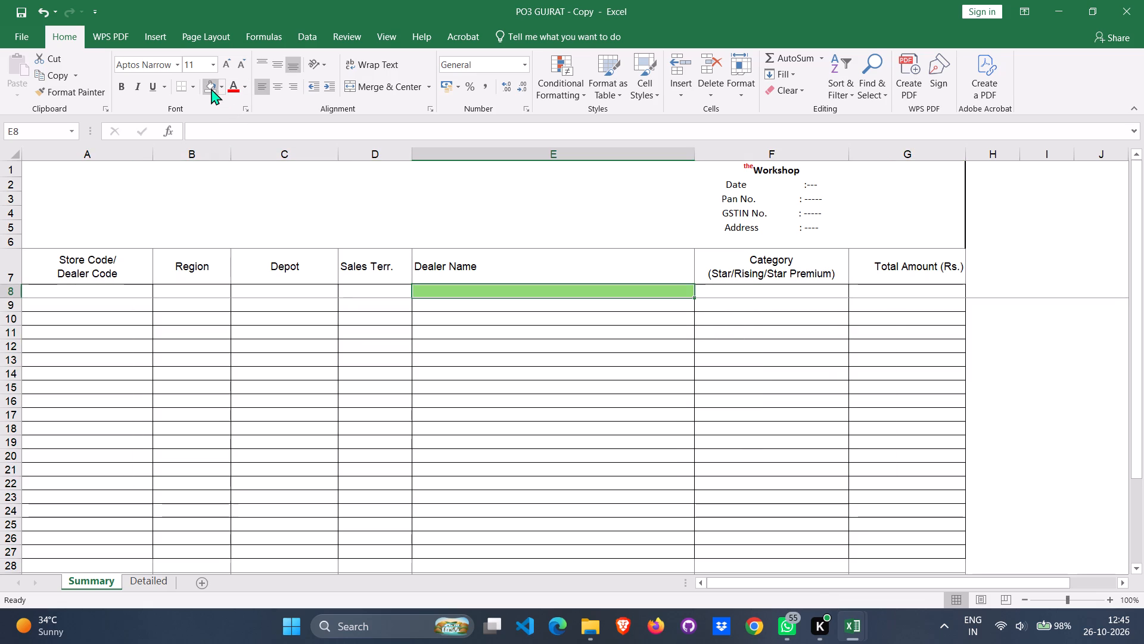
click(207, 86)
Copy the next 20 dealer rows, A42 to G61, from Book1 and paste them at A8 in PO3 GUJRAT - Copy's Summary sheet.
click(94, 288)
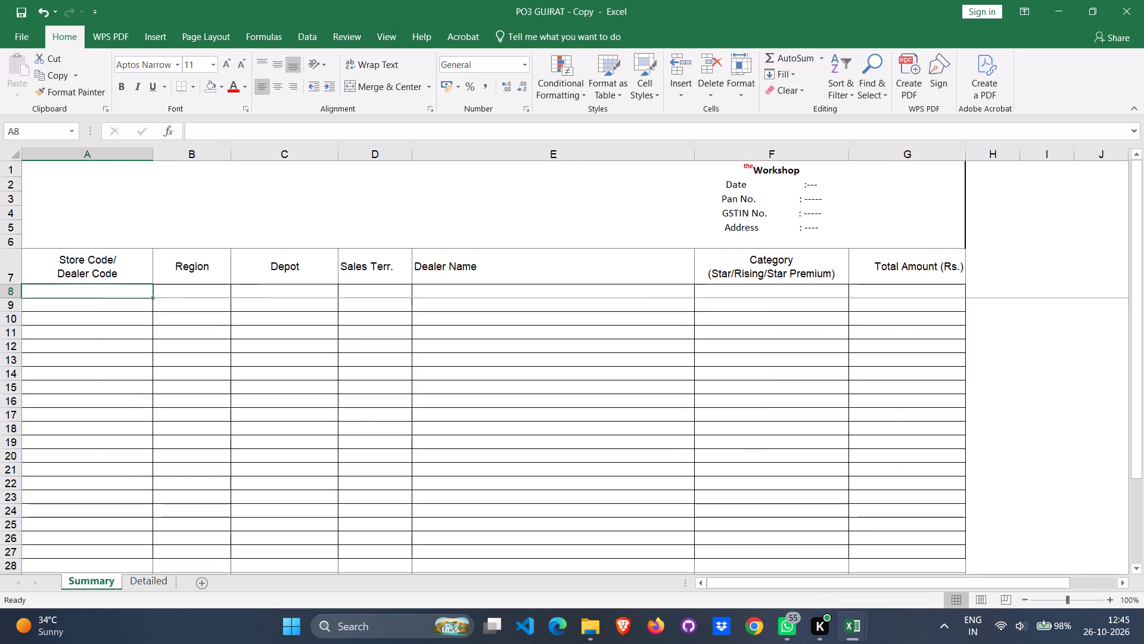
key(alt+Tab)
scroll(345, 389, down, 19)
scroll(345, 389, down, 5)
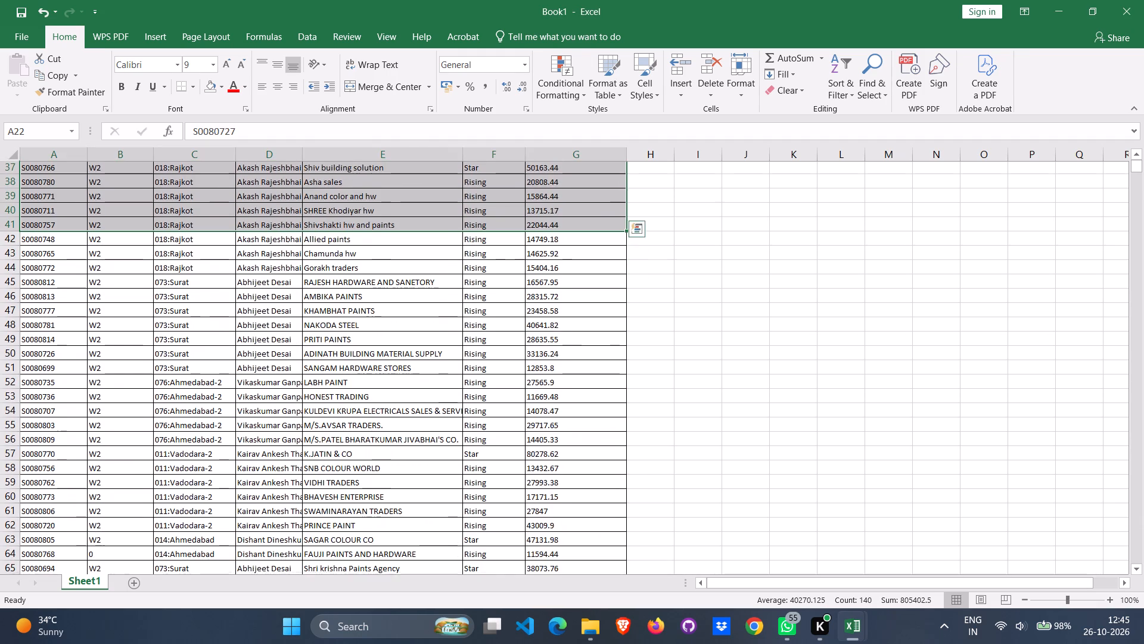
scroll(345, 389, down, 1)
click(15, 210)
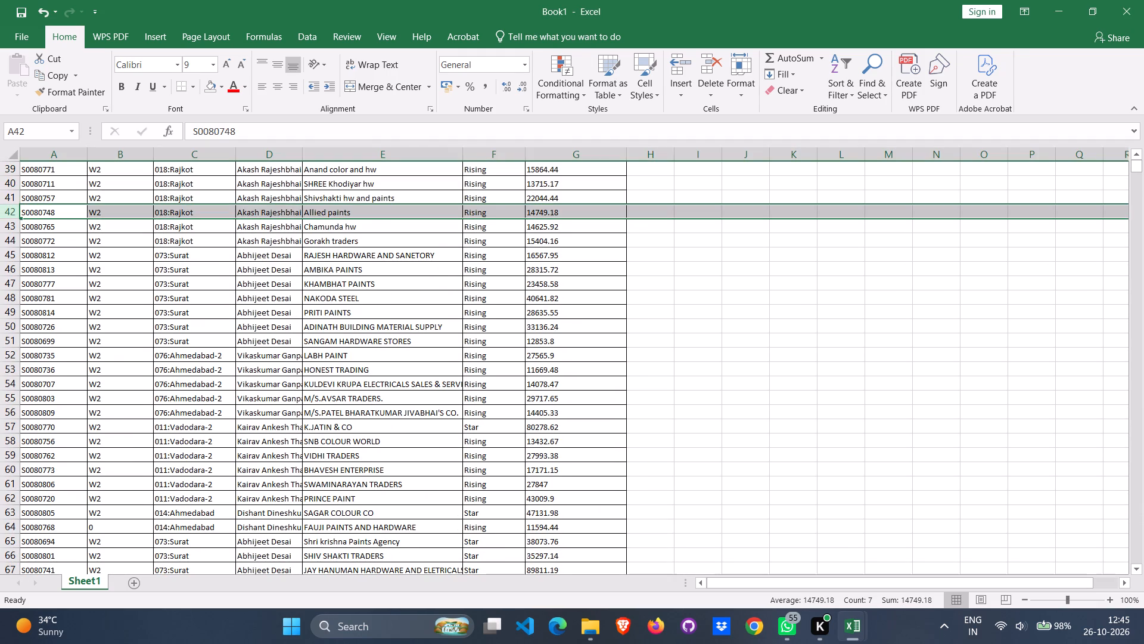
click(35, 210)
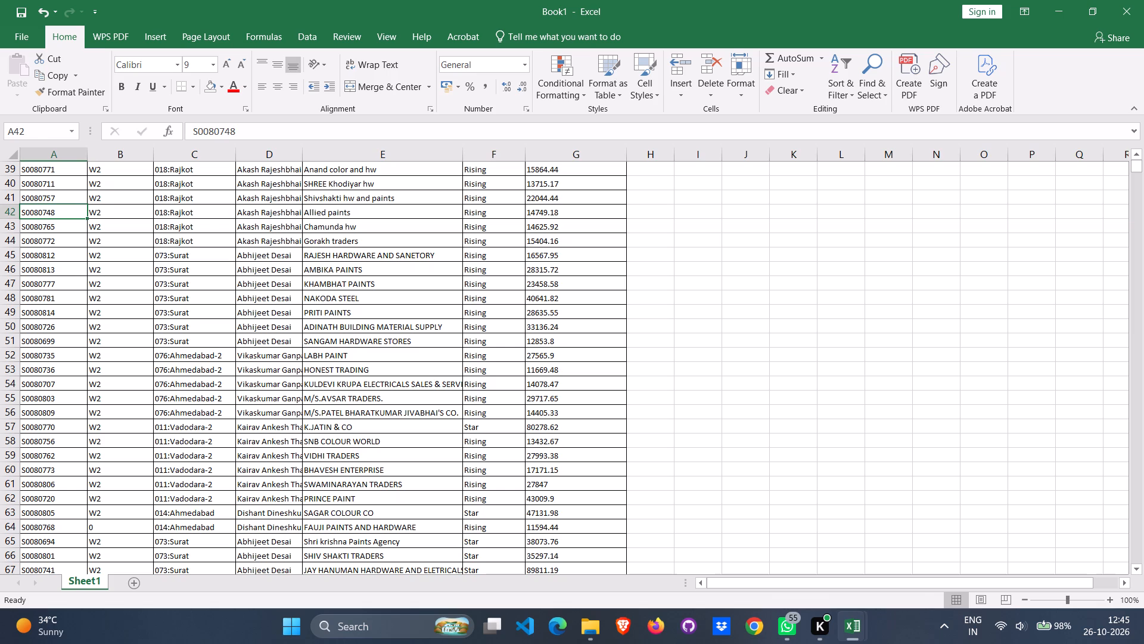
key(shift+Down)
key(shift+Down)
key(shift+Down)
key(shift+Down)
key(shift+Down)
key(shift+Down)
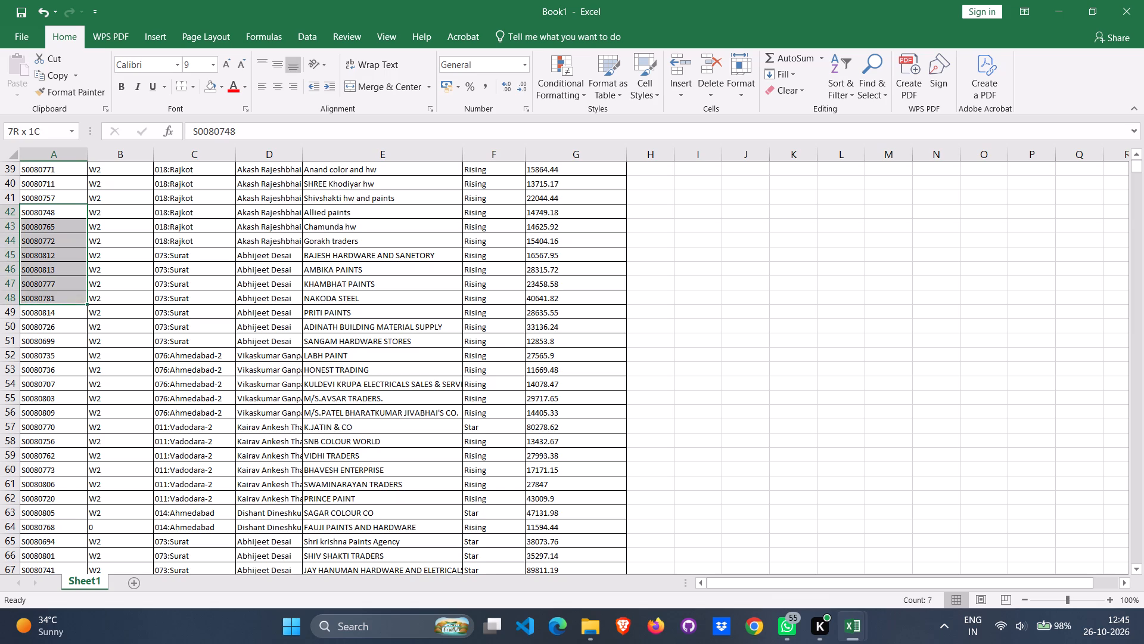
key(shift+Down)
key(shift+Down)
key(shift+Down)
key(shift+Down)
key(shift+Down)
key(shift+Down)
key(shift+Down)
key(shift+Down)
key(shift+Down)
key(shift+Down)
key(shift+Down)
key(shift+Down)
key(shift+Down)
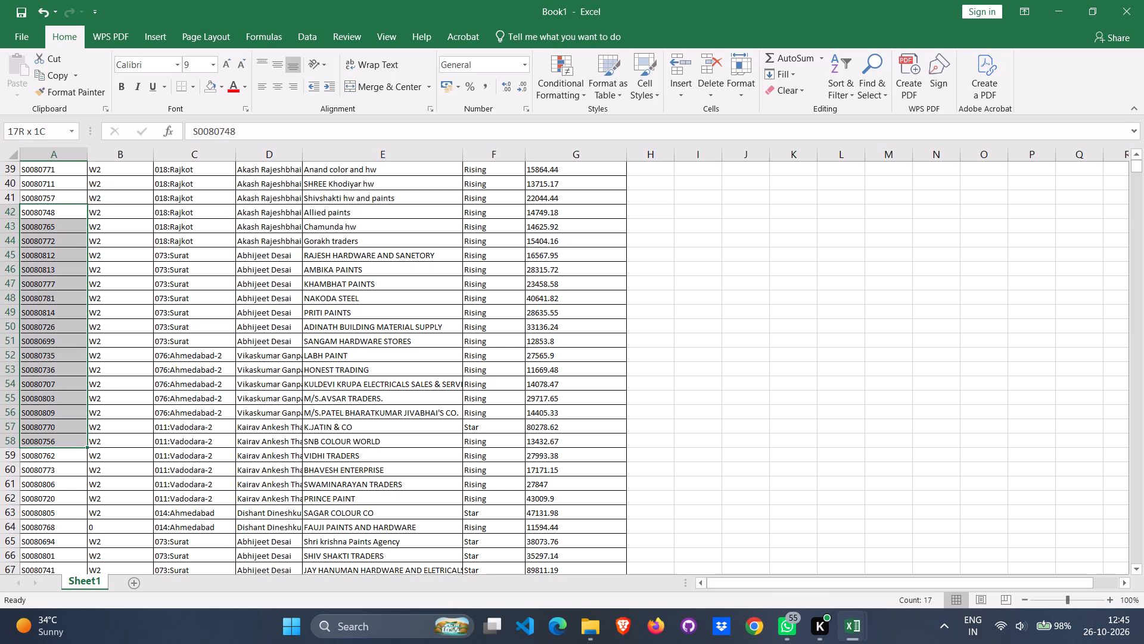
key(shift+Down)
key(shift+Down)
key(shift+Down)
key(shift+Right)
key(shift+Right)
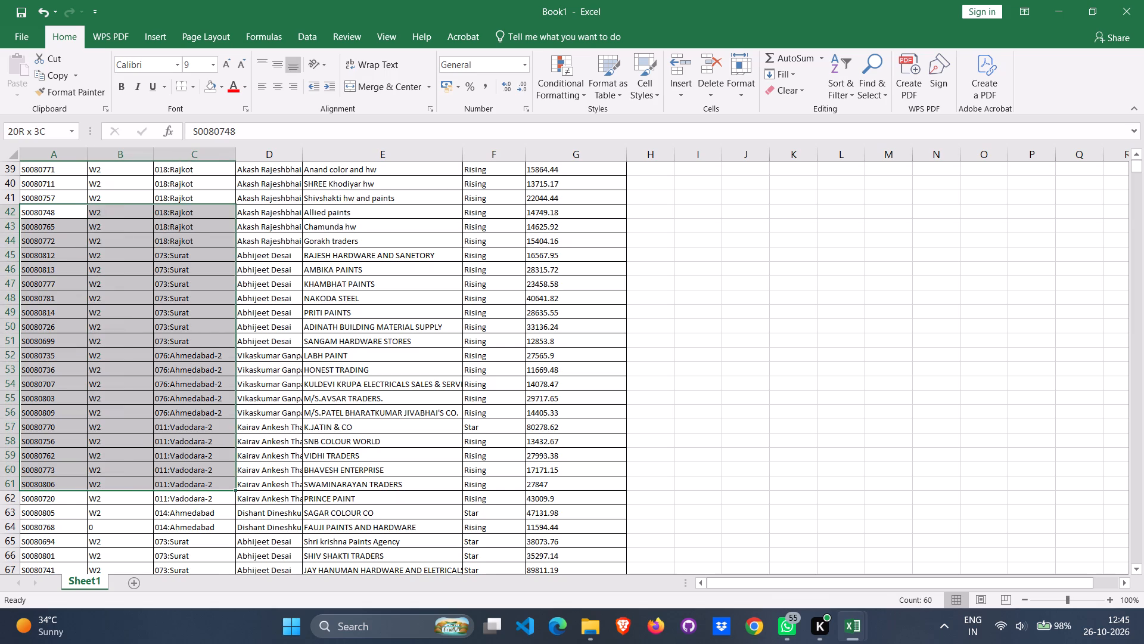
key(shift+Right)
key(shift+Right)
key(shift+Right)
key(shift+Right)
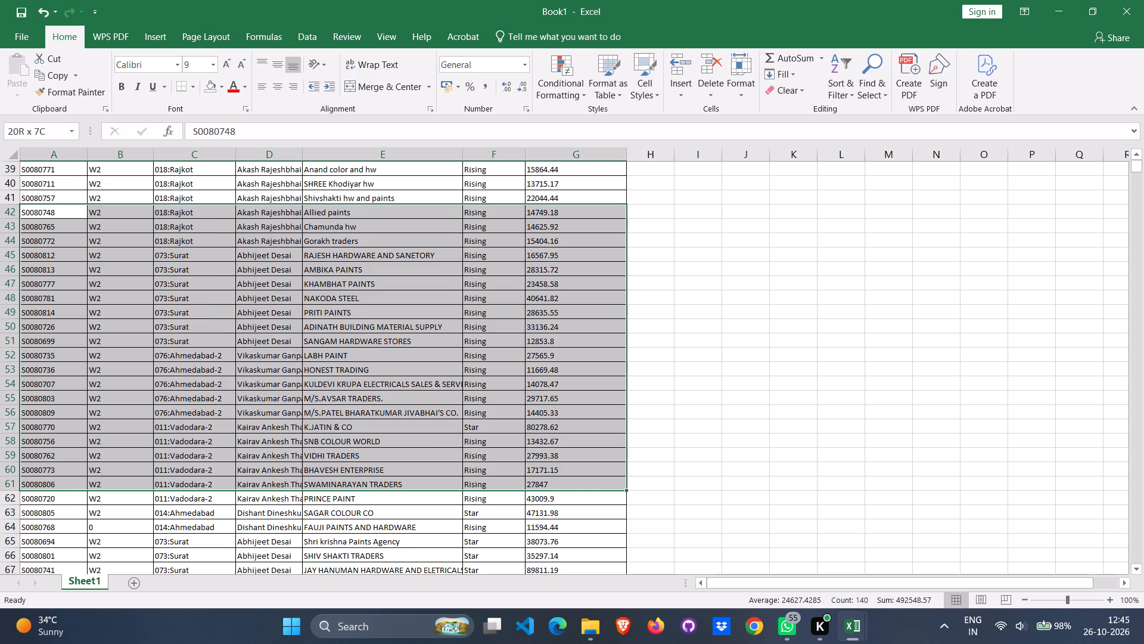
key(ctrl+c)
key(alt+Tab)
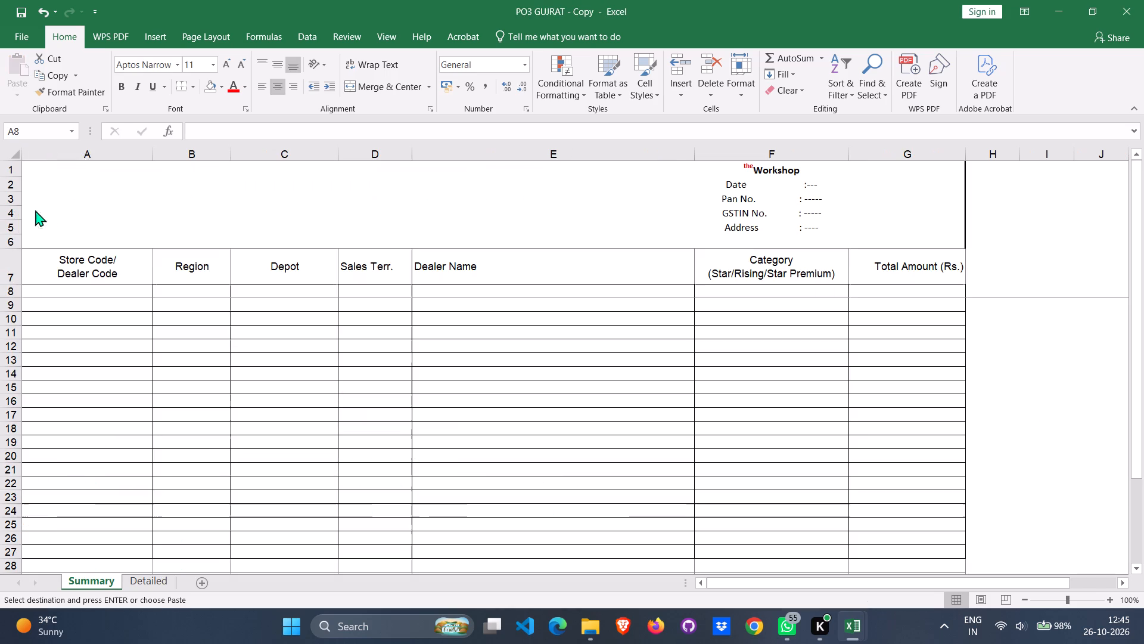
key(ctrl+v)
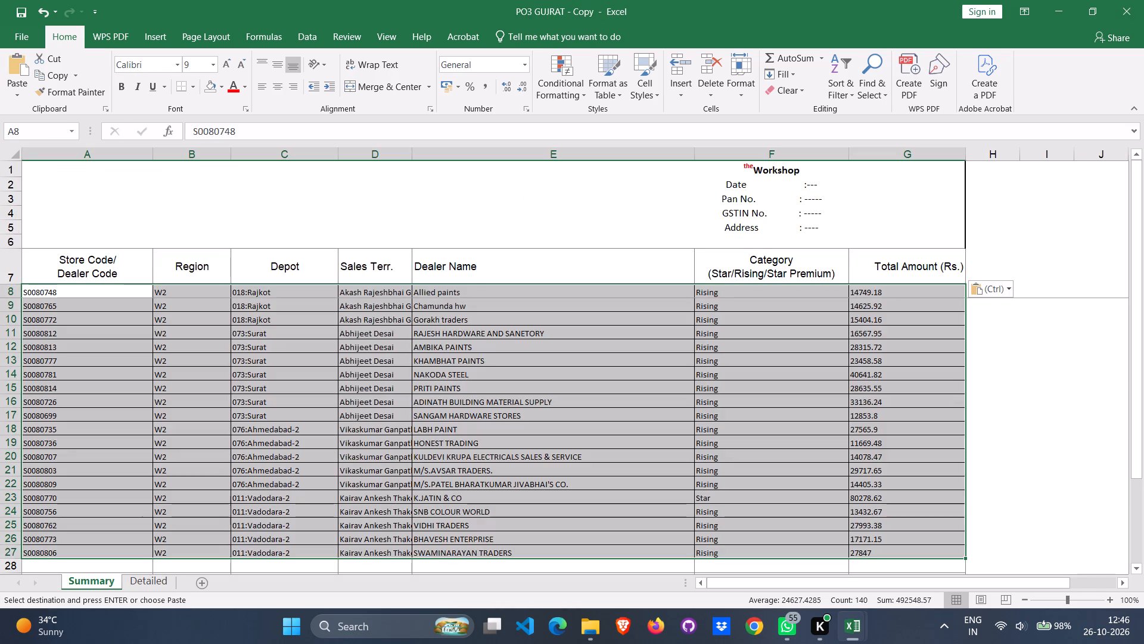
Set the pasted dealer rows to font size 11 and the Aptos Narrow font.
click(215, 66)
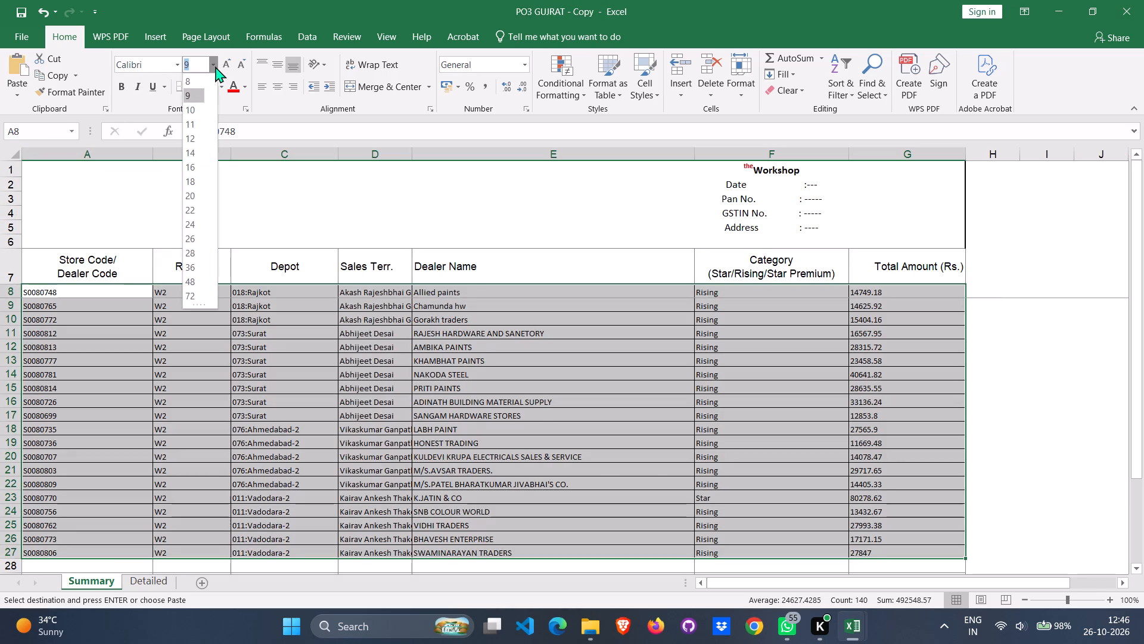
click(198, 125)
click(175, 59)
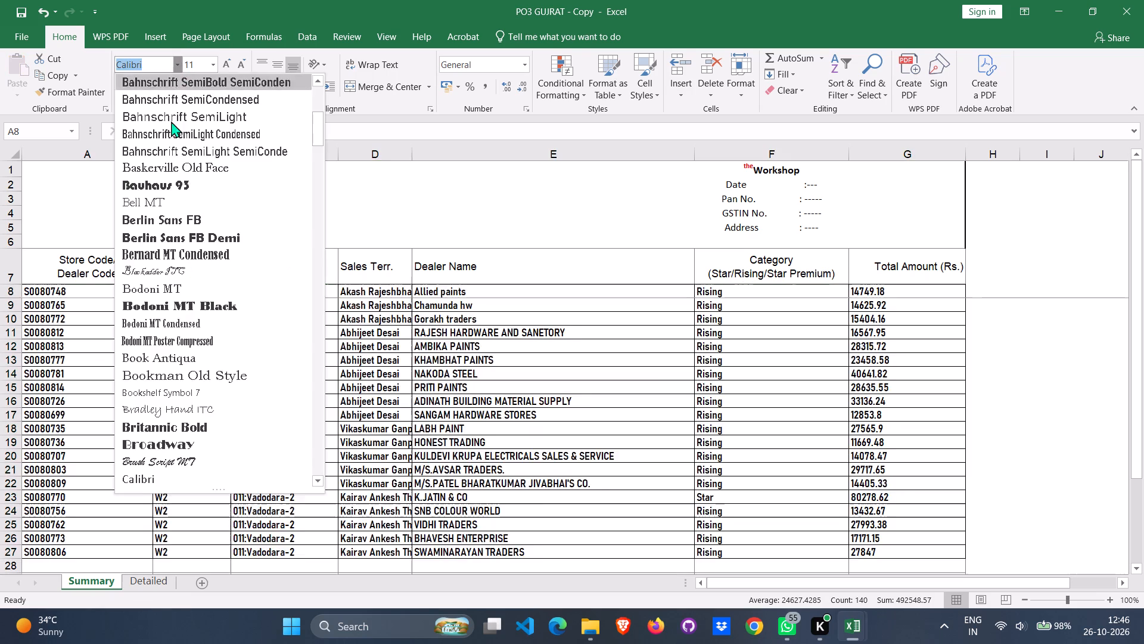
scroll(172, 157, up, 7)
click(181, 116)
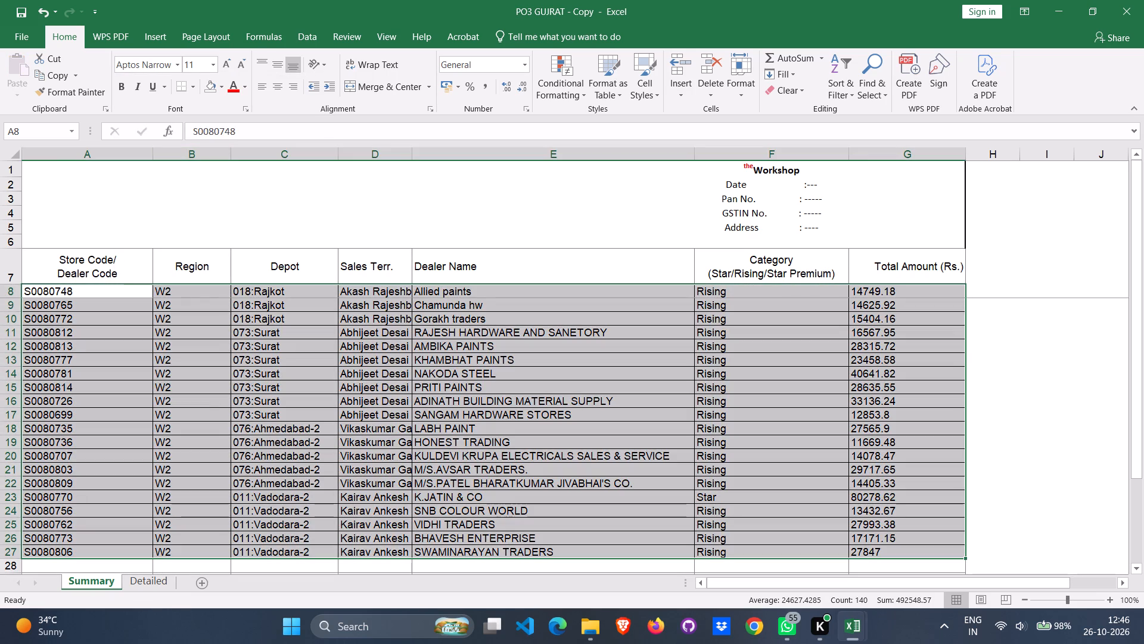
Center the entries in the Store Code/Dealer Code column horizontally.
click(132, 153)
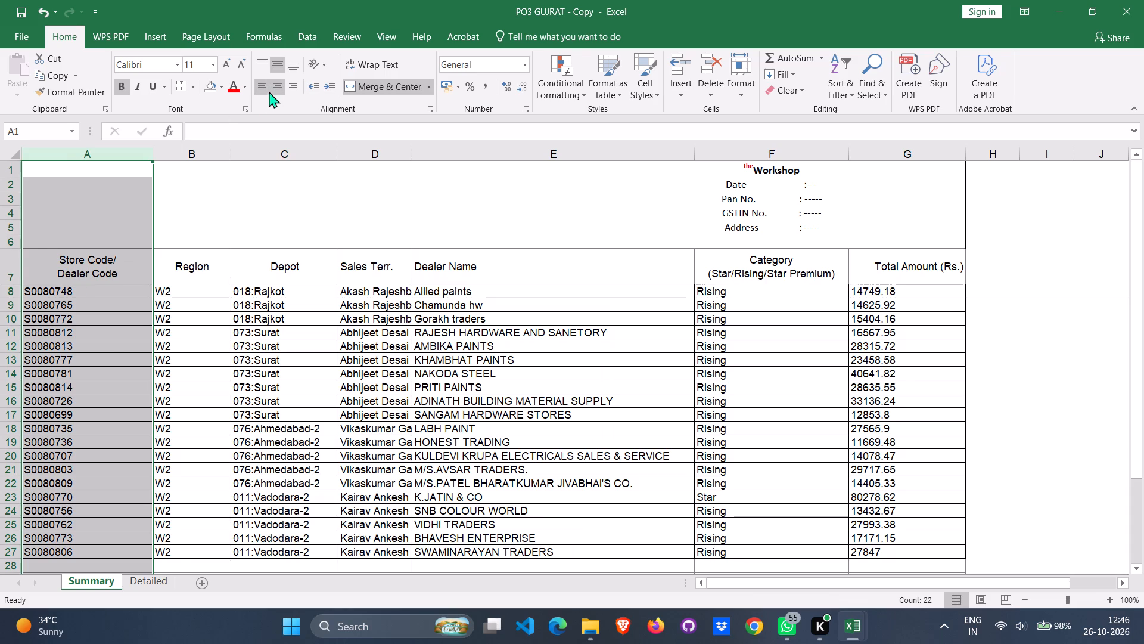
click(278, 86)
click(278, 86)
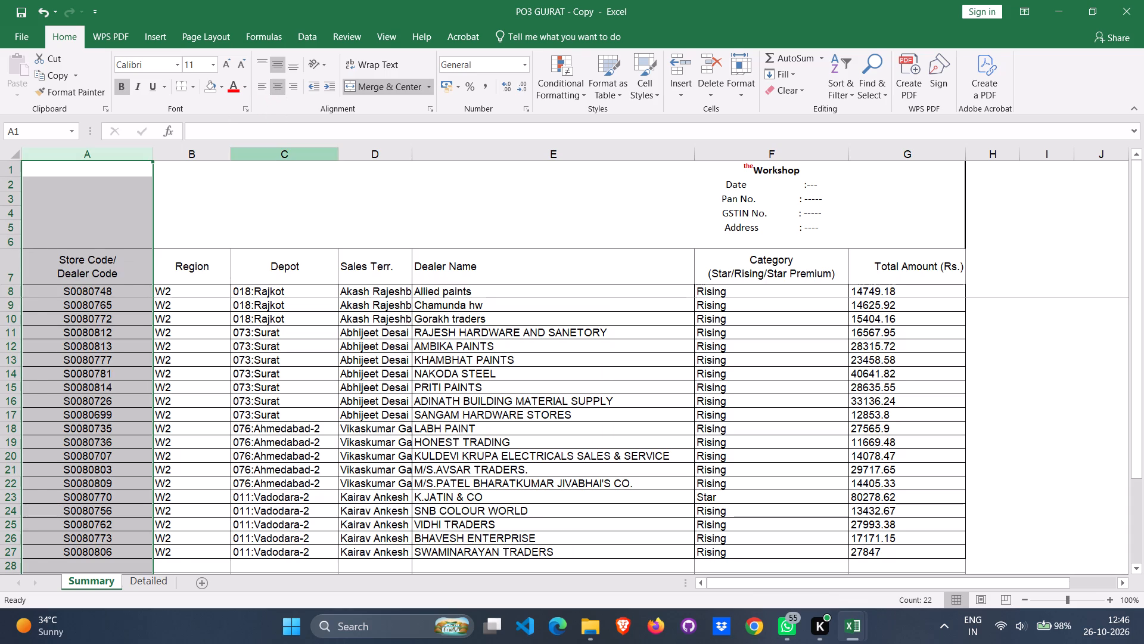
Center the entries in the Region and Category columns horizontally.
click(217, 144)
click(210, 157)
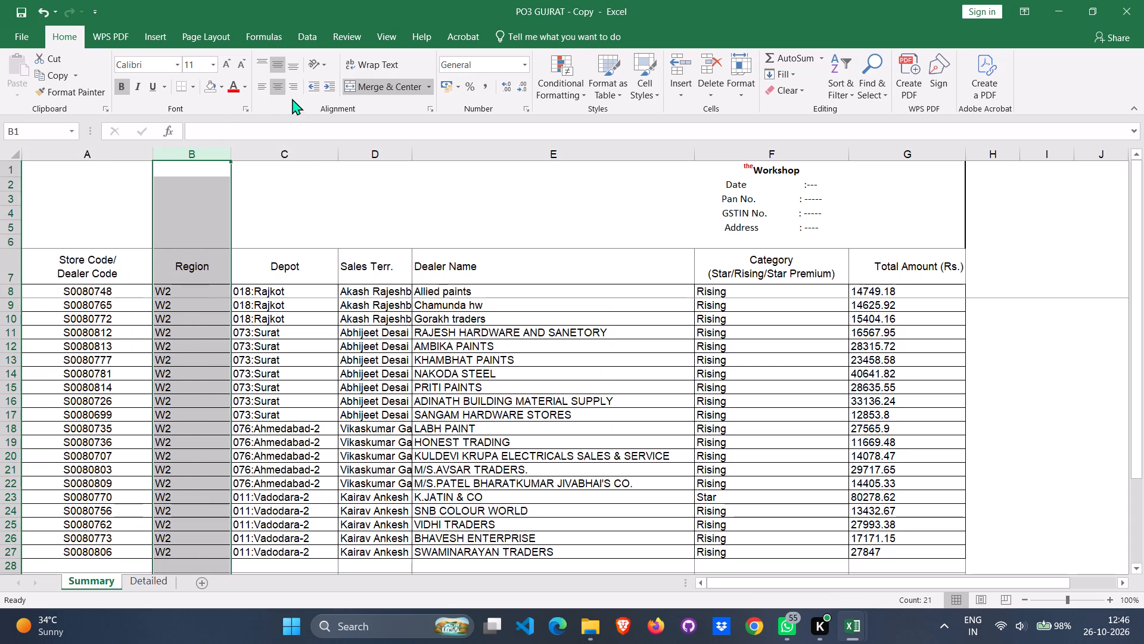
double_click(279, 87)
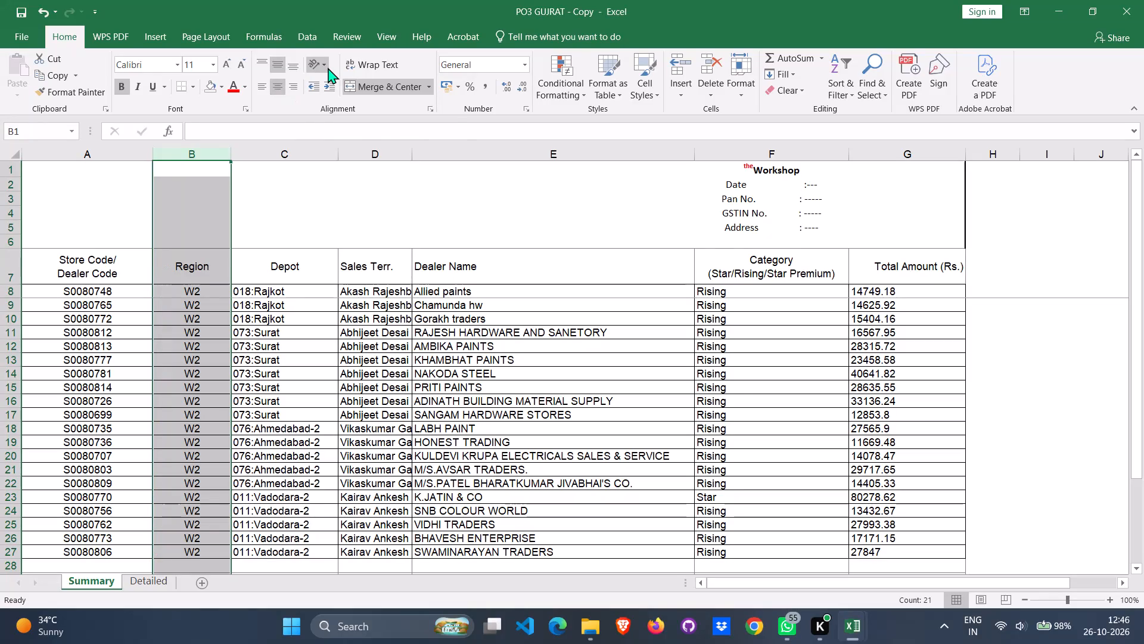
click(742, 148)
click(278, 85)
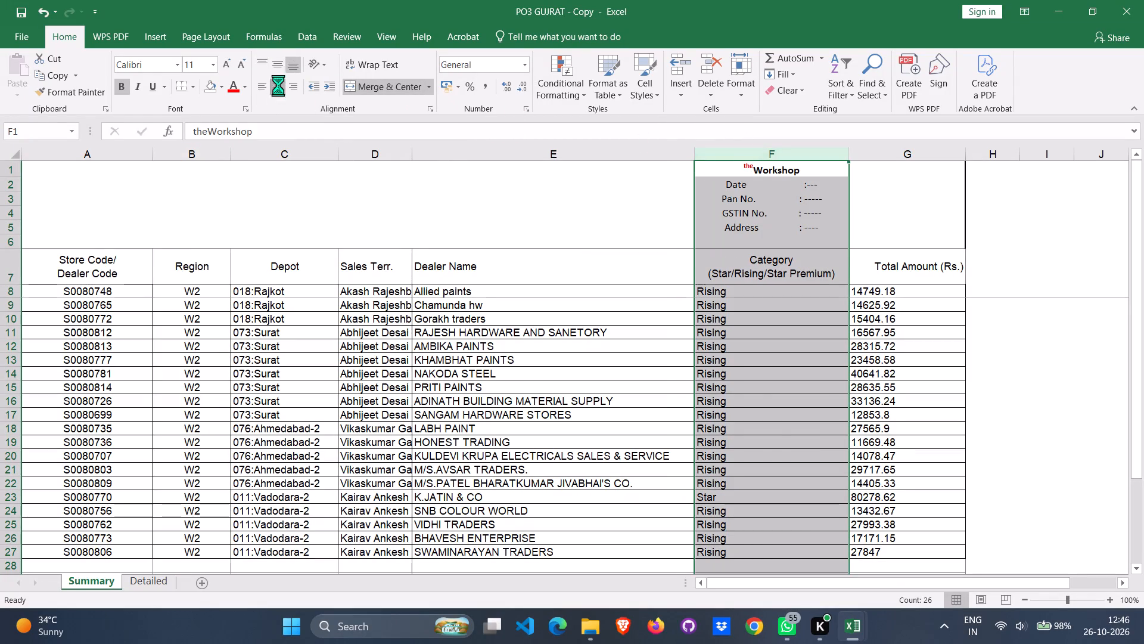
click(278, 85)
Right-align the entries in the Total Amount (Rs.) column.
click(893, 151)
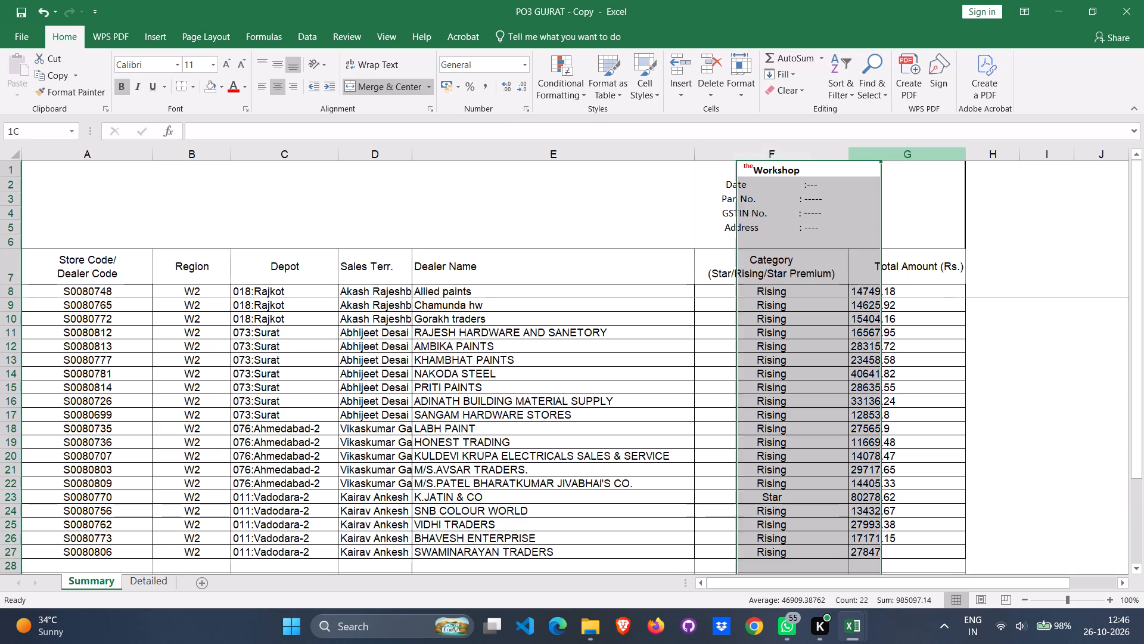
click(286, 86)
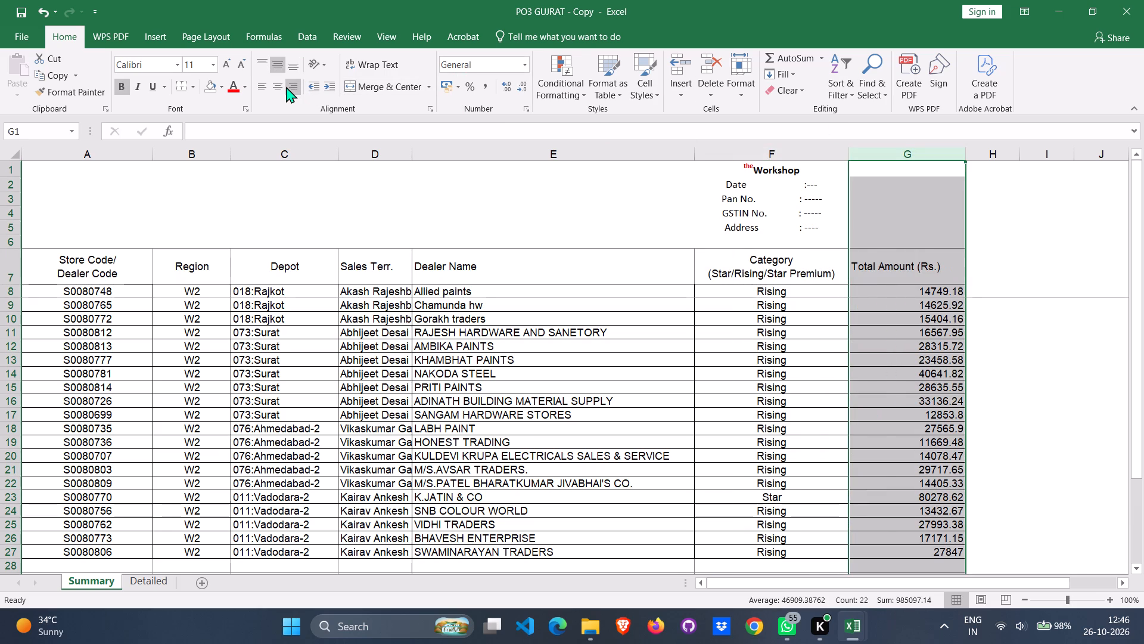
Save the PO3 GUJRAT - Copy workbook and close it.
scroll(489, 252, down, 3)
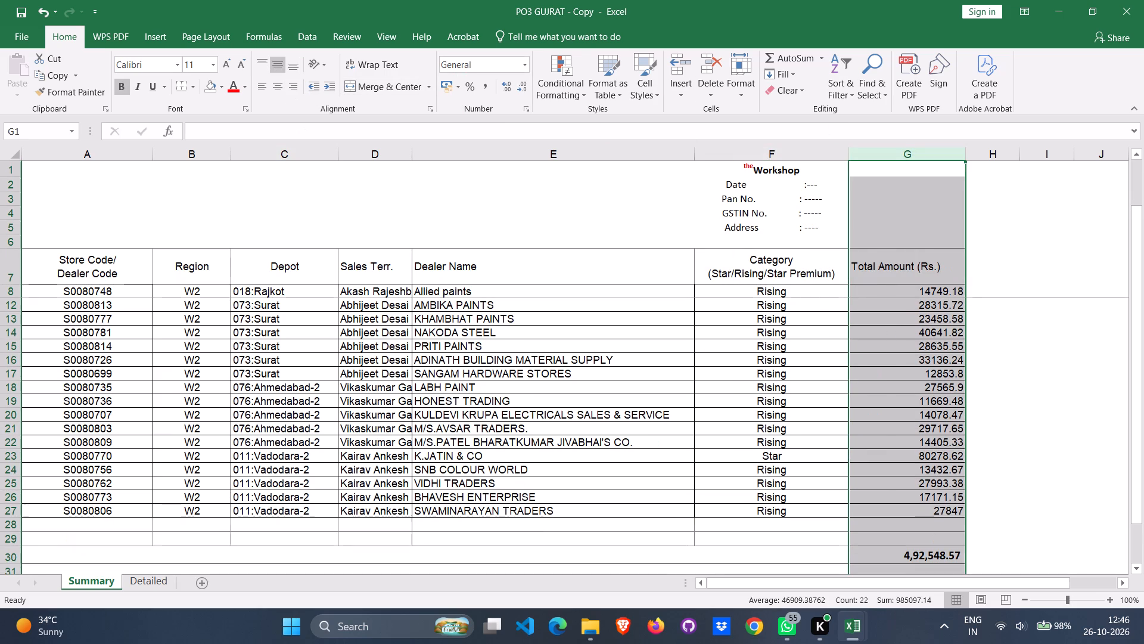
scroll(489, 252, up, 6)
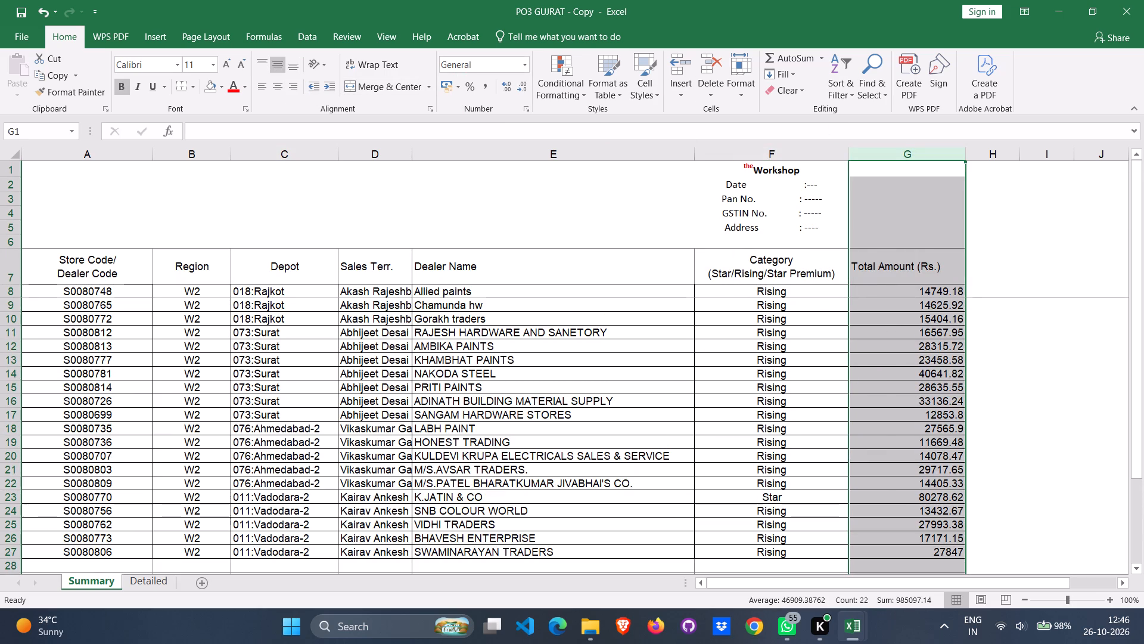
key(ctrl+s)
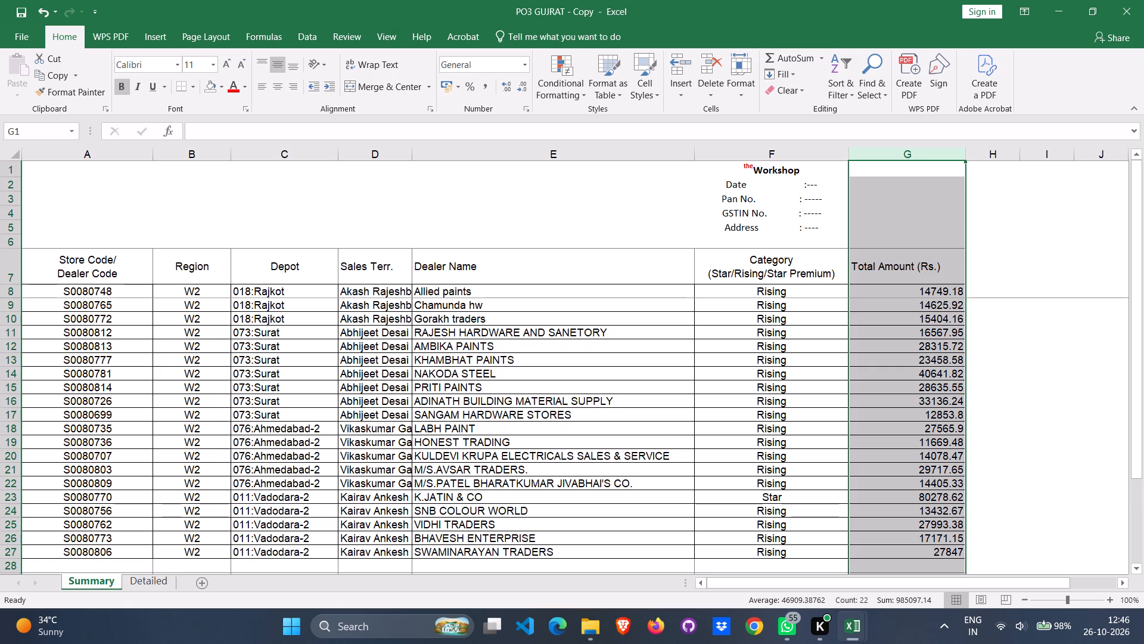
triple_click(24, 11)
triple_click(24, 11)
click(24, 11)
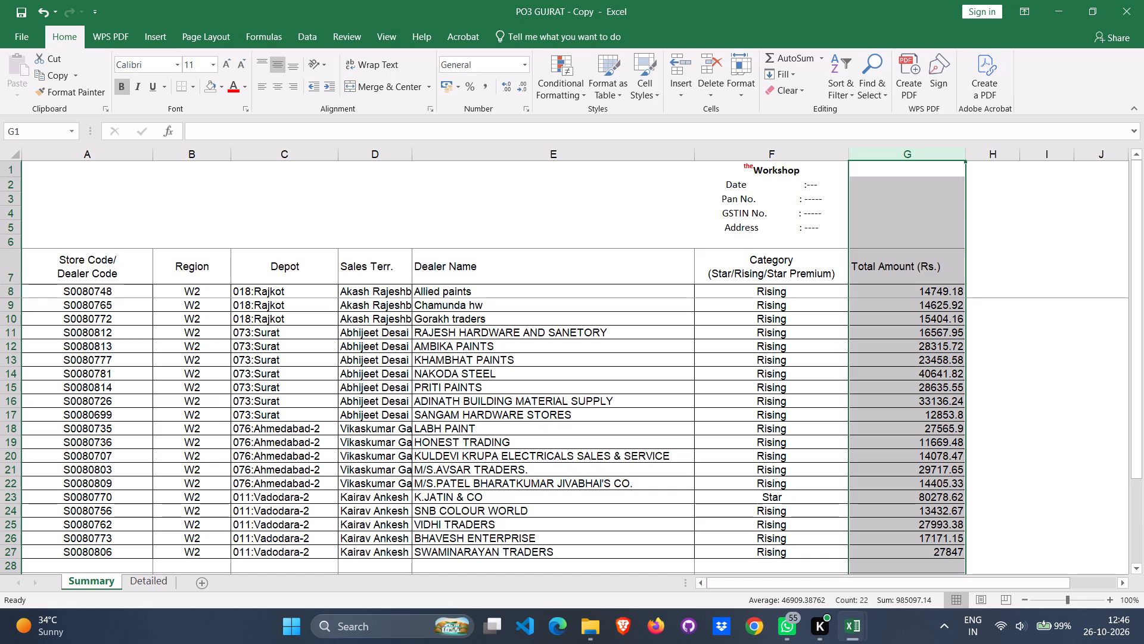
click(22, 13)
click(1132, 5)
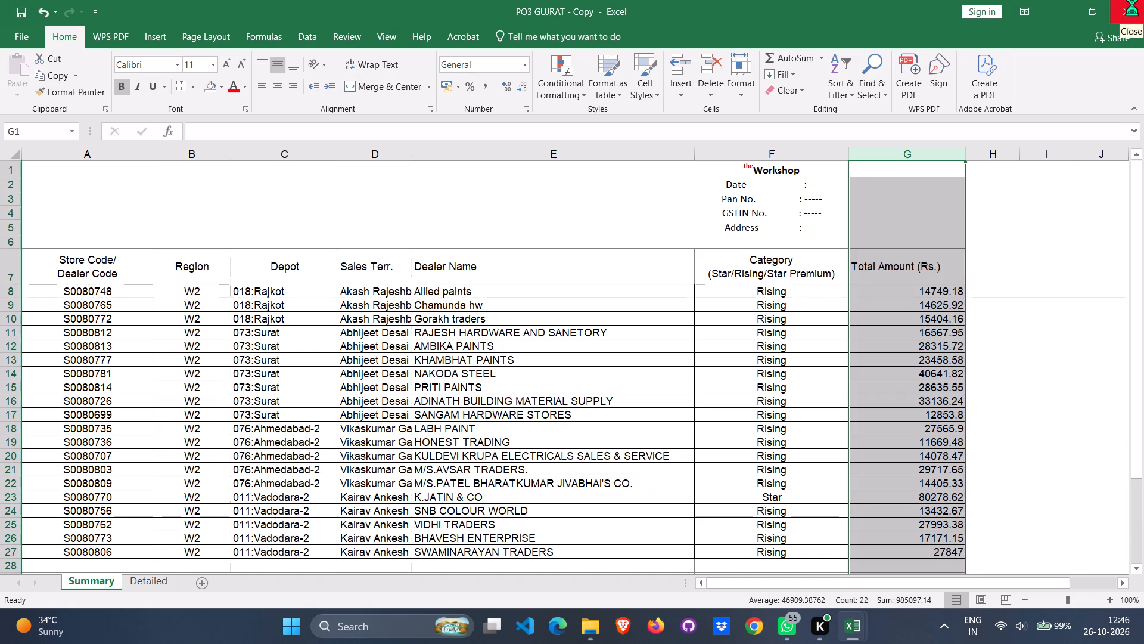
Open the PO4 GUJRAT - Copy workbook from the Desktop folder in File Explorer and enable editing.
key(alt+Tab)
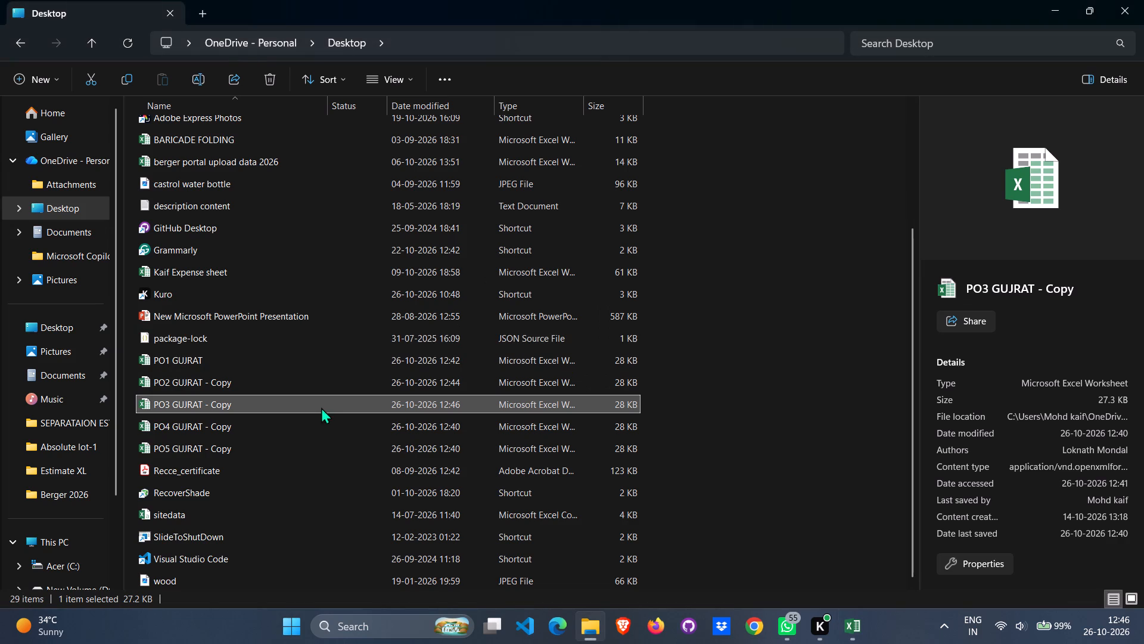
scroll(287, 409, down, 3)
double_click(230, 430)
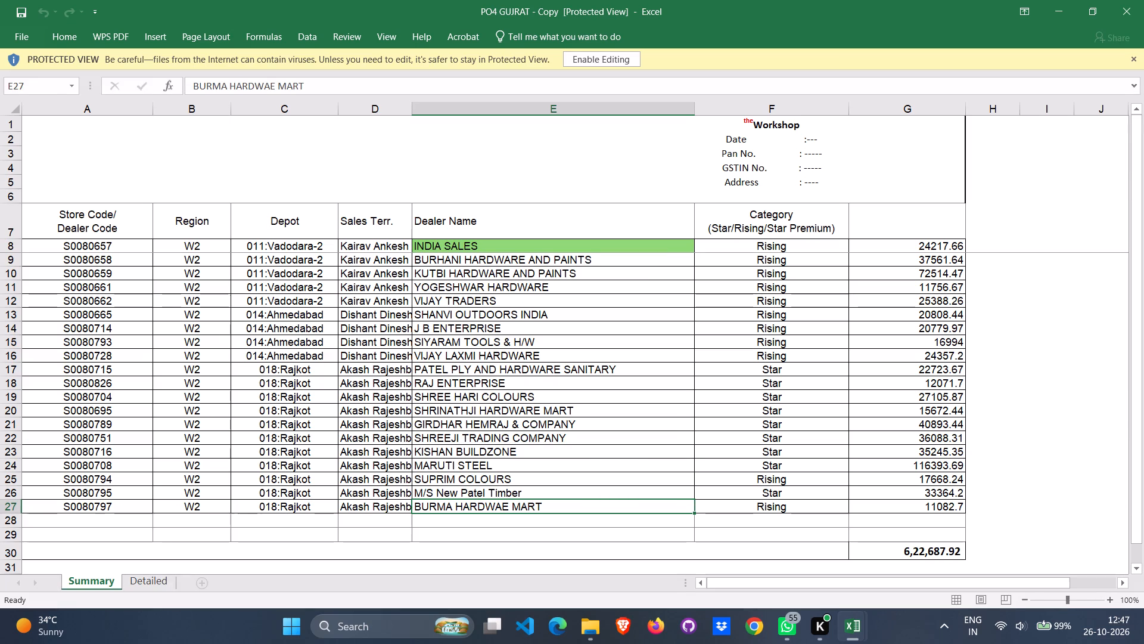
click(605, 55)
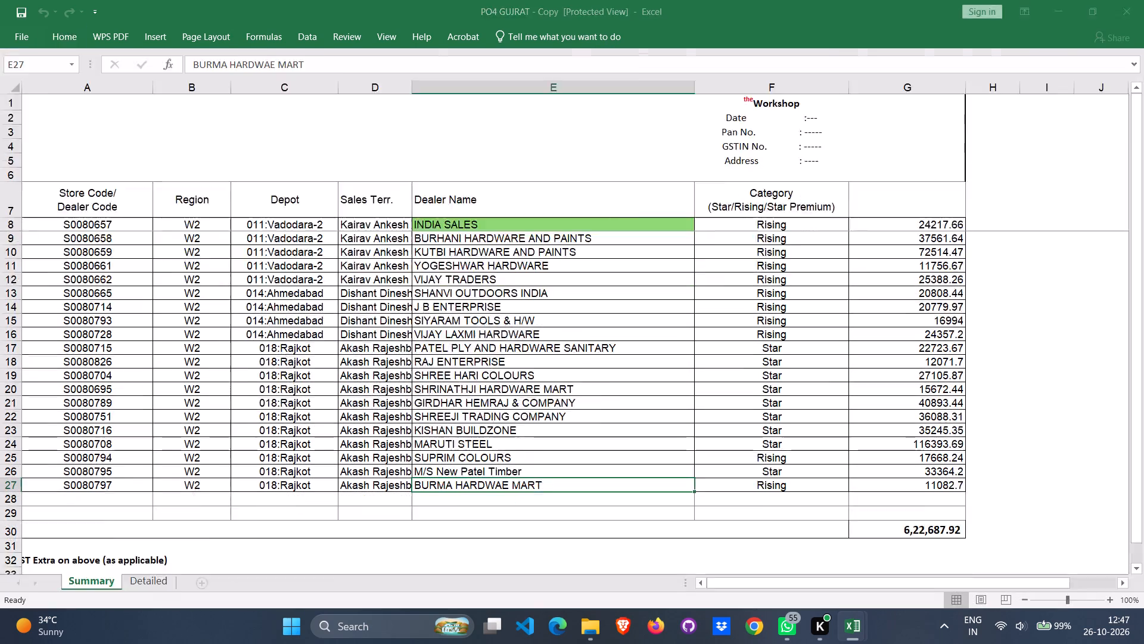
Clear the old dealer entries in A8 to G27 on PO4 GUJRAT - Copy's Summary sheet.
scroll(487, 410, up, 4)
scroll(487, 410, down, 3)
scroll(487, 410, up, 4)
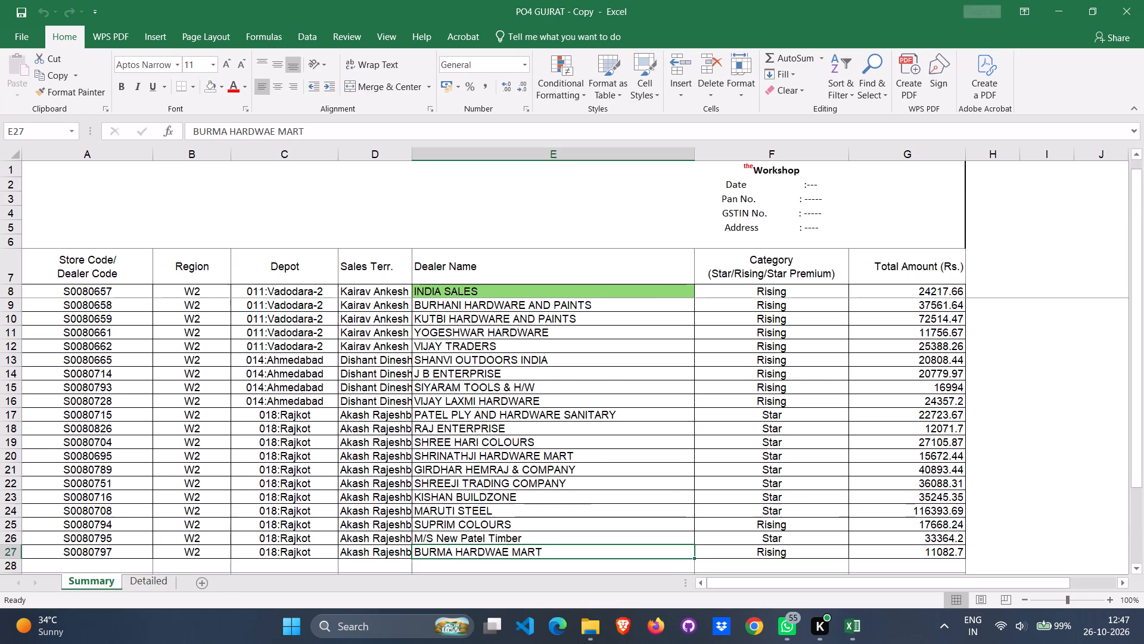
scroll(487, 410, up, 8)
click(69, 293)
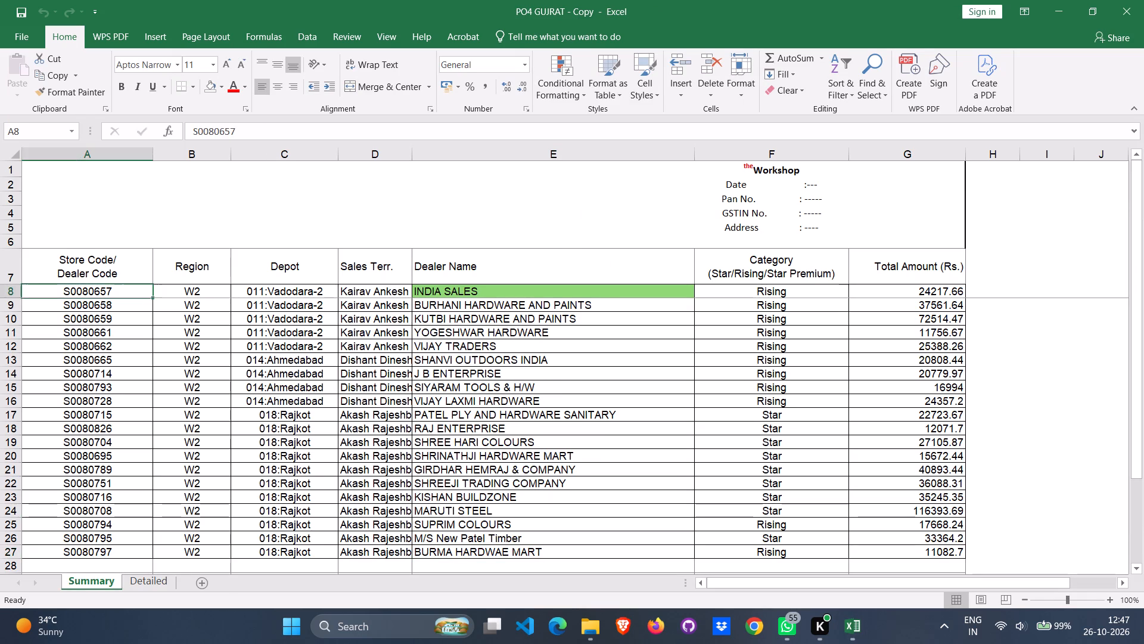
key(shift+Down)
key(shift+Down)
key(shift+Down)
key(shift+Down)
key(shift+Down)
key(shift+Down)
key(shift+Down)
key(shift+Down)
key(shift+Down)
key(shift+Down)
key(shift+Down)
key(shift+Down)
key(shift+Down)
key(shift+Down)
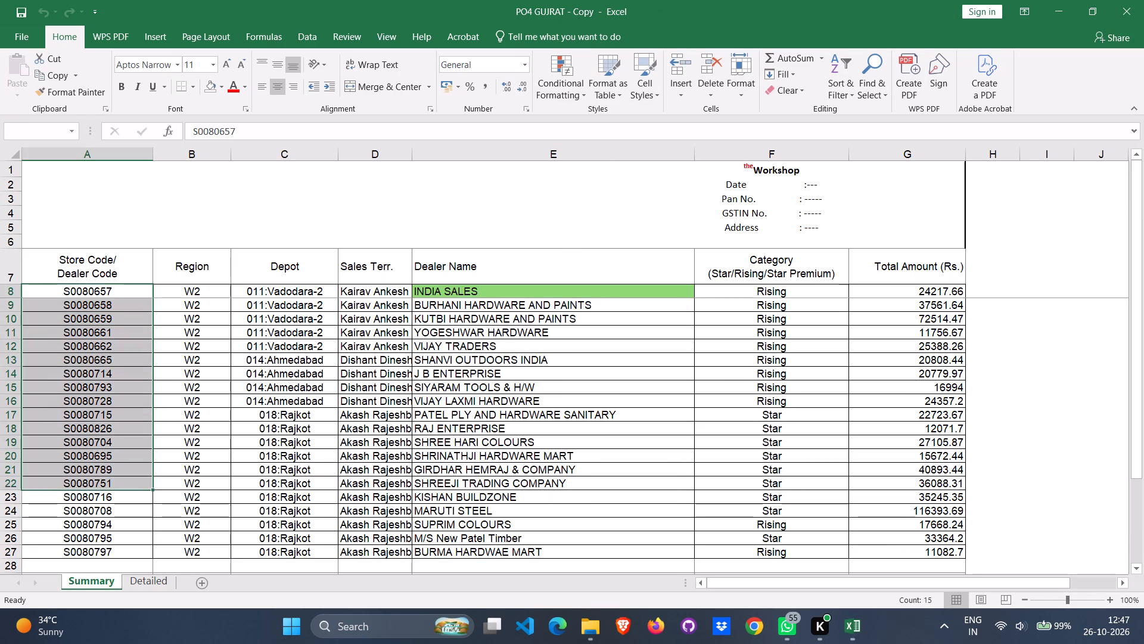
key(shift+Down)
key(shift+Down)
key(shift+Down)
key(shift+Down)
key(shift+Down)
key(shift+Right)
key(shift+Right)
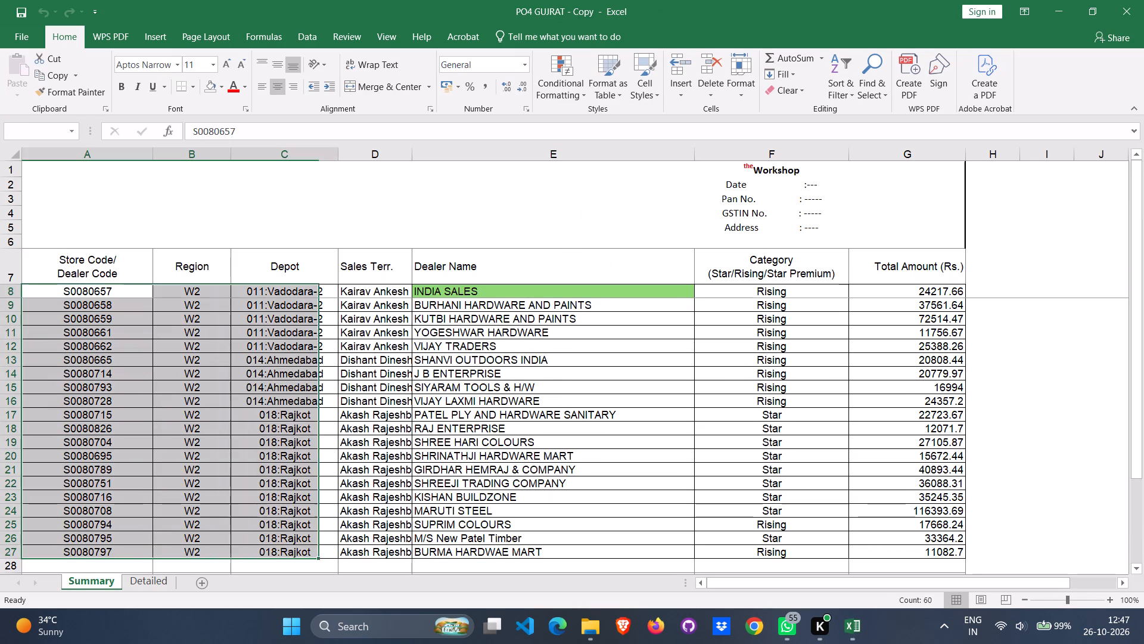
key(shift+Right)
key(shift+Right)
key(shift+Right)
key(shift+Right)
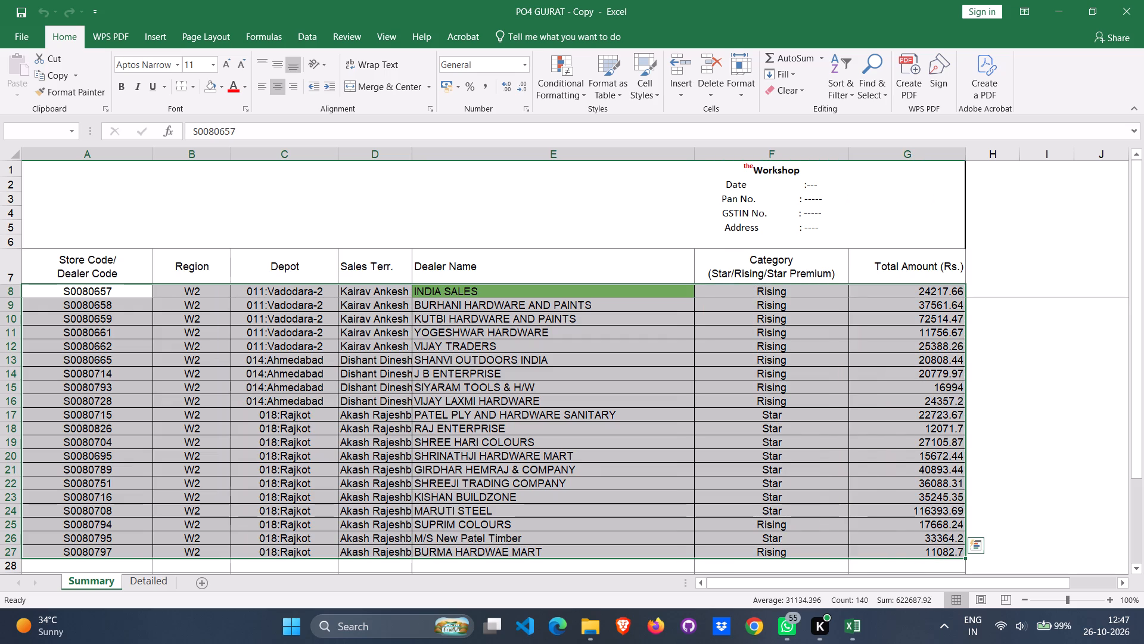
key(Delete)
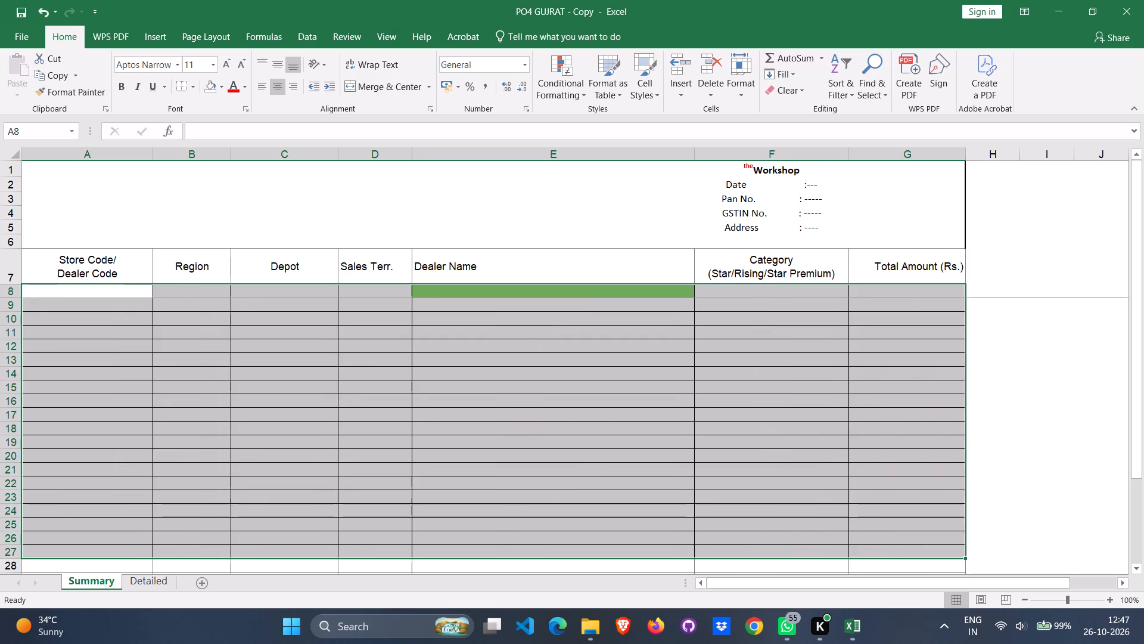
Remove the green fill from the Dealer Name cell E8.
click(479, 291)
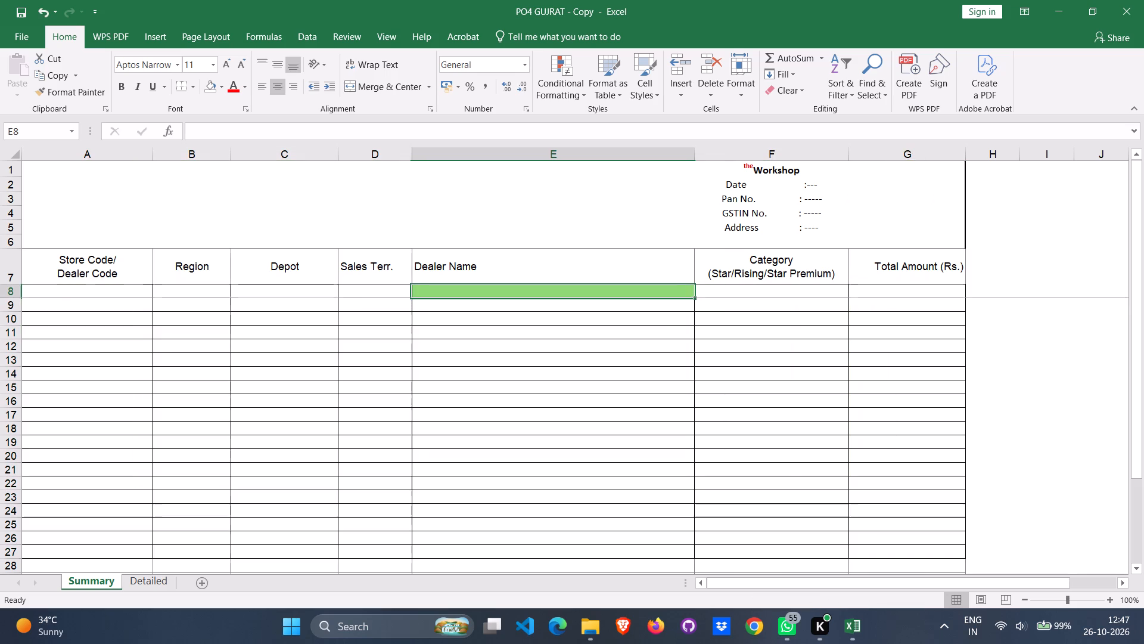
click(206, 89)
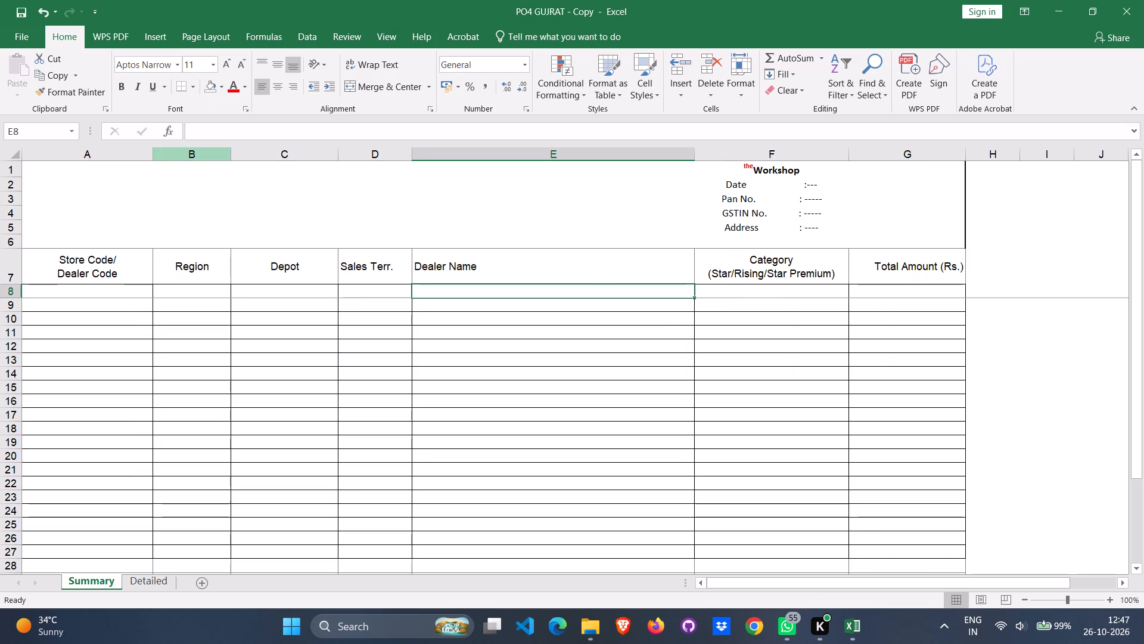
Copy the next 20 dealer rows, A62 to G81, from Book1 and paste them at A8 in PO4 GUJRAT - Copy's Summary sheet.
click(67, 292)
key(alt+Tab)
scroll(223, 404, down, 4)
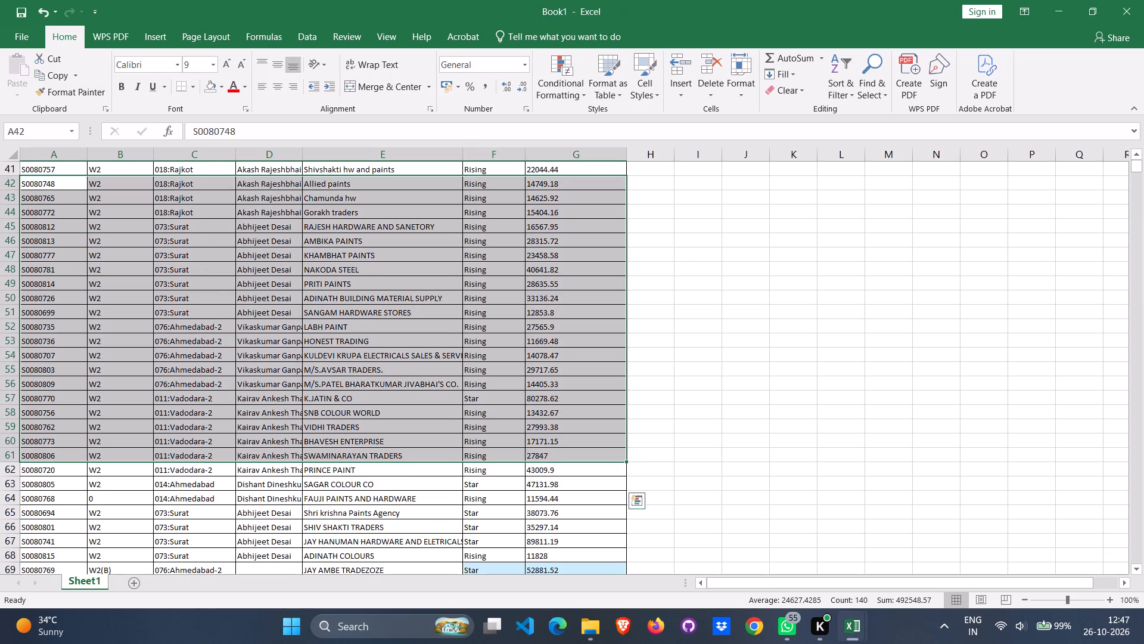
scroll(223, 404, down, 13)
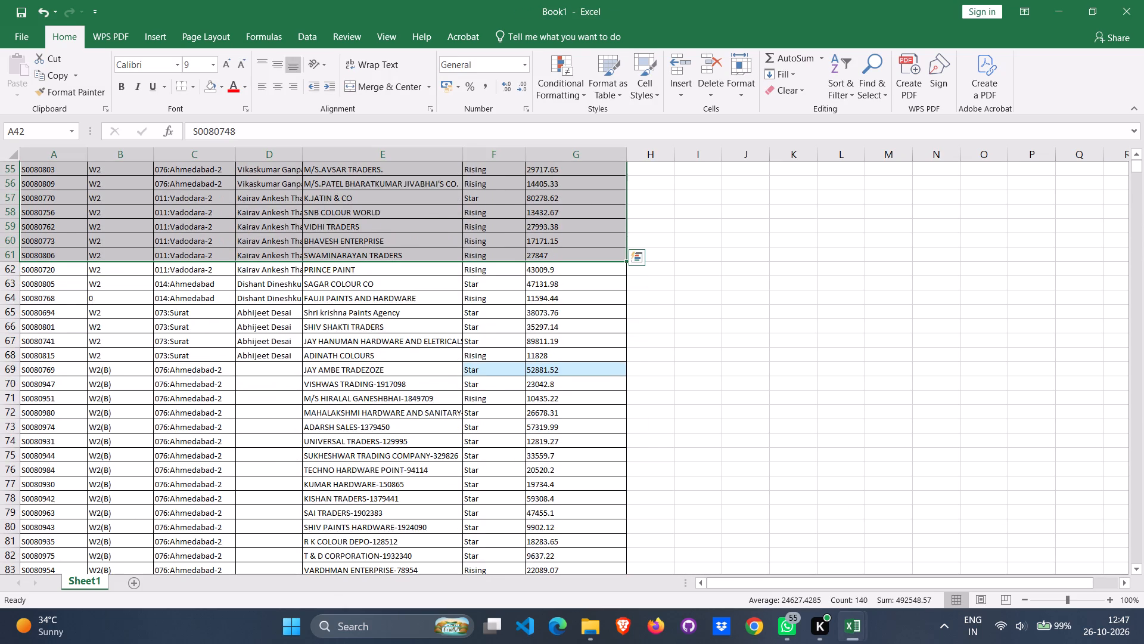
scroll(223, 404, down, 1)
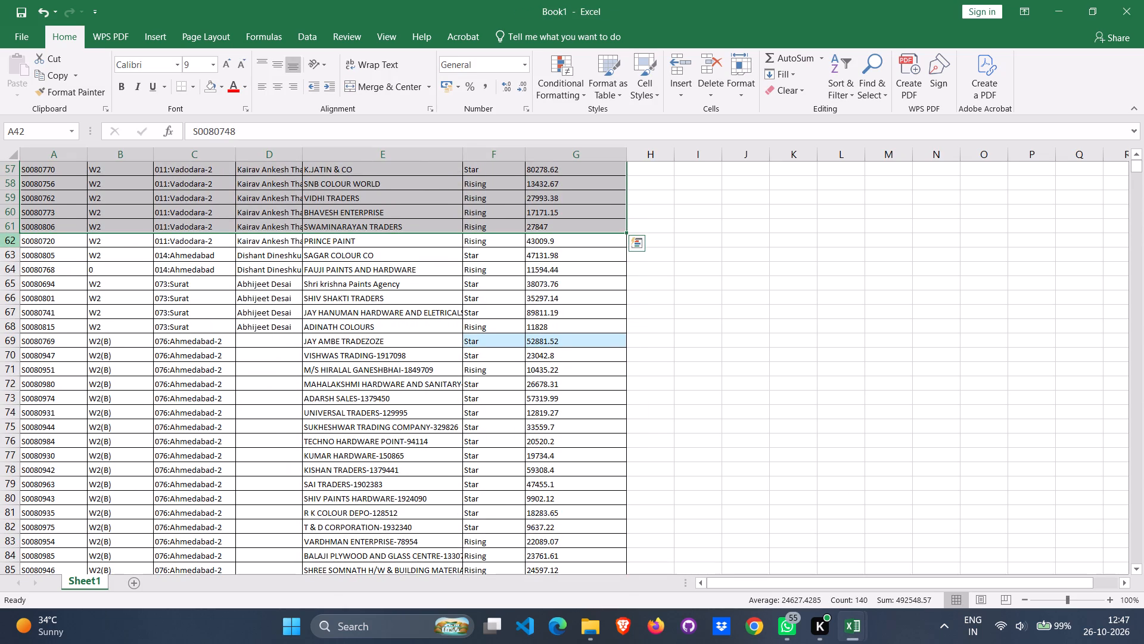
click(13, 238)
click(43, 240)
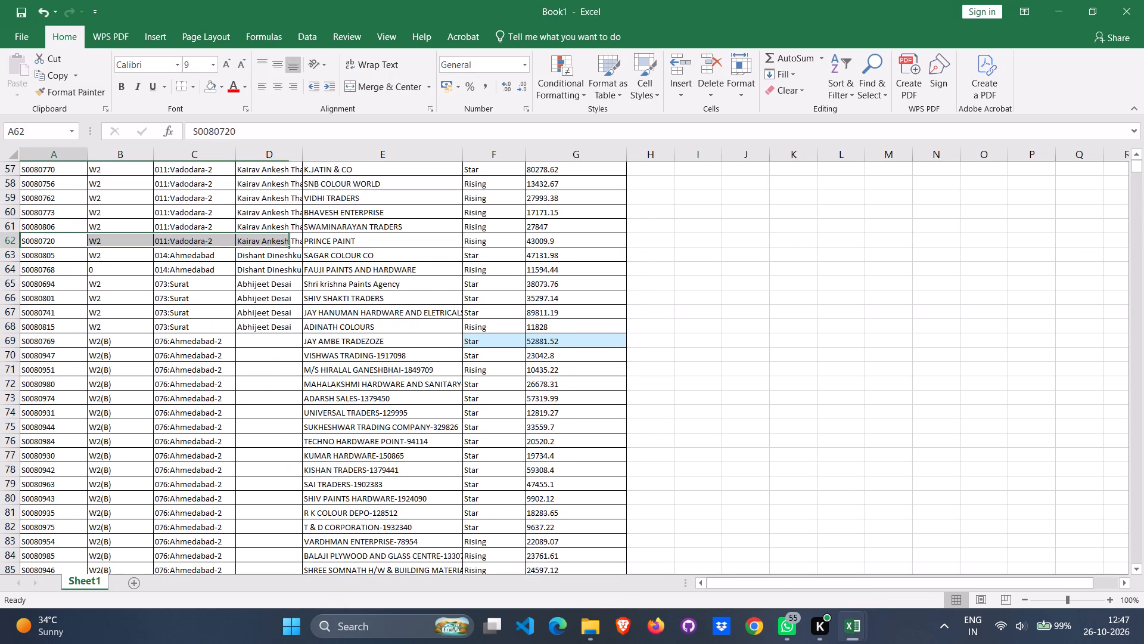
key(shift+Down)
key(shift+Down)
key(shift+Down)
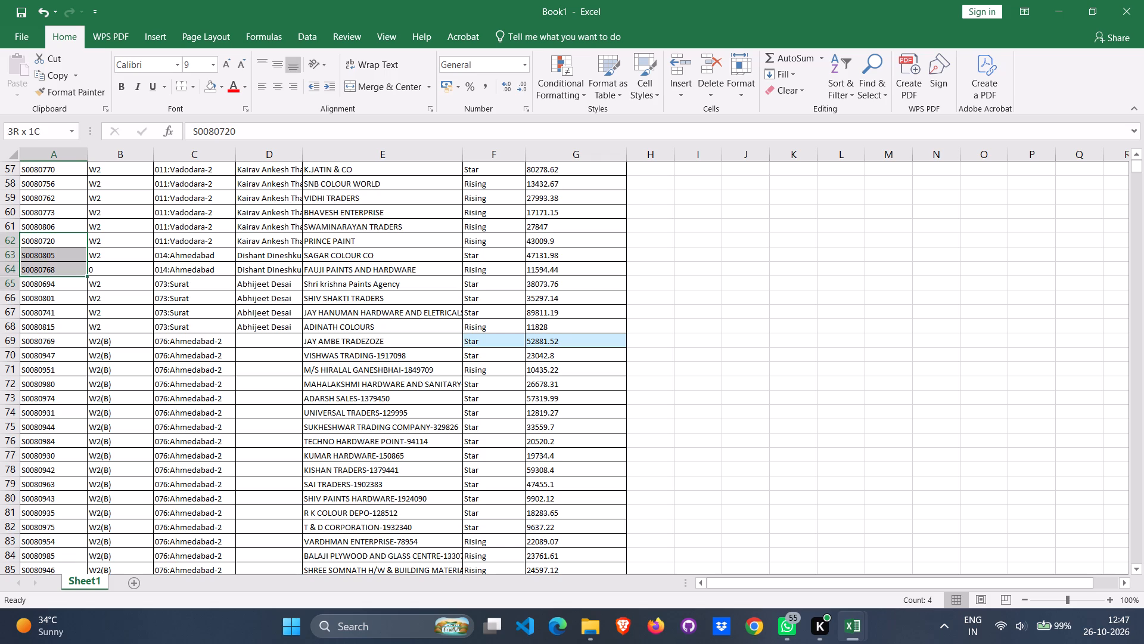
key(shift+Down)
key(shift+Down)
key(shift+Down)
key(shift+Down)
key(shift+Down)
key(shift+Down)
key(shift+Down)
key(shift+Down)
key(shift+Down)
key(shift+Down)
key(shift+Down)
key(shift+Down)
key(shift+Down)
key(shift+Down)
key(shift+Down)
key(shift+Down)
key(shift+Down)
key(shift+Down)
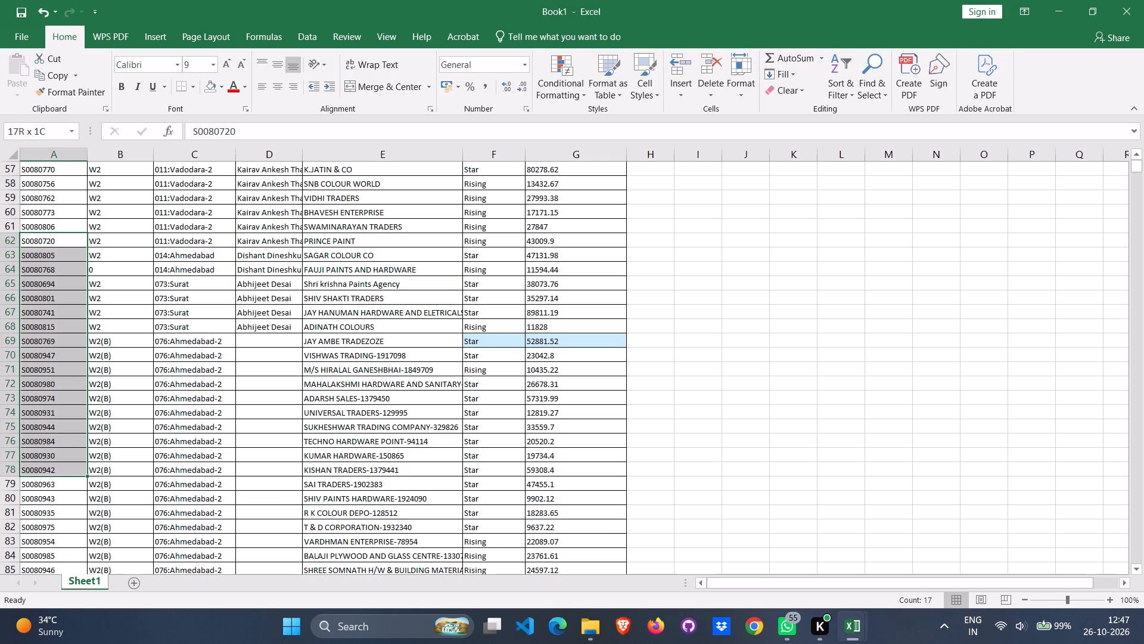
key(shift+Down)
key(shift+Down)
key(shift+Down)
key(shift+Right)
key(shift+Right)
key(shift+Right)
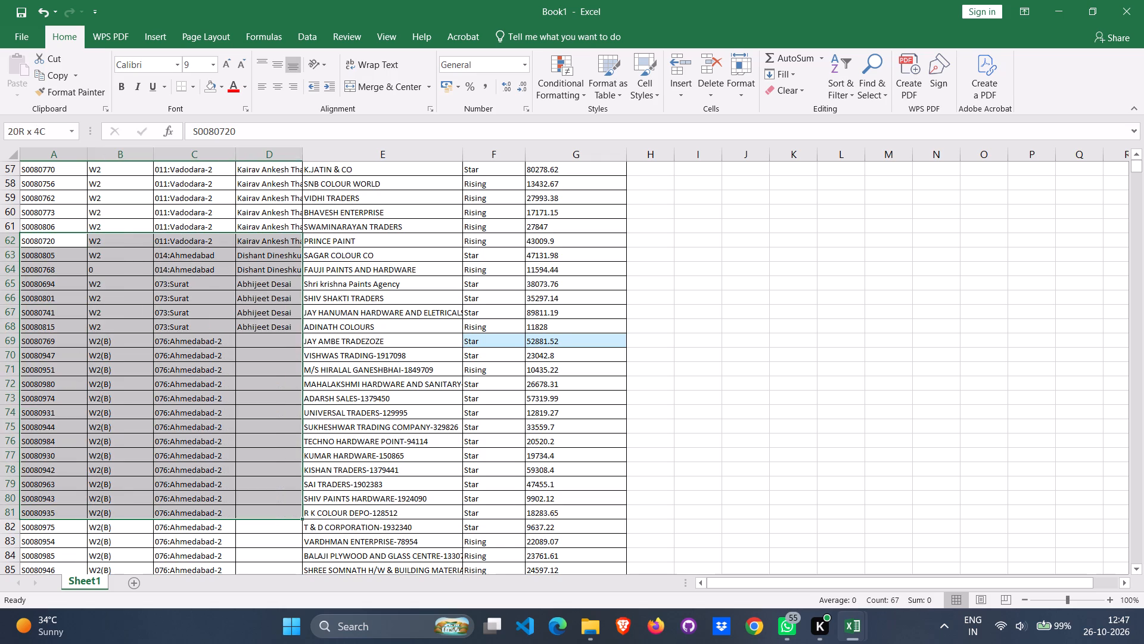
key(shift+Right)
key(shift+Right)
key(shift+Right)
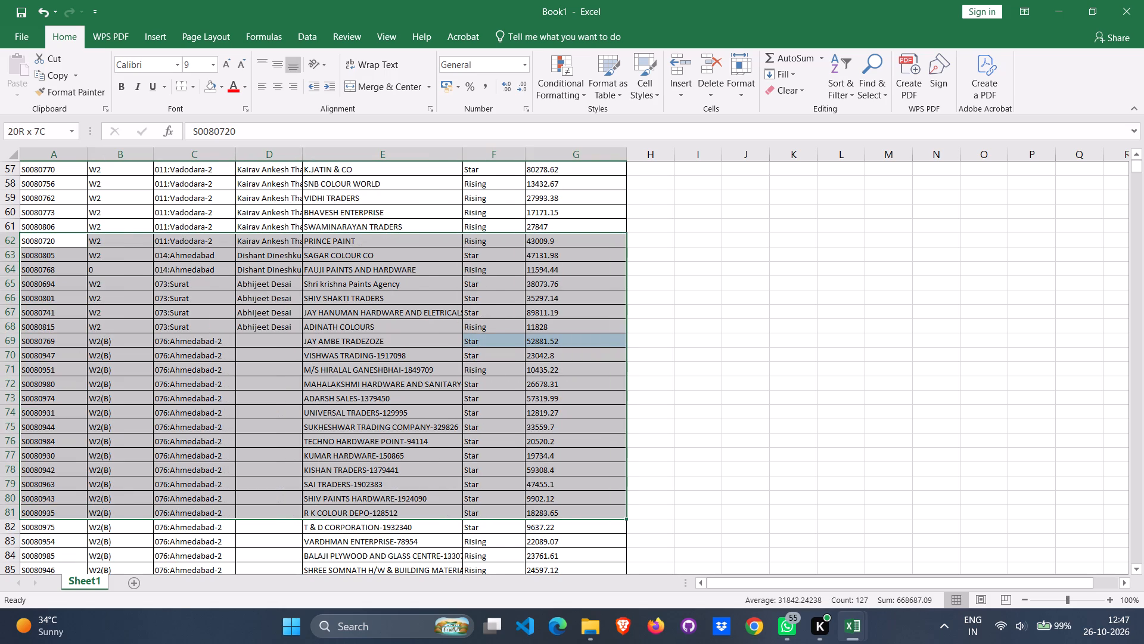
key(ctrl+c)
key(alt+Tab)
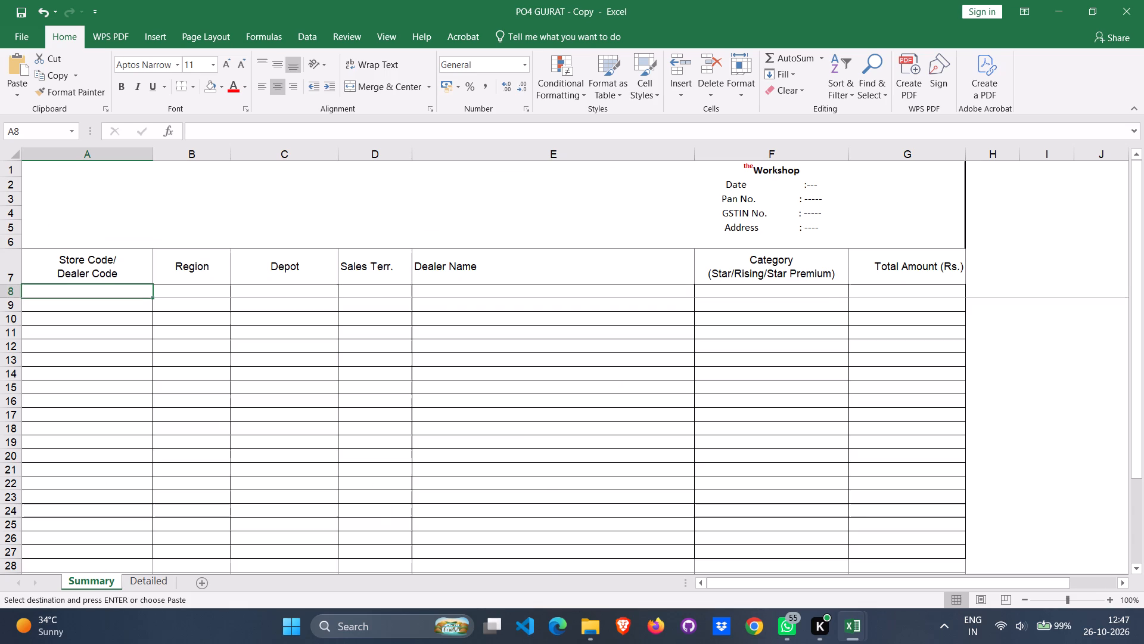
key(ctrl+v)
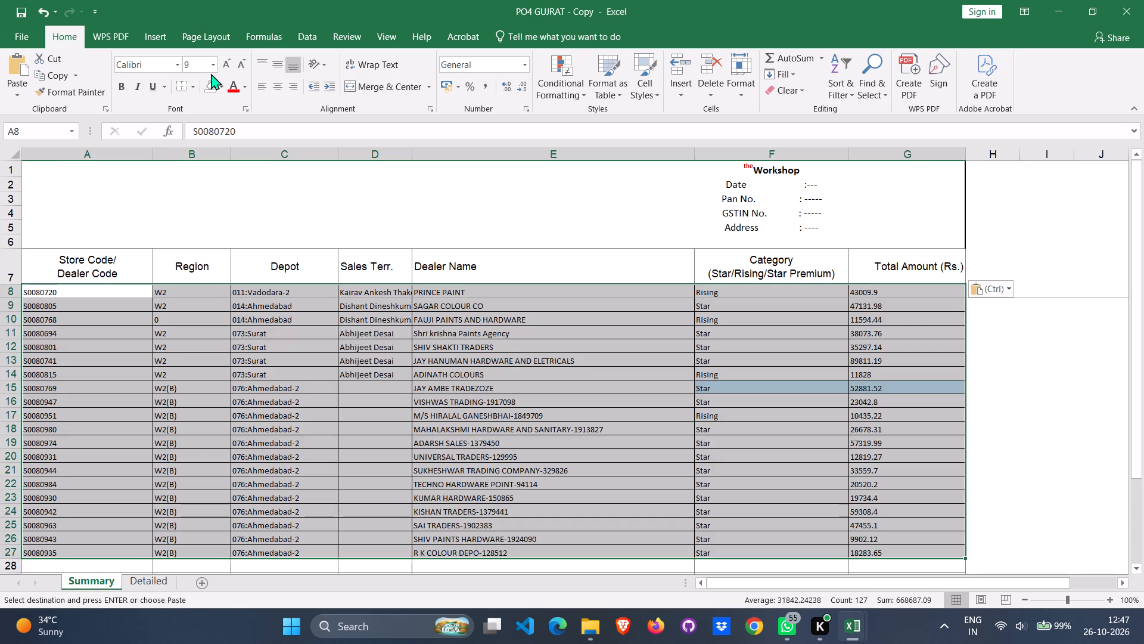
Set the pasted dealer rows to font size 11 and the Aptos Narrow font.
click(211, 61)
click(196, 125)
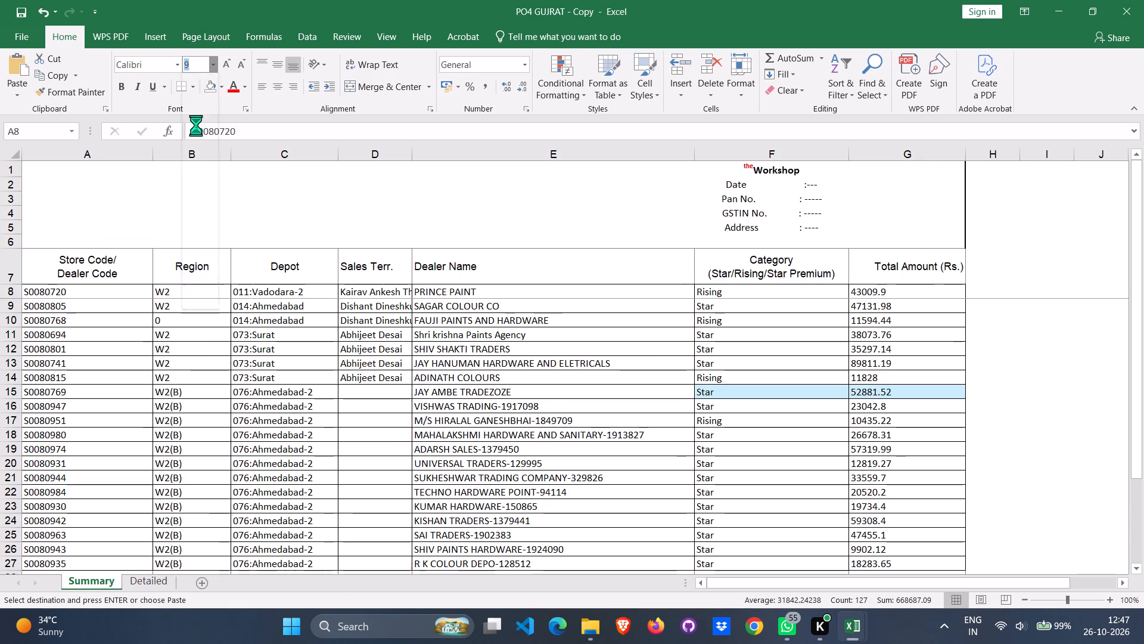
click(177, 69)
scroll(172, 153, up, 4)
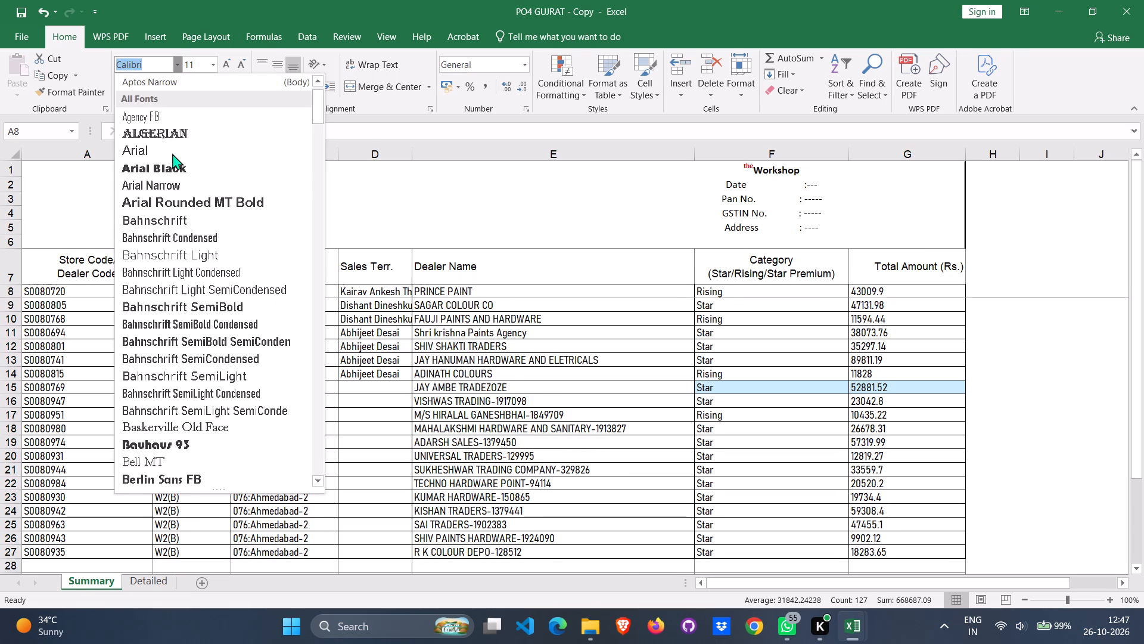
scroll(172, 153, up, 6)
click(178, 116)
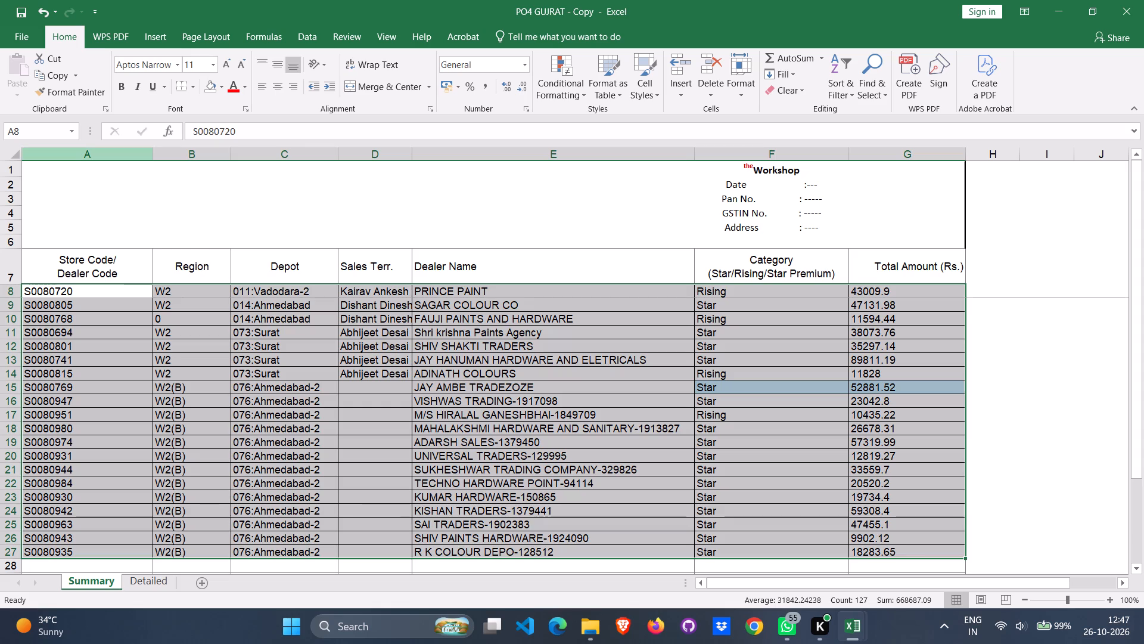
Center-align the Store Code, Region and Category columns (A, B and F) in PO4 GUJRAT - Copy's Summary sheet.
click(106, 152)
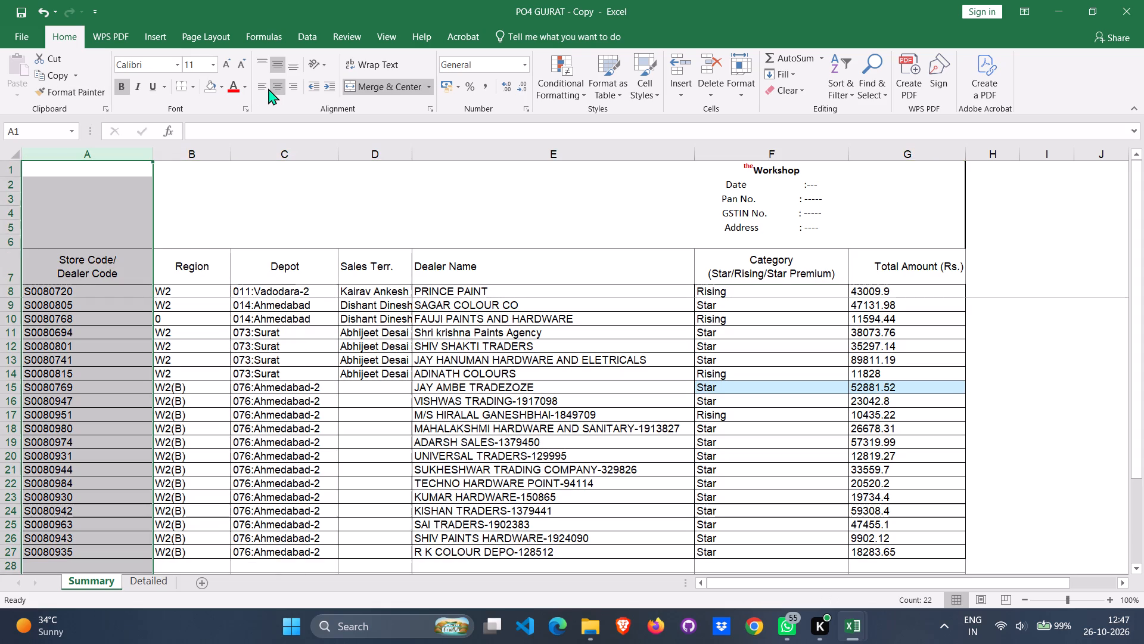
click(275, 86)
click(275, 86)
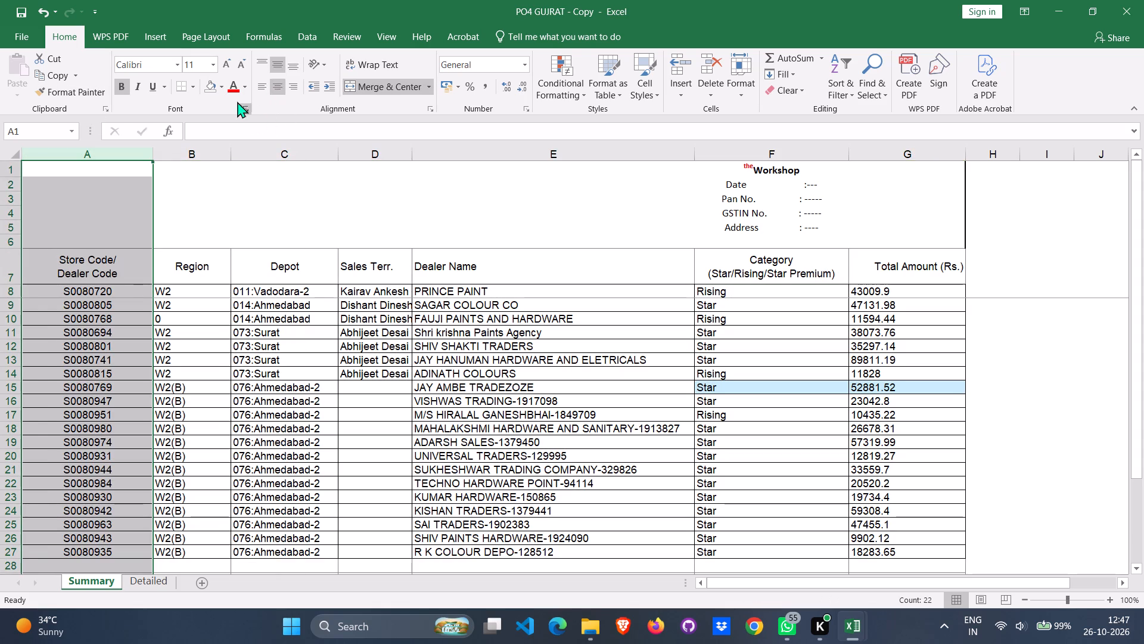
click(221, 151)
click(279, 86)
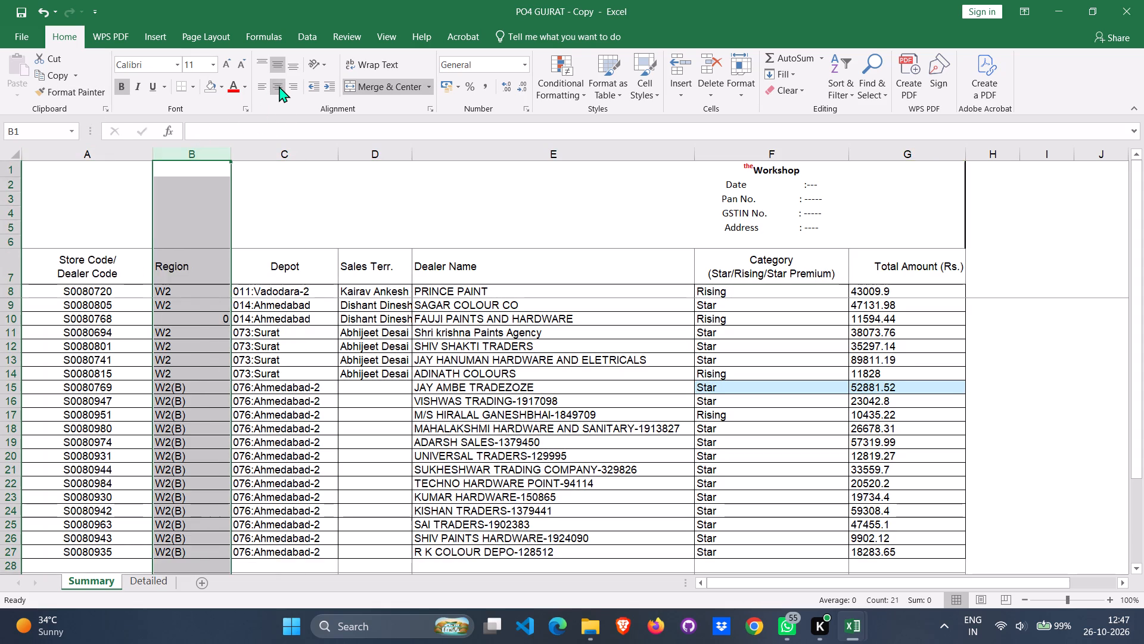
click(279, 86)
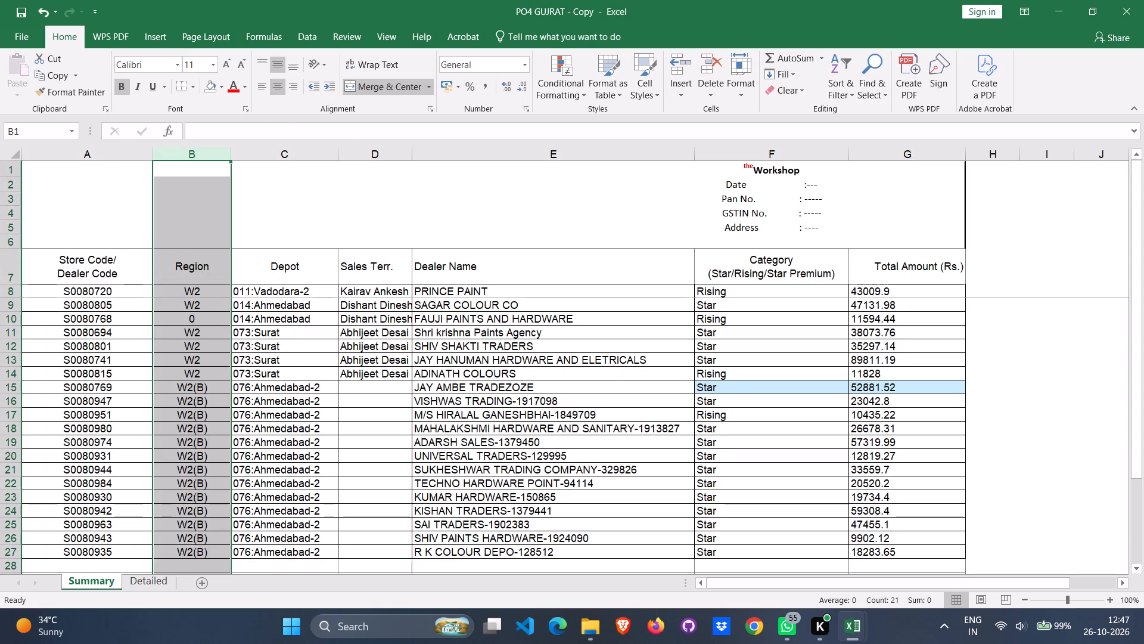
click(729, 157)
click(279, 91)
click(279, 91)
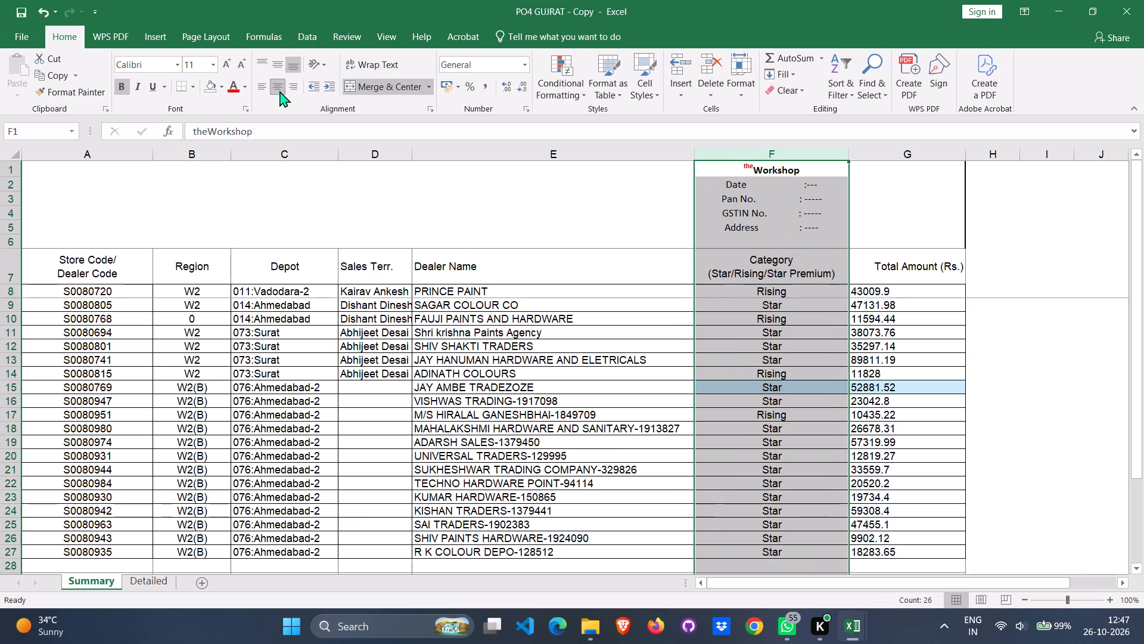
Toggle right alignment on column G so the dealer amounts align right, and save the workbook.
click(889, 148)
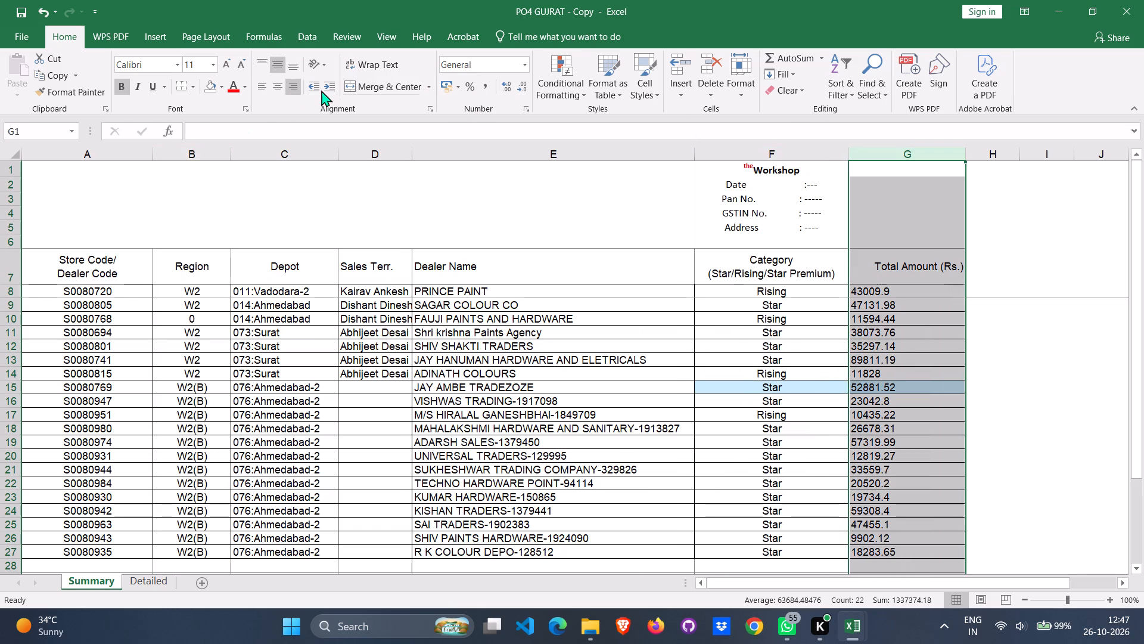
click(290, 89)
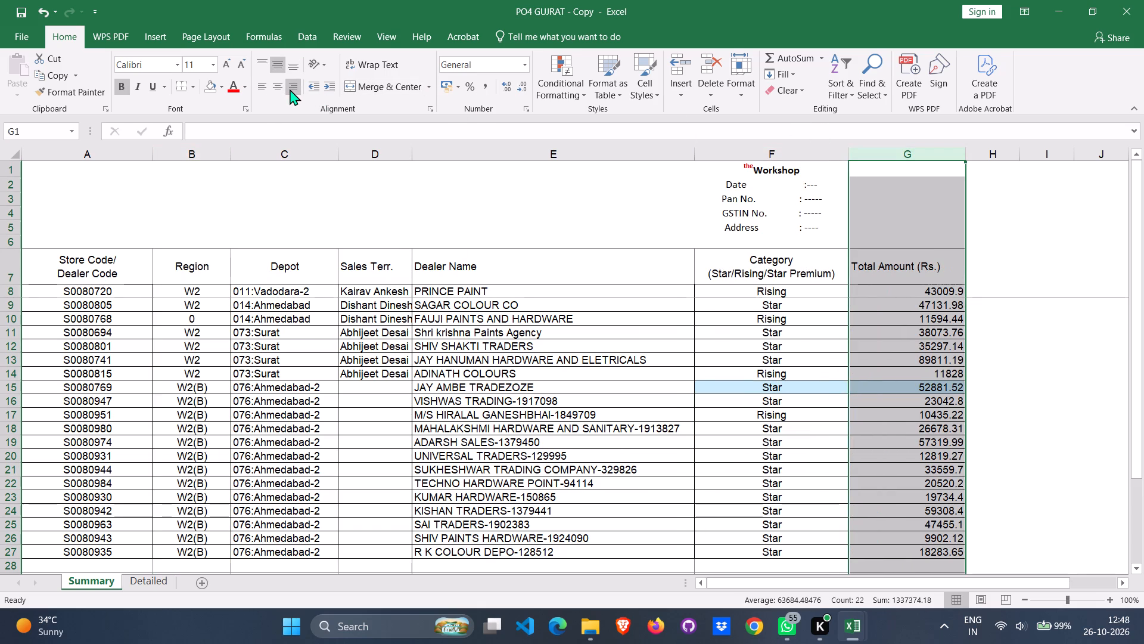
key(ctrl+s)
click(347, 205)
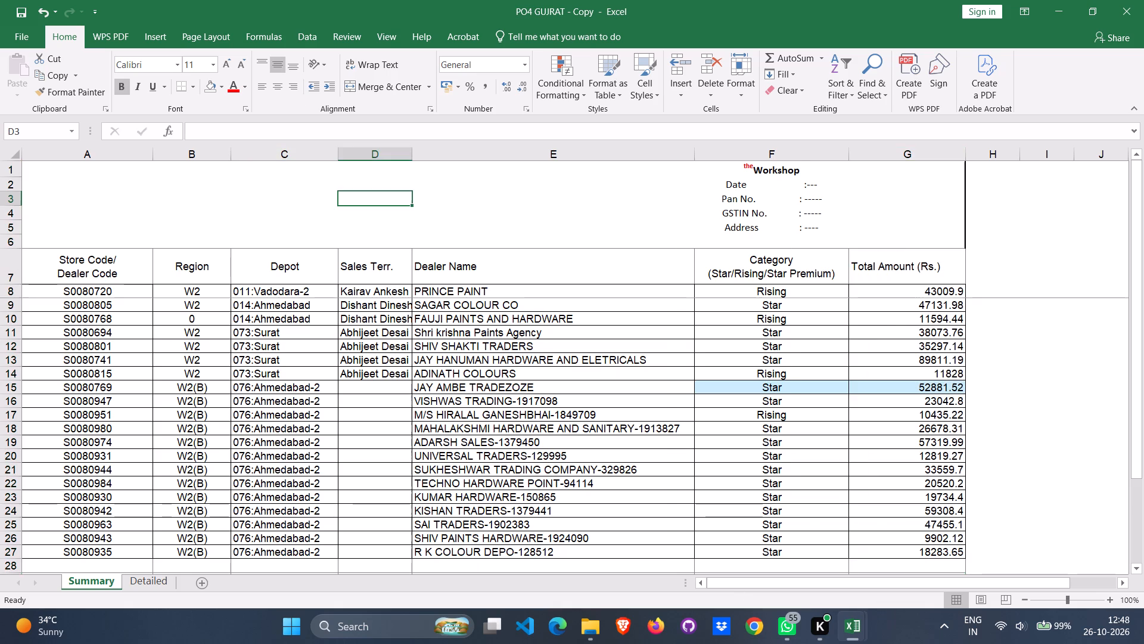
Check PO4's Summary rows and total against the source rows in Book1, and look through Book1's remaining dealers.
scroll(402, 218, down, 4)
scroll(530, 431, up, 4)
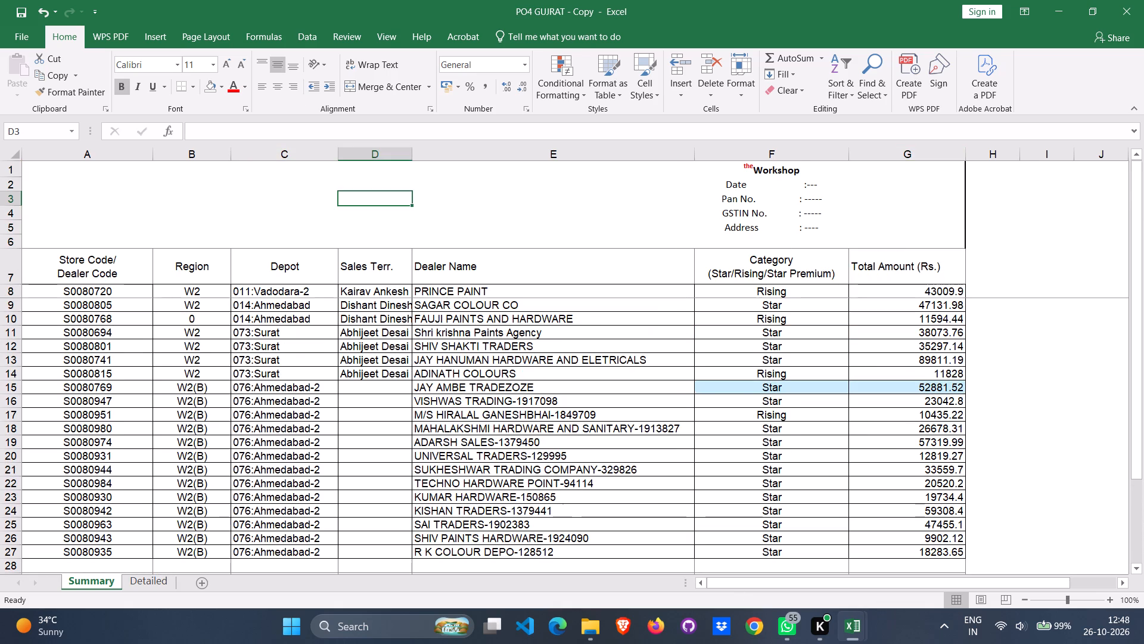
scroll(520, 441, up, 4)
key(alt+Tab)
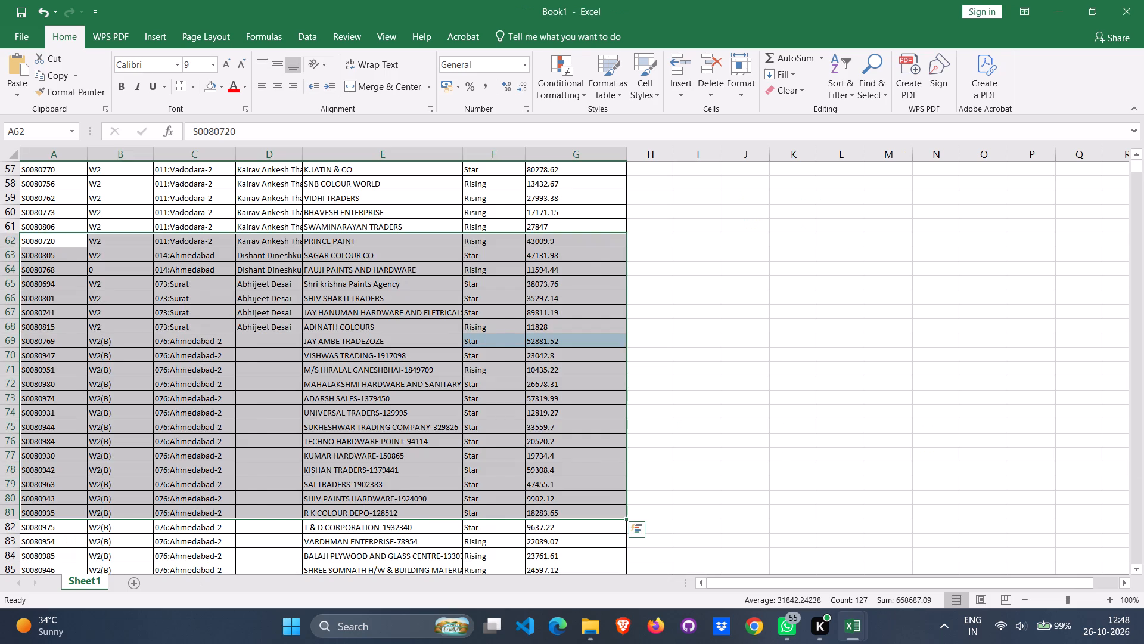
key(alt+Tab)
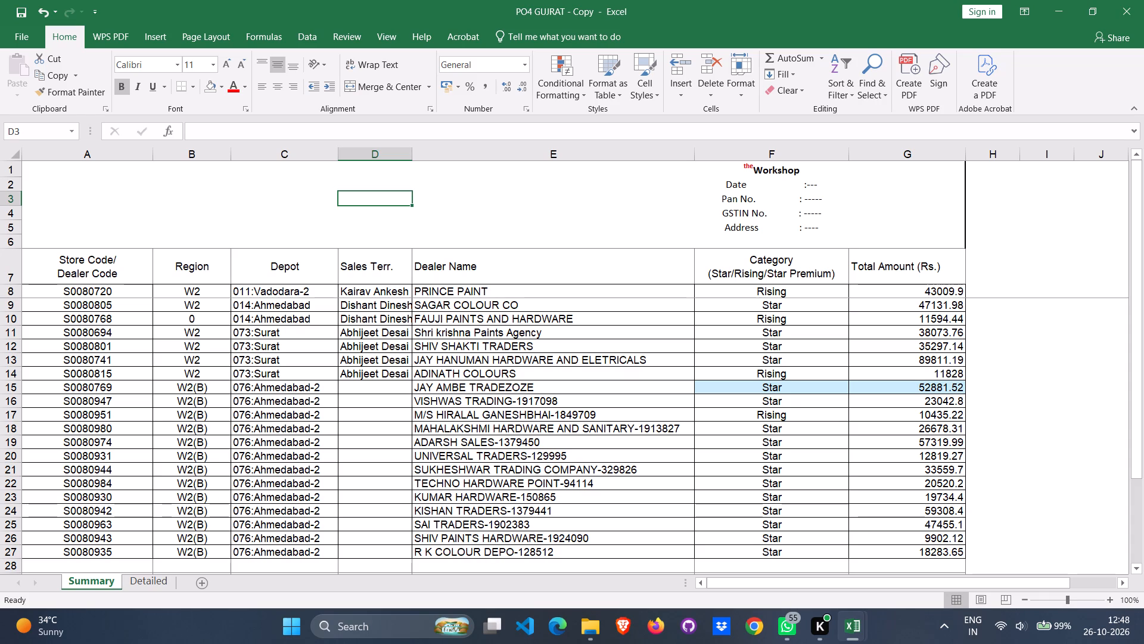
scroll(489, 213, down, 4)
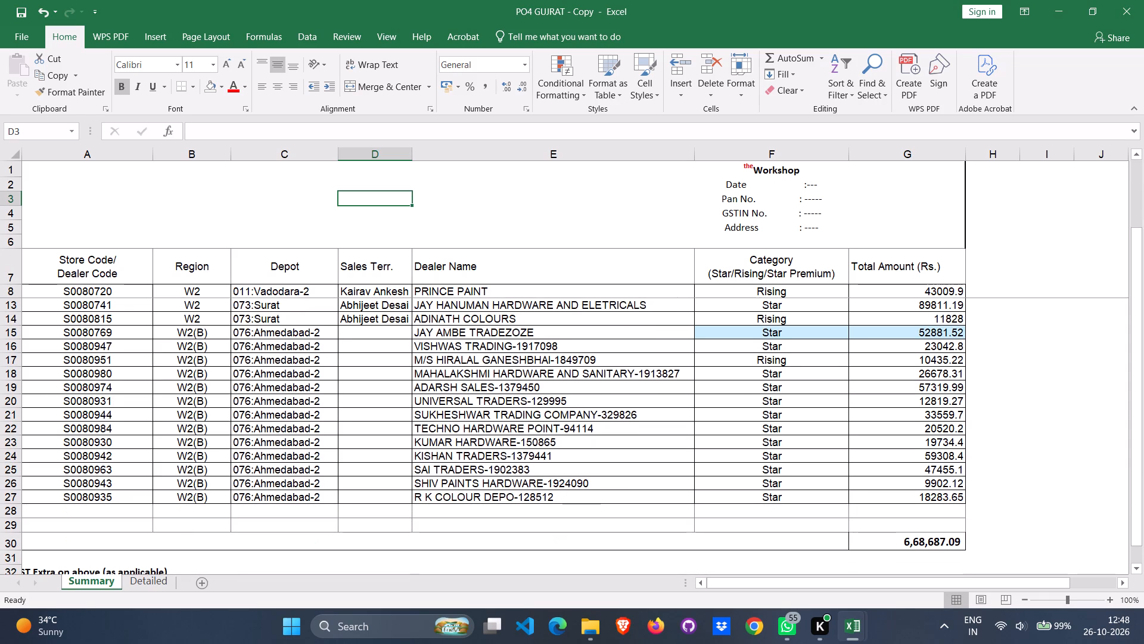
scroll(489, 213, up, 5)
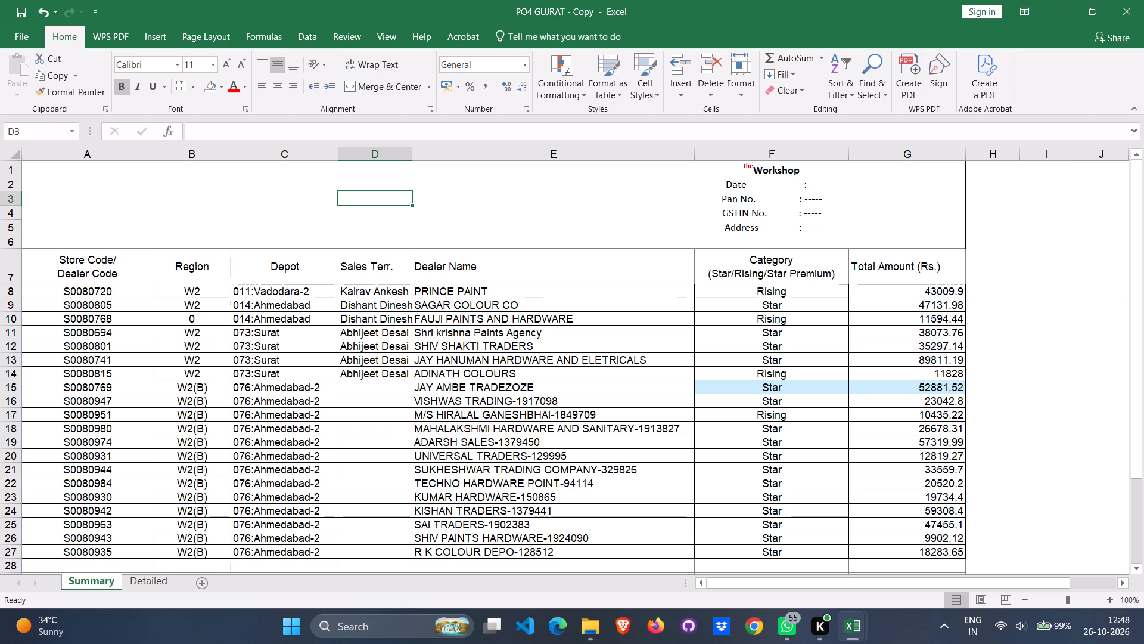
key(alt+Tab)
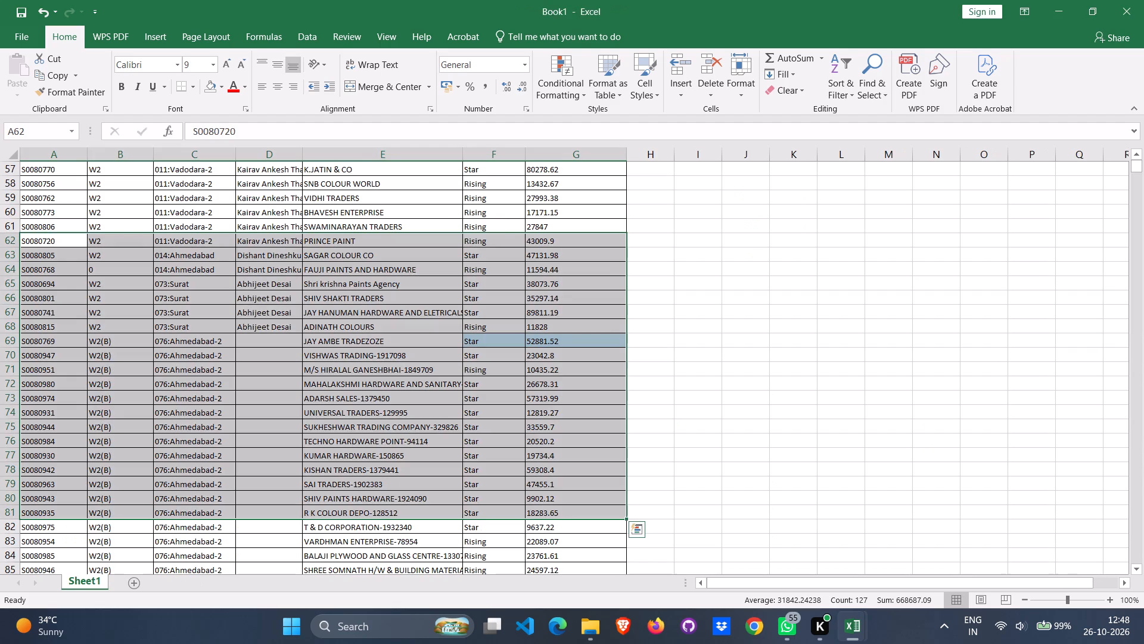
key(alt+Tab)
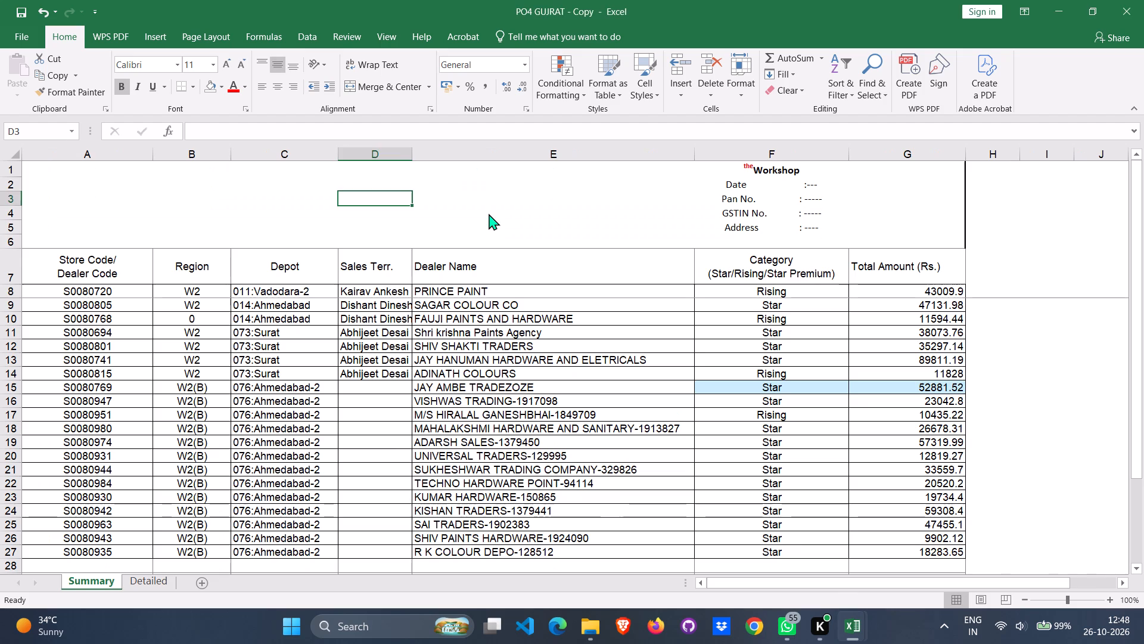
key(alt+Tab)
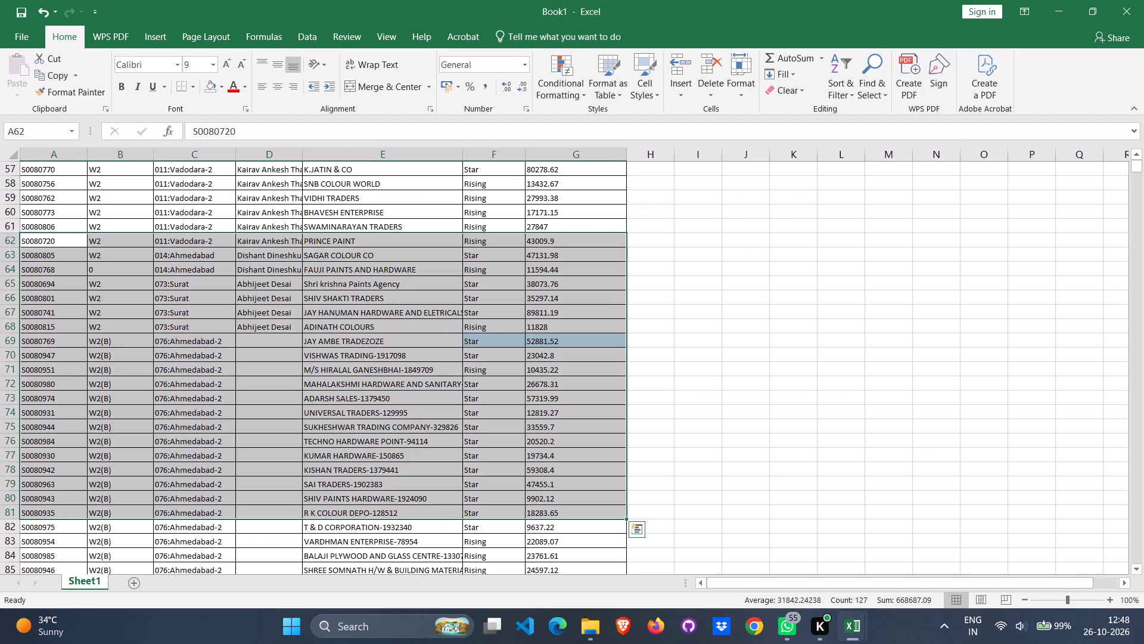
key(alt+Tab)
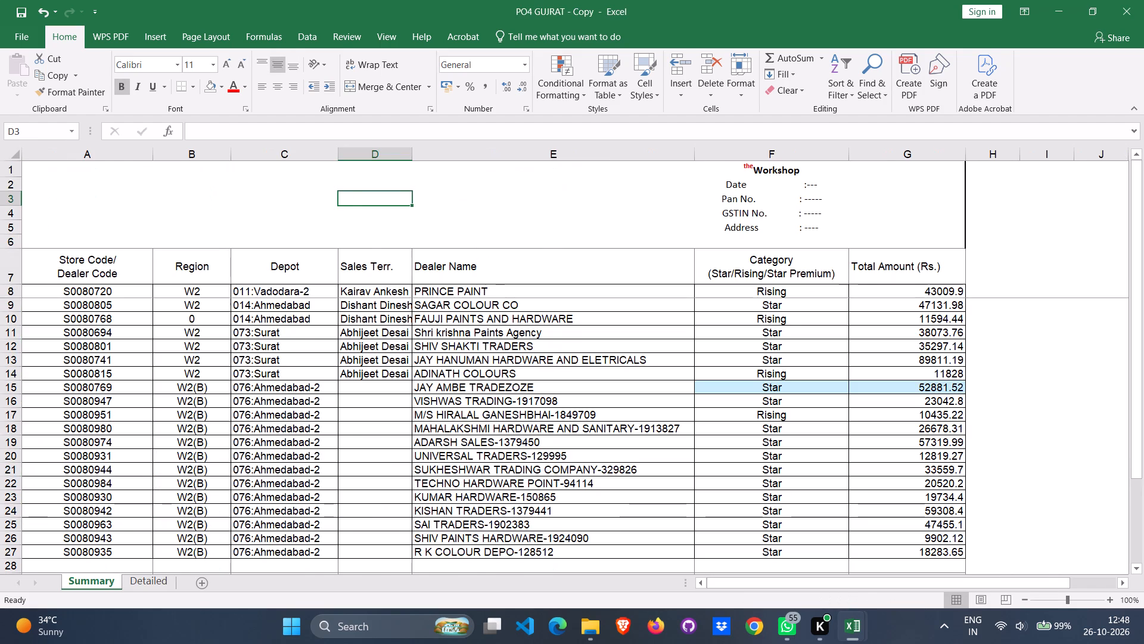
key(alt+Tab)
scroll(413, 354, down, 13)
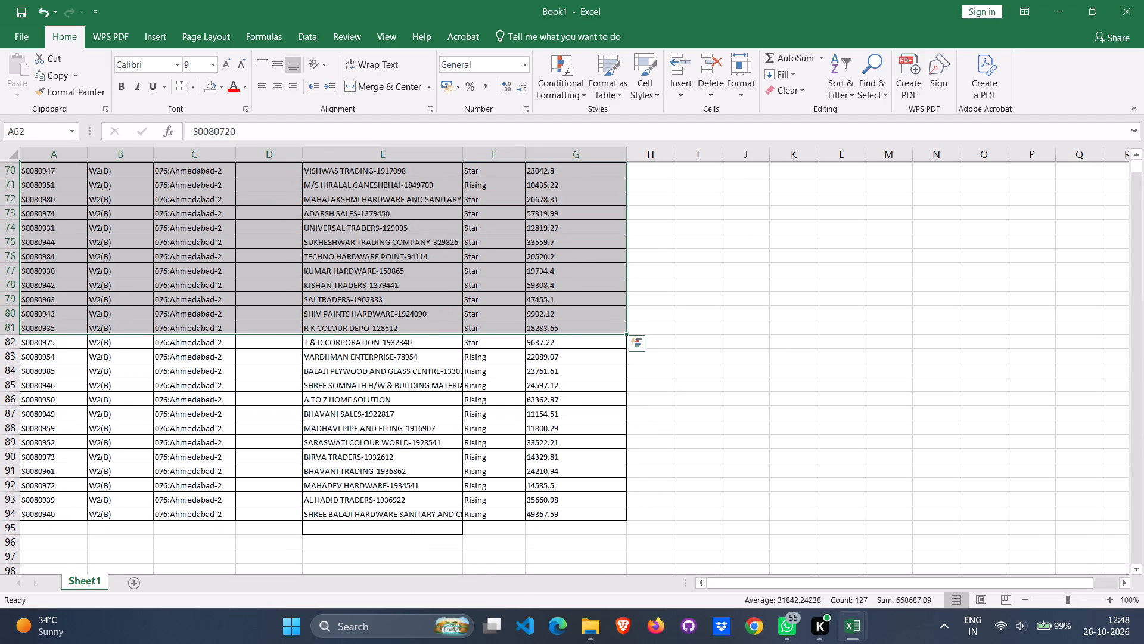
key(alt+Tab)
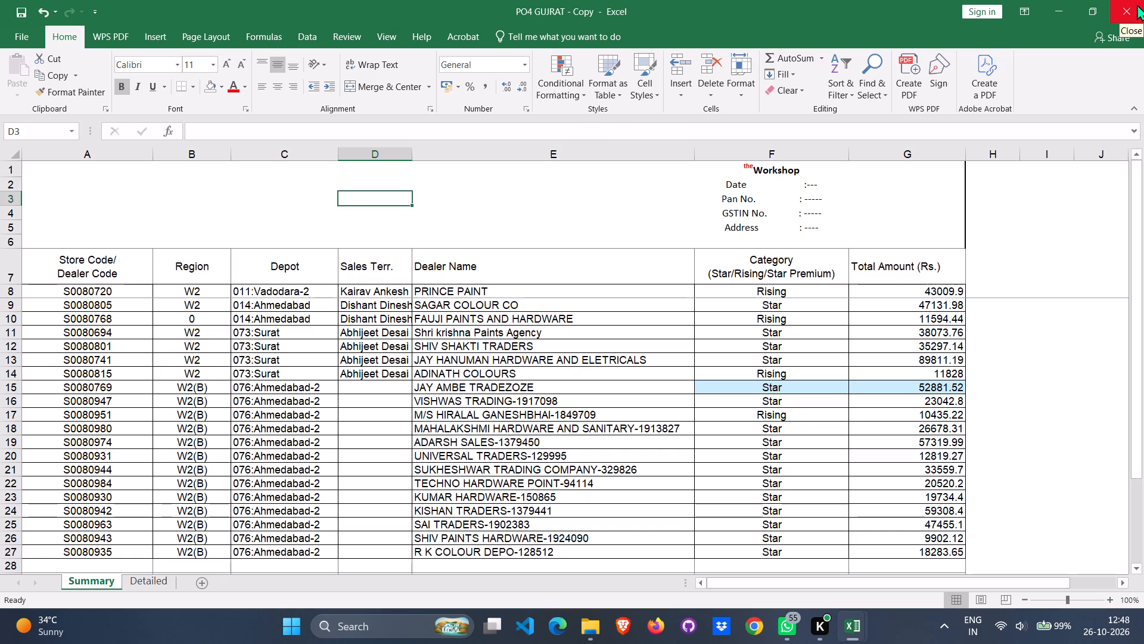
Save PO4 GUJRAT - Copy again and close it.
triple_click(20, 10)
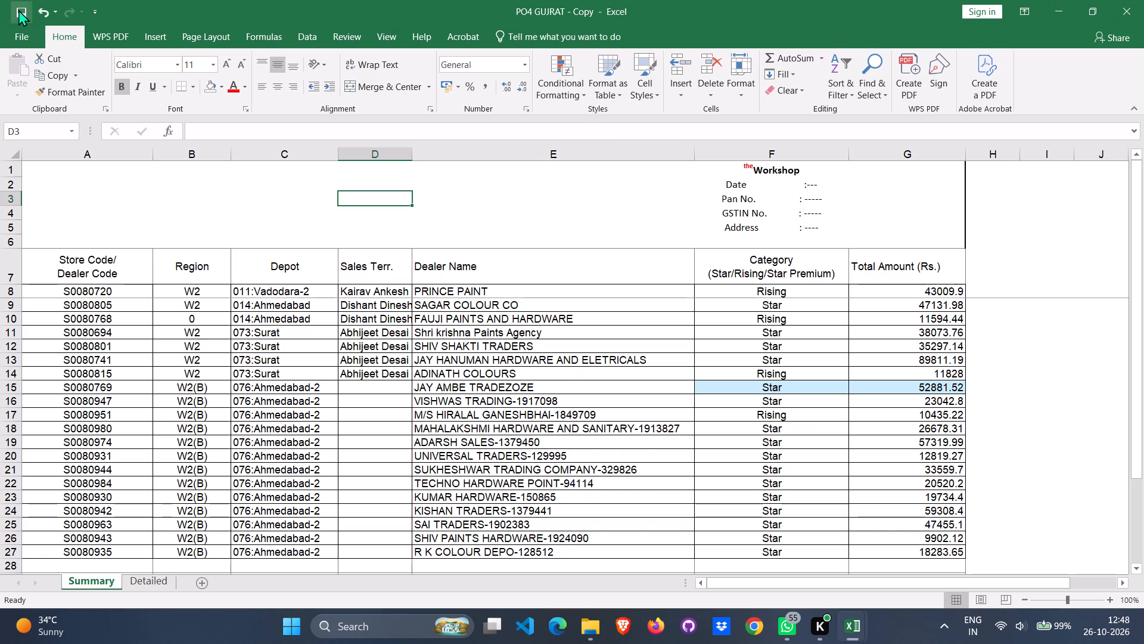
triple_click(18, 10)
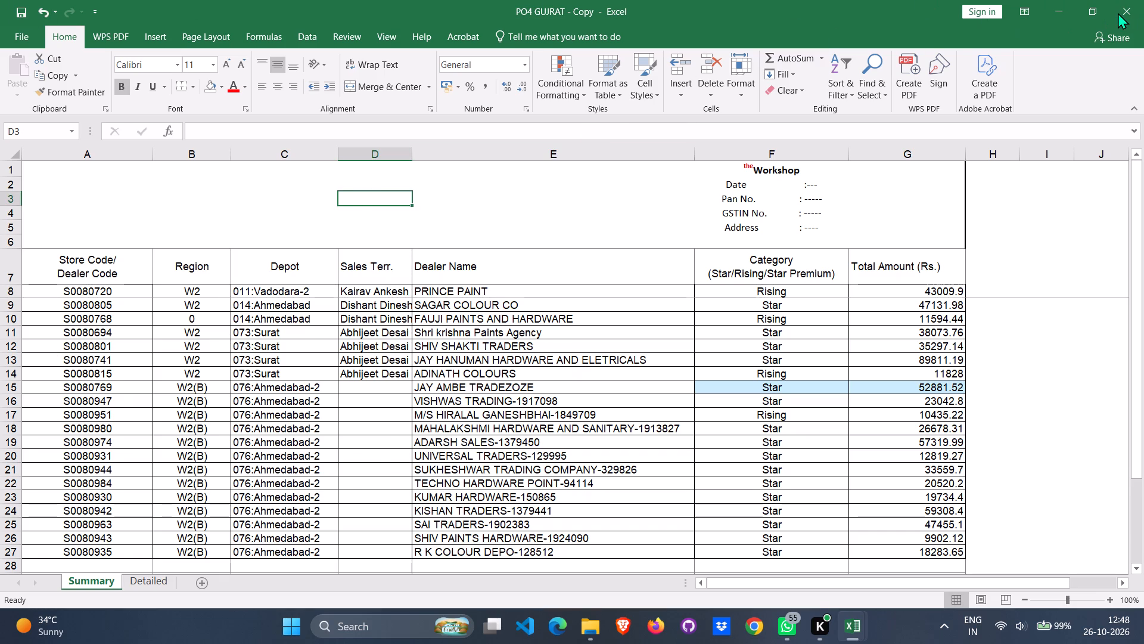
click(1118, 13)
Open PO5 GUJRAT - Copy from the Desktop folder and enable editing.
key(alt+Tab)
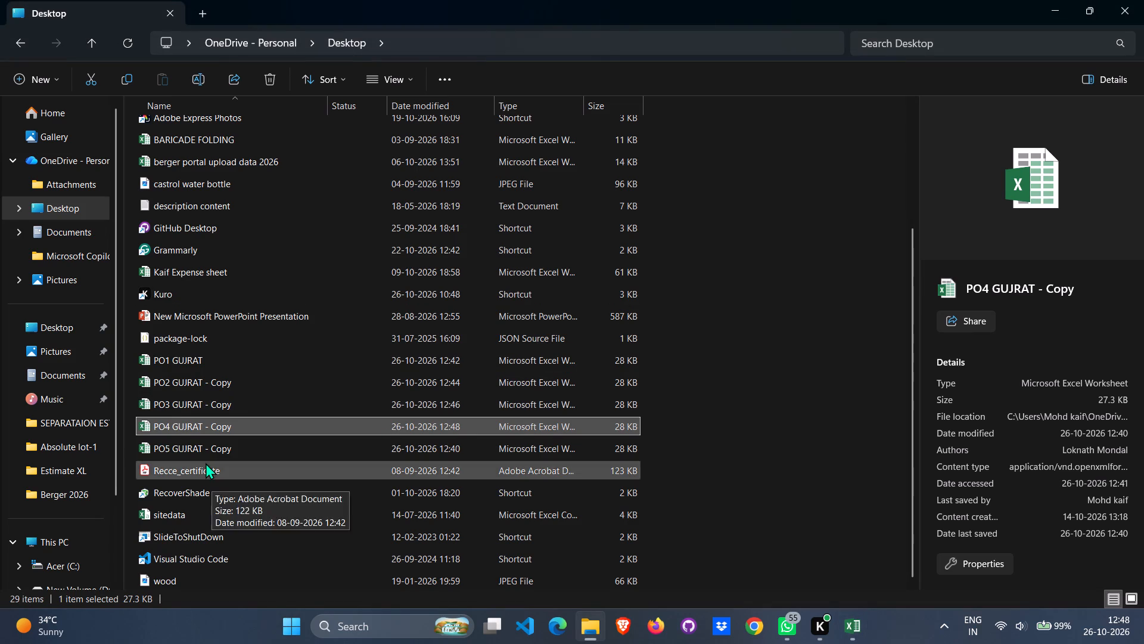
double_click(229, 450)
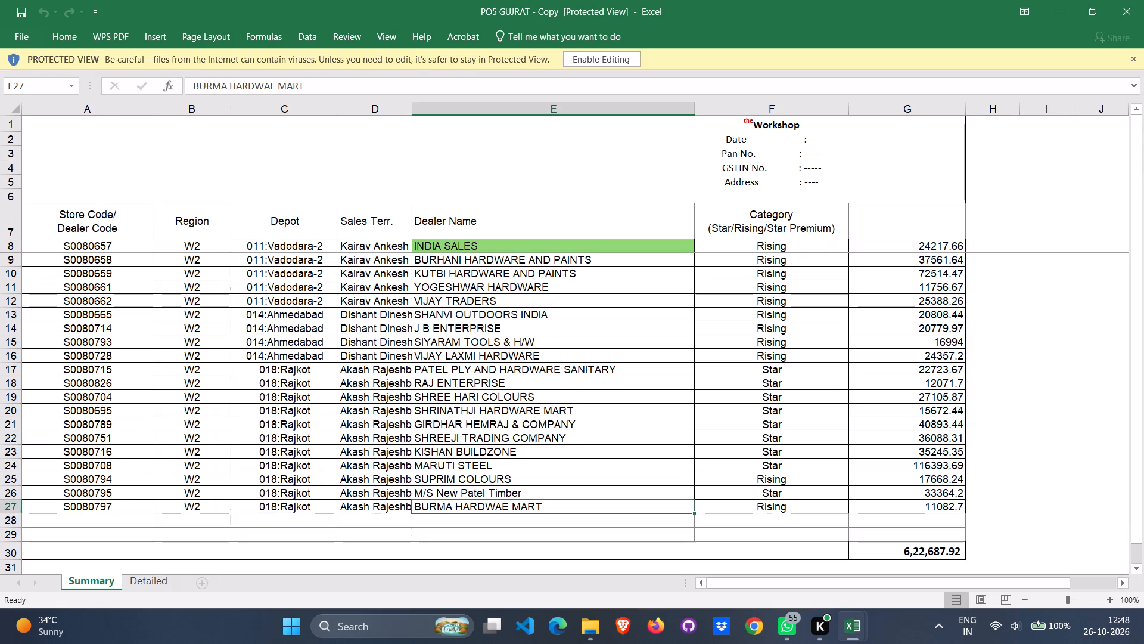
click(589, 55)
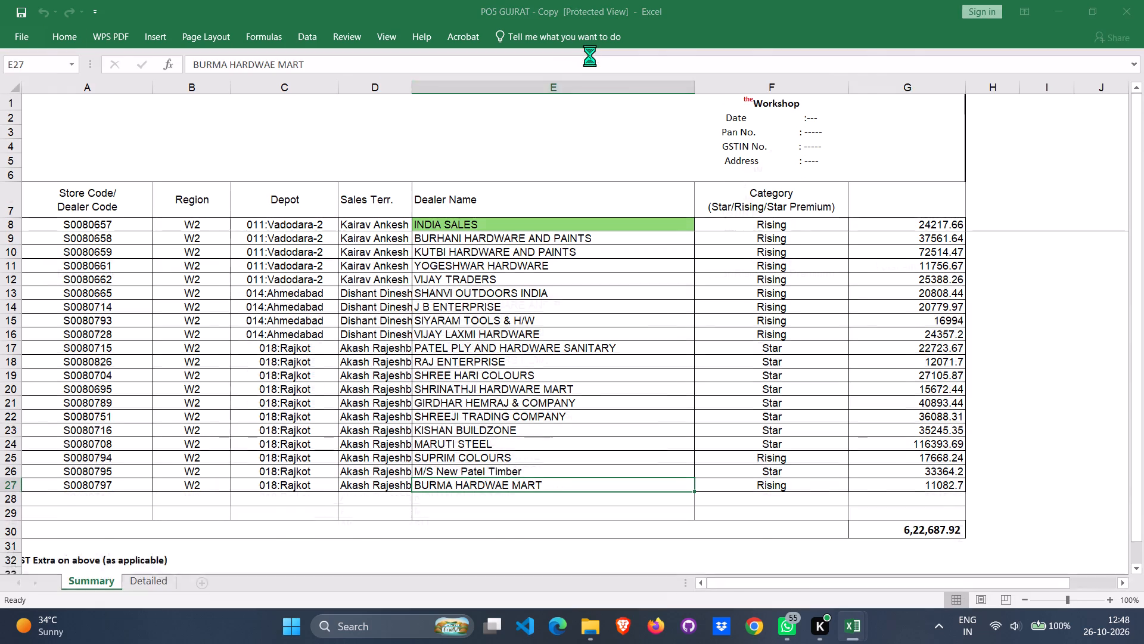
Remove the green fill from the Dealer Name cell E8 in PO5 GUJRAT - Copy.
scroll(467, 332, up, 3)
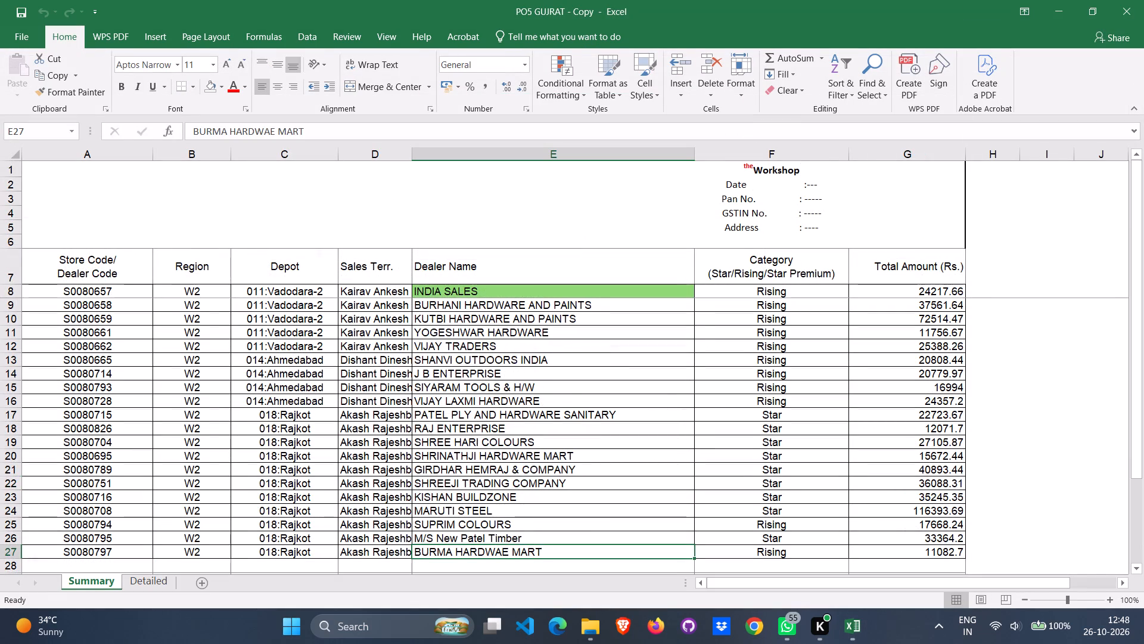
click(555, 292)
click(204, 85)
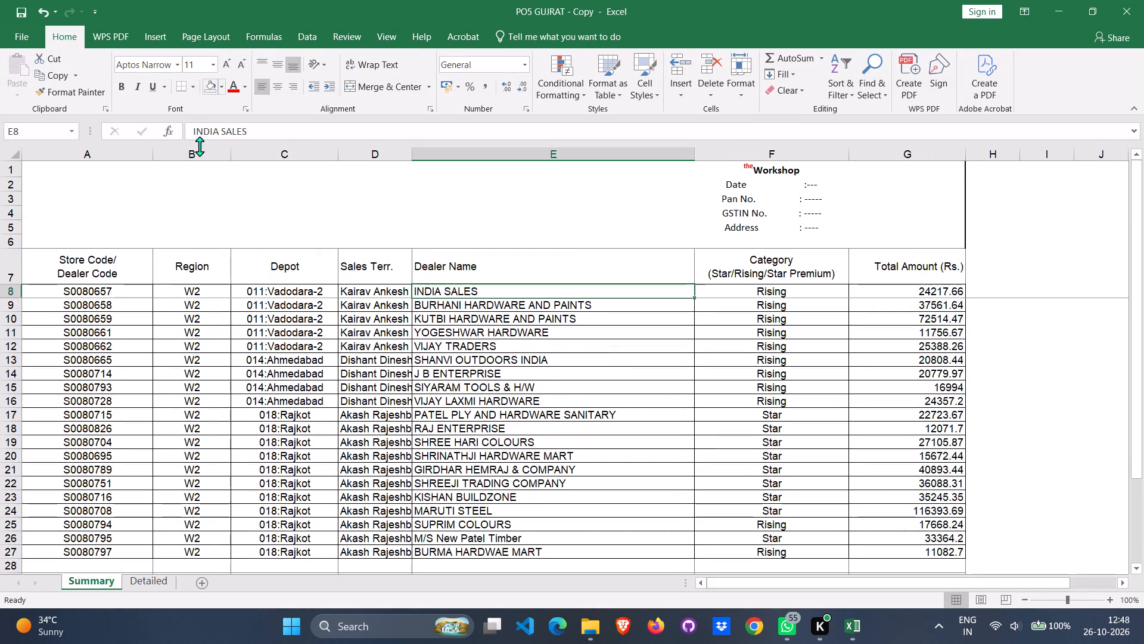
Clear the old dealer entries in A8 to G27 on PO5 GUJRAT - Copy's Summary sheet.
click(86, 293)
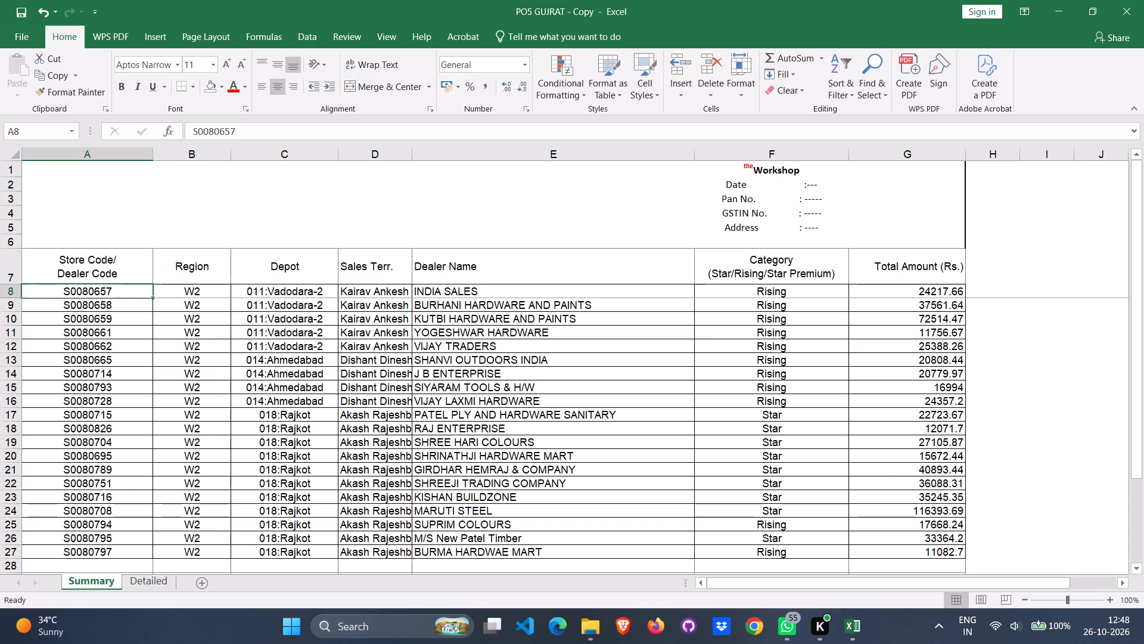
key(shift+Down)
key(shift+Down)
key(shift+Down)
key(shift+Down)
key(shift+Down)
key(shift+Down)
key(shift+Down)
key(shift+Down)
key(shift+Down)
key(shift+Down)
key(shift+Down)
key(shift+Down)
key(shift+Down)
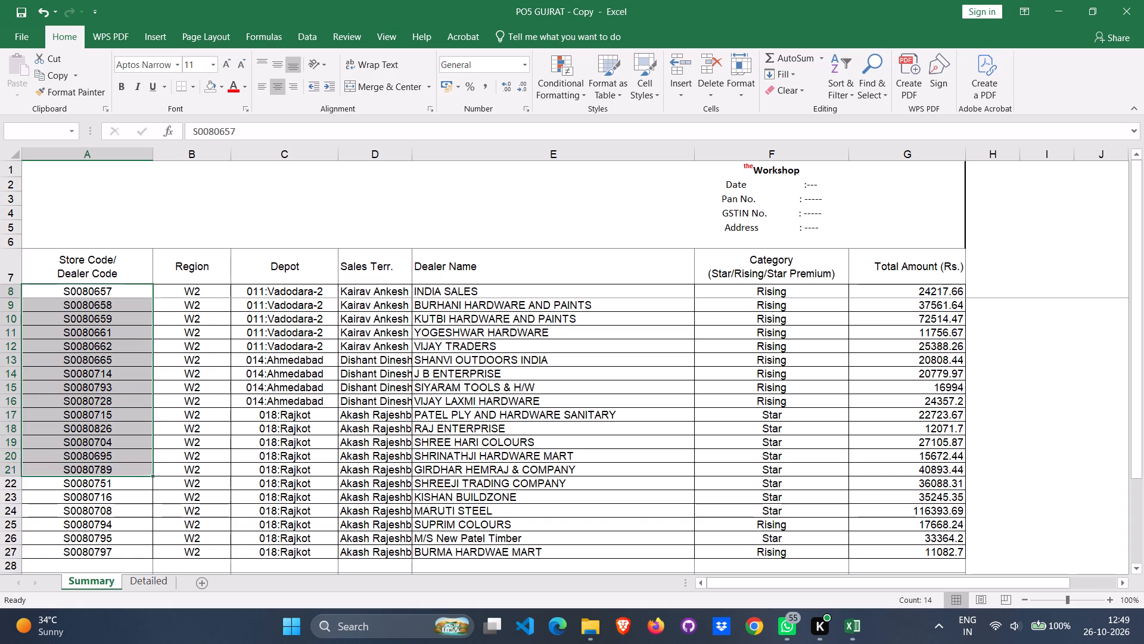
key(shift+Down)
key(shift+Down)
key(shift+Down)
key(shift+Down)
key(shift+Down)
key(shift+Down)
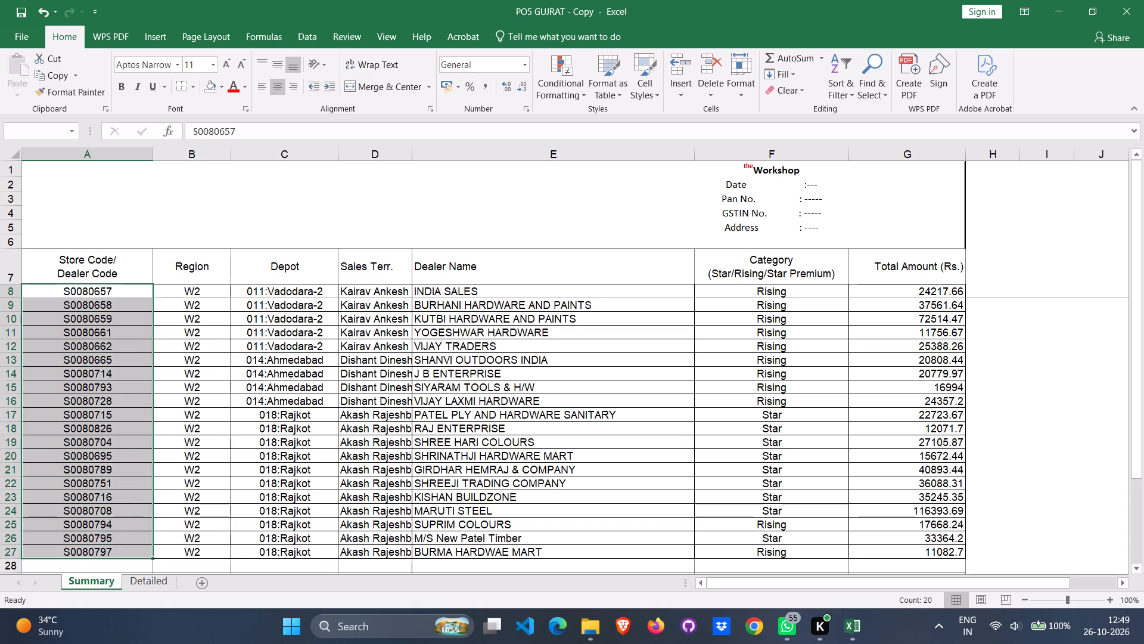
key(shift+Right)
key(shift+Right)
key(shift+Right)
key(shift+Right)
key(shift+Right)
key(shift+Right)
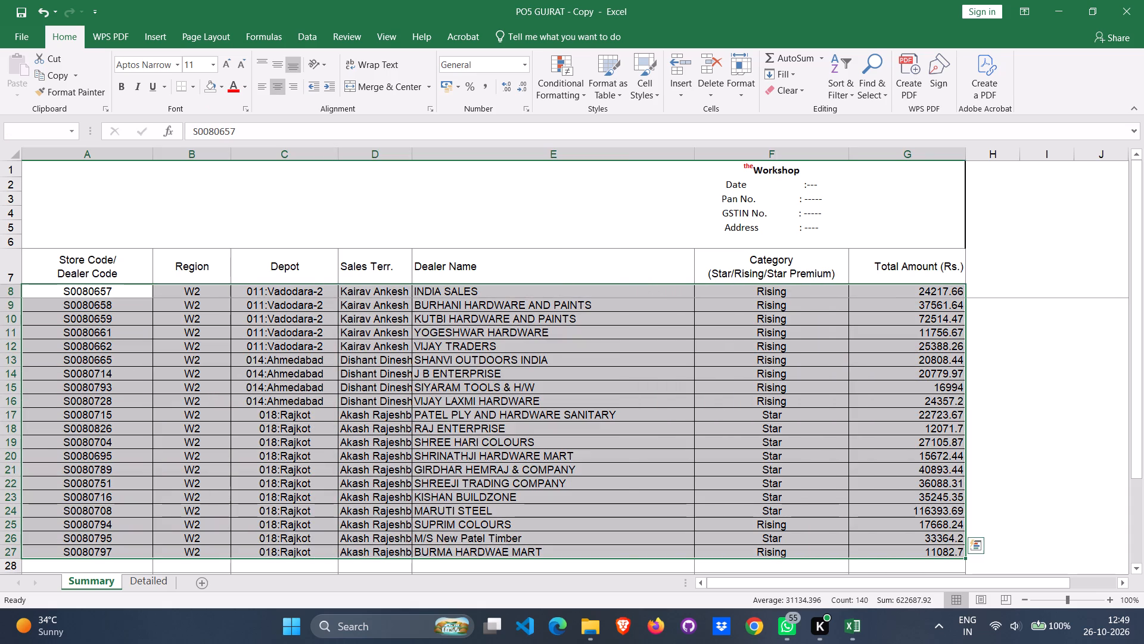
key(Delete)
Copy Book1's dealer rows A82 to G94 and paste them into PO5 GUJRAT - Copy's Summary sheet starting at A8.
click(86, 292)
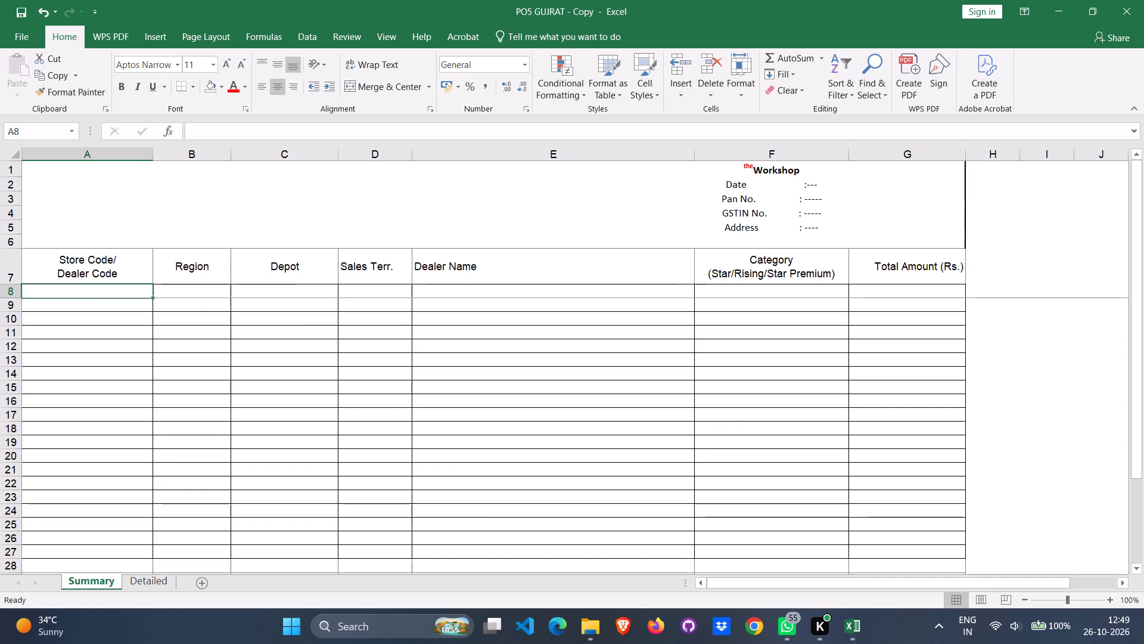
key(alt+Tab)
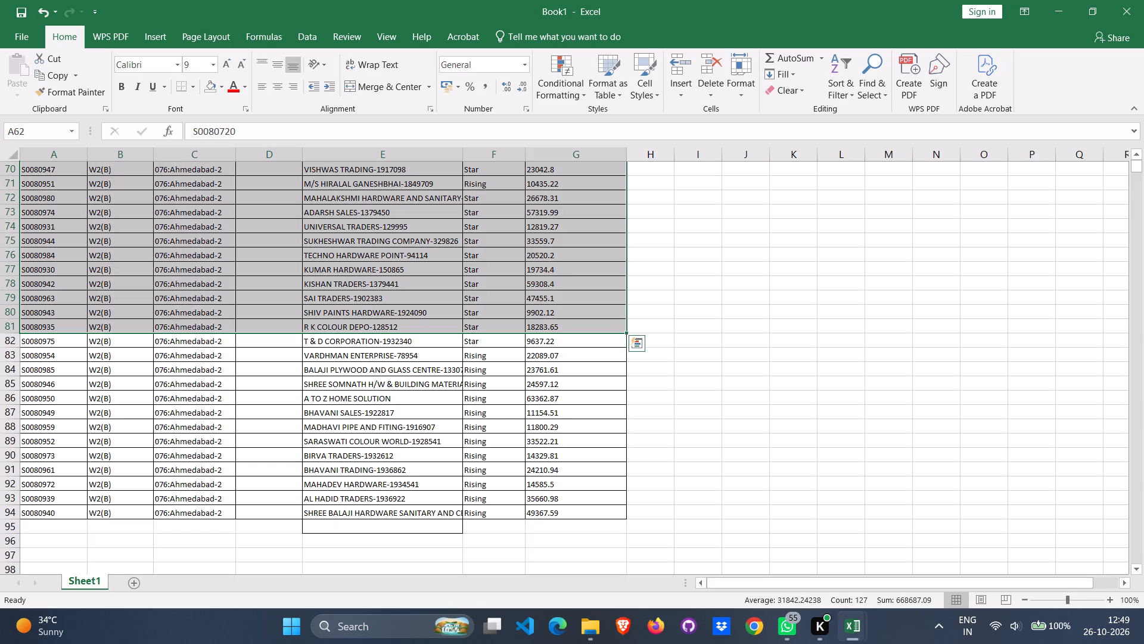
click(44, 340)
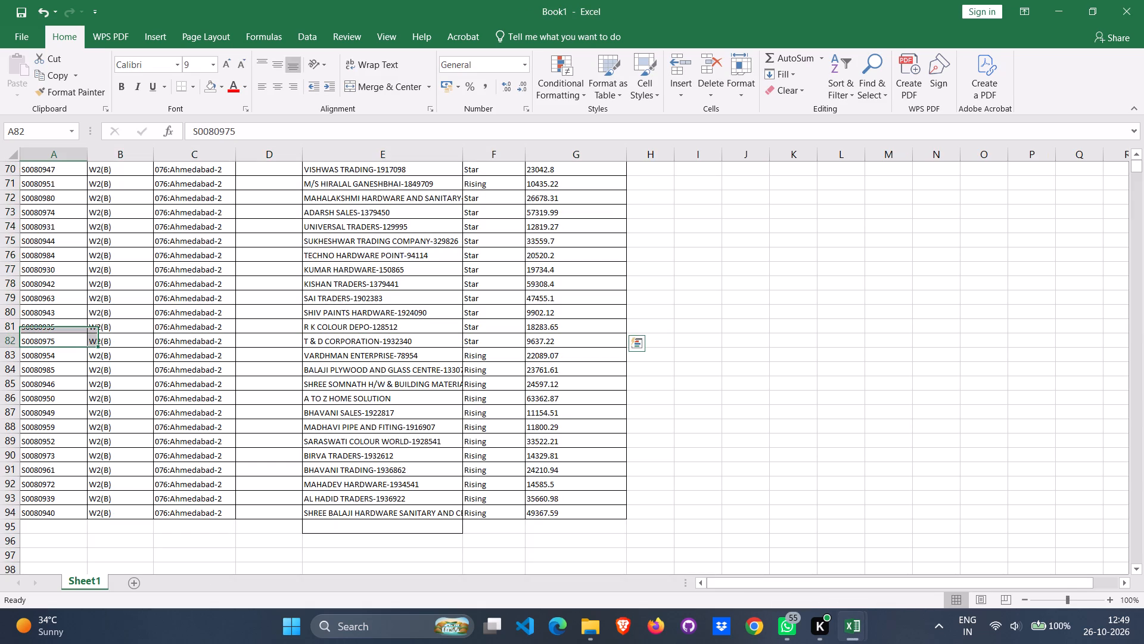
key(shift+Down)
key(shift+Down)
key(shift+Down)
key(shift+Down)
key(shift+Down)
key(shift+Down)
key(shift+Down)
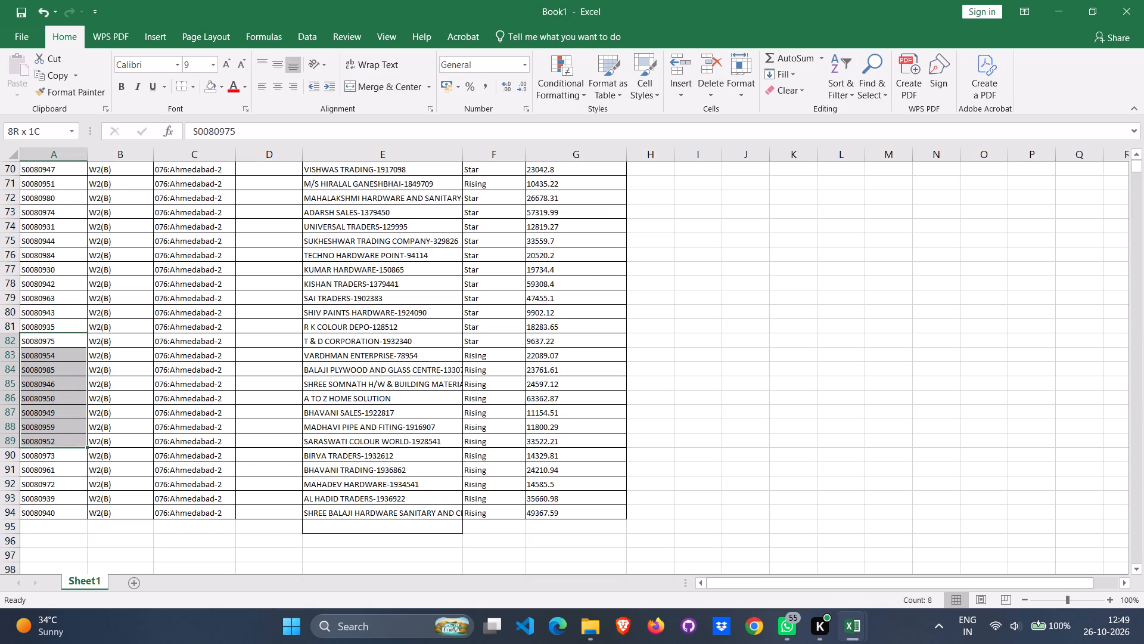
key(shift+Down)
key(shift+Down)
key(shift+Down)
key(shift+Down)
key(shift+Down)
key(shift+Down)
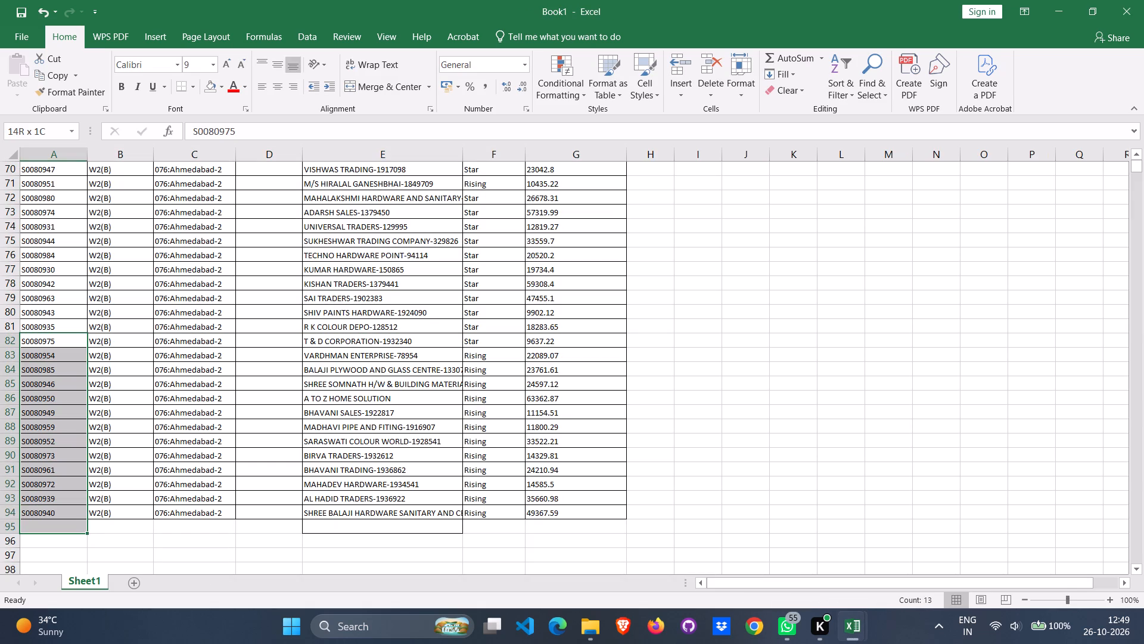
key(shift+Up)
key(shift+Right)
key(shift+Right)
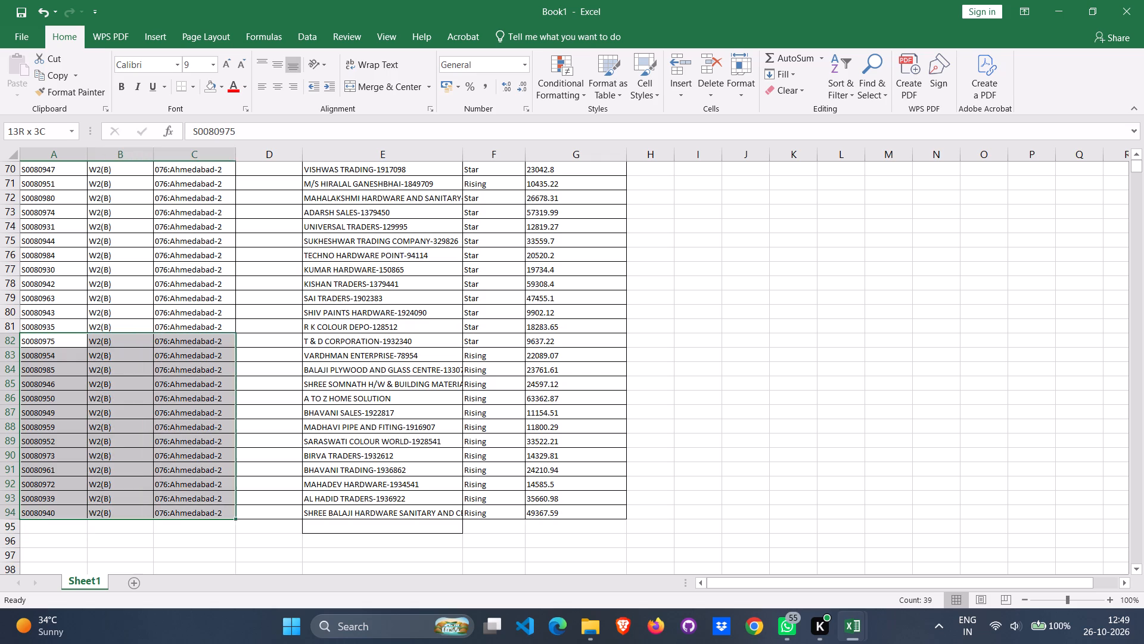
key(shift+Right)
key(shift+Right)
key(shift+Right)
key(shift+Right)
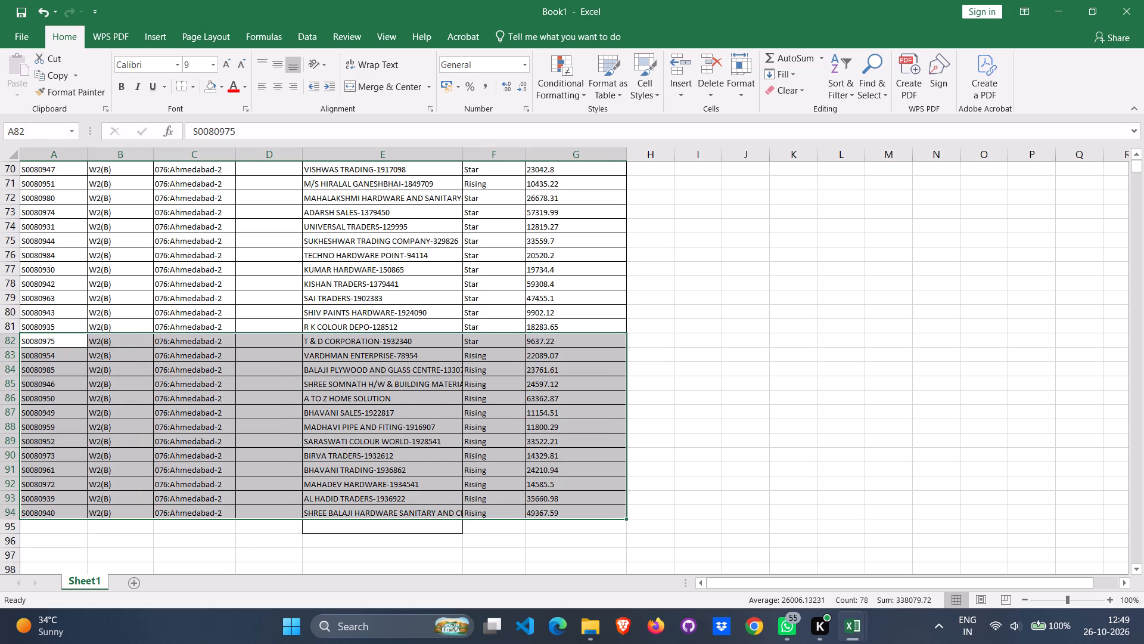
key(ctrl+c)
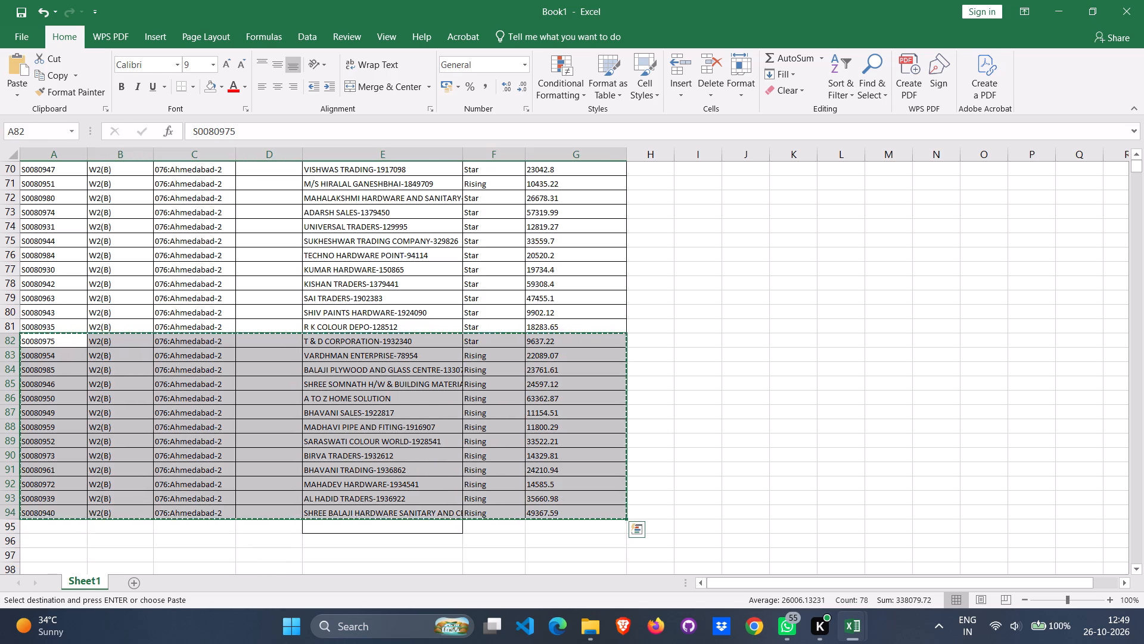
key(alt+Tab)
key(ctrl+v)
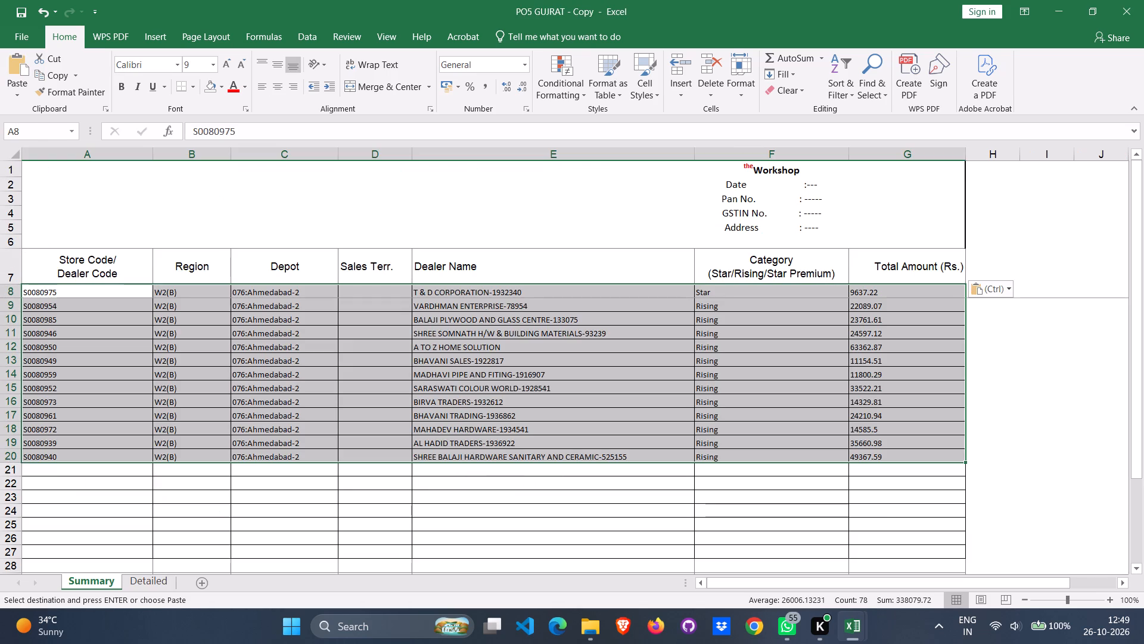
Set the pasted dealer rows' font to Aptos Narrow at size 11.
click(217, 62)
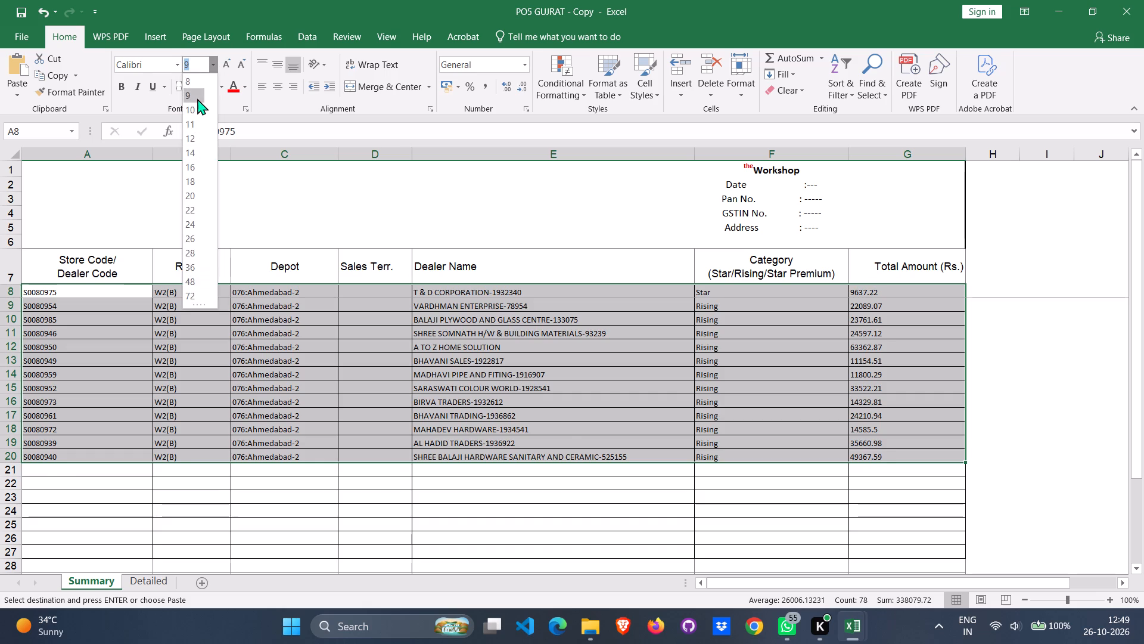
click(197, 126)
click(174, 63)
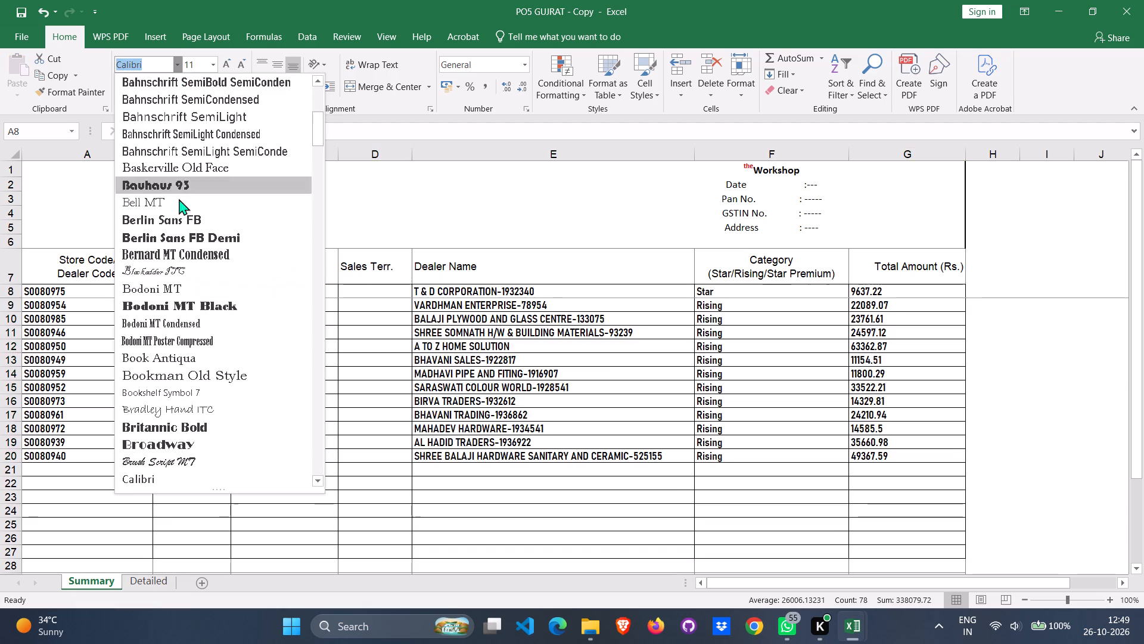
scroll(184, 211, up, 13)
click(167, 115)
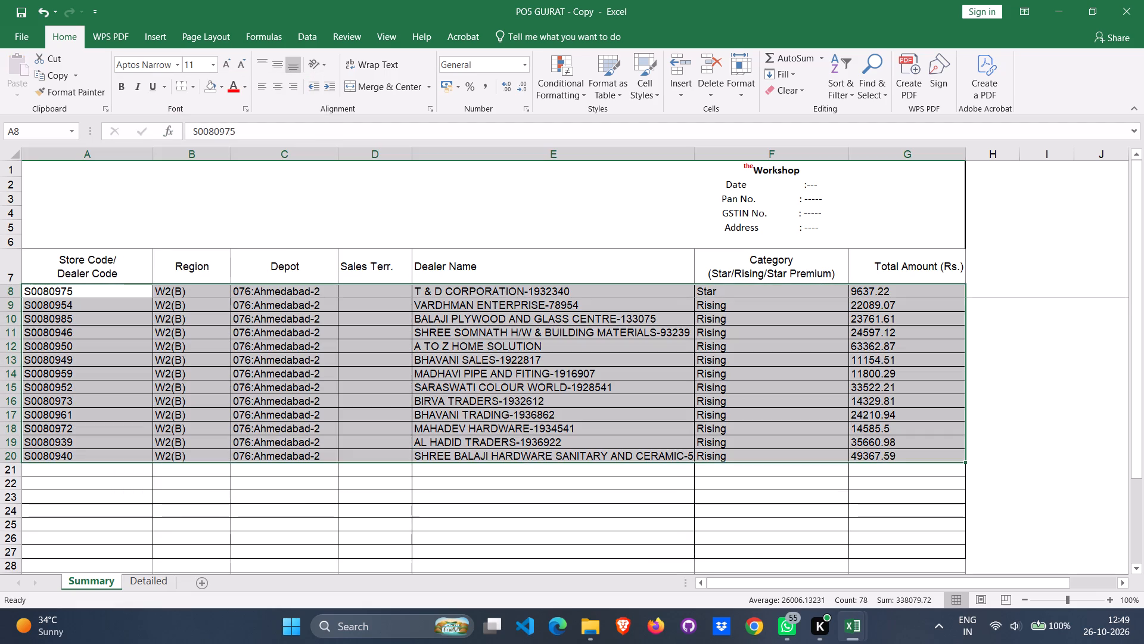
Centre the contents of the Store Code/Dealer Code, Region and Category columns (A, B and F) horizontally.
click(124, 156)
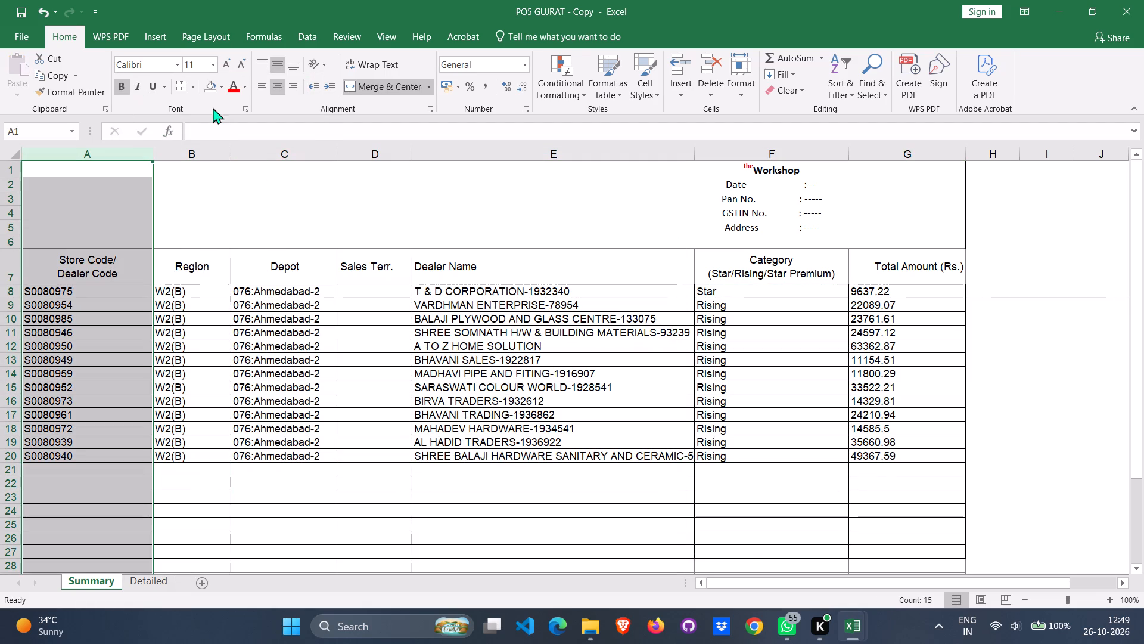
click(276, 85)
click(278, 83)
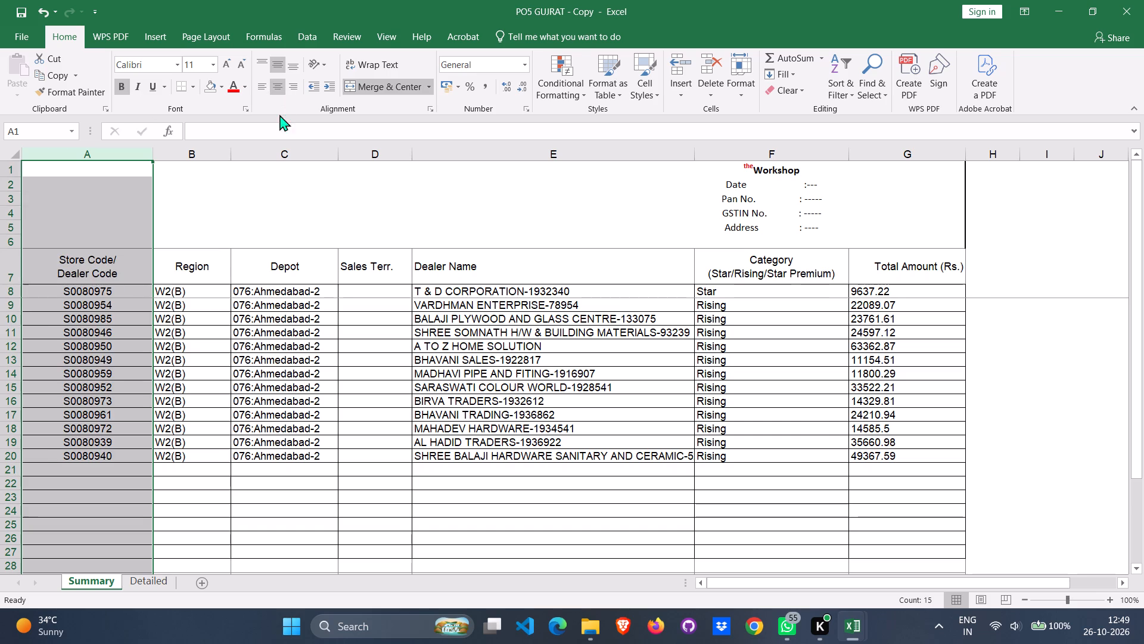
click(211, 154)
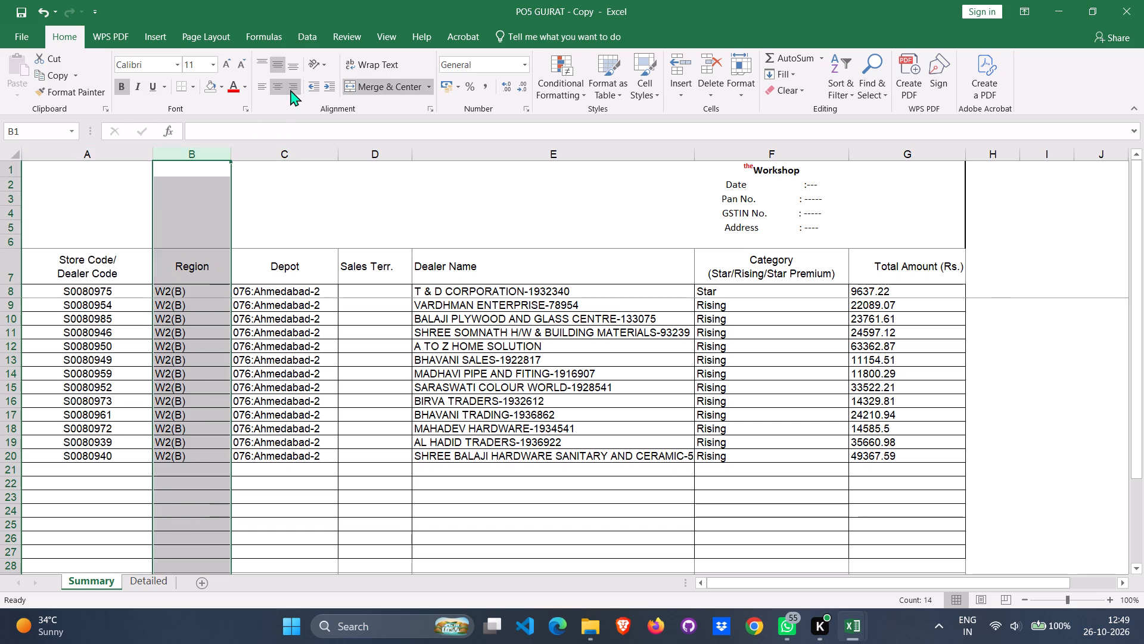
double_click(272, 89)
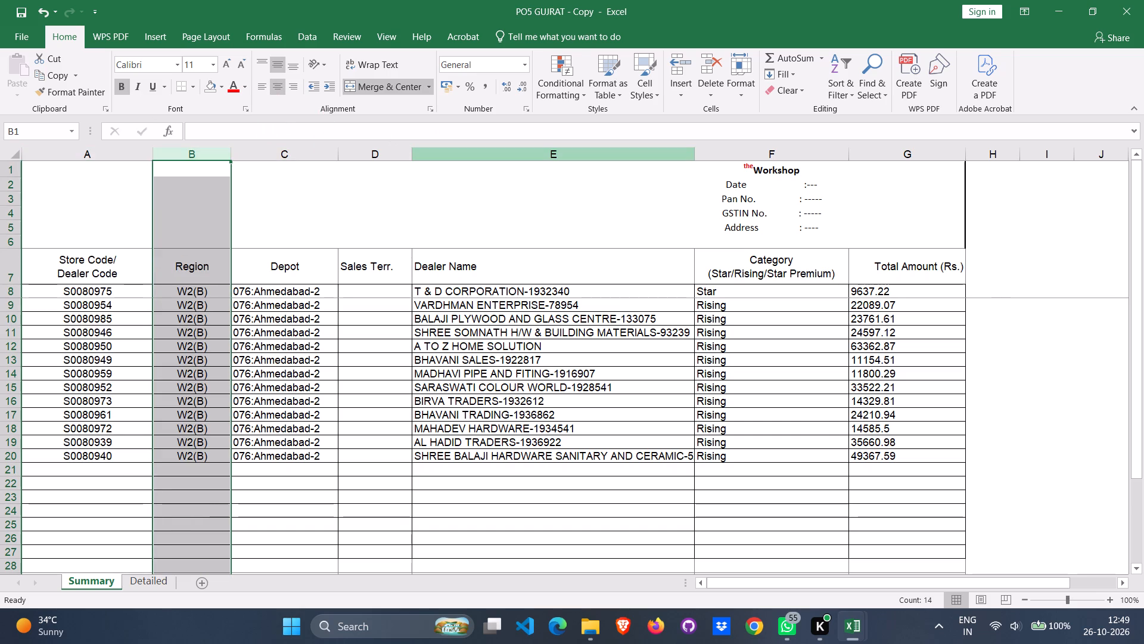
click(716, 155)
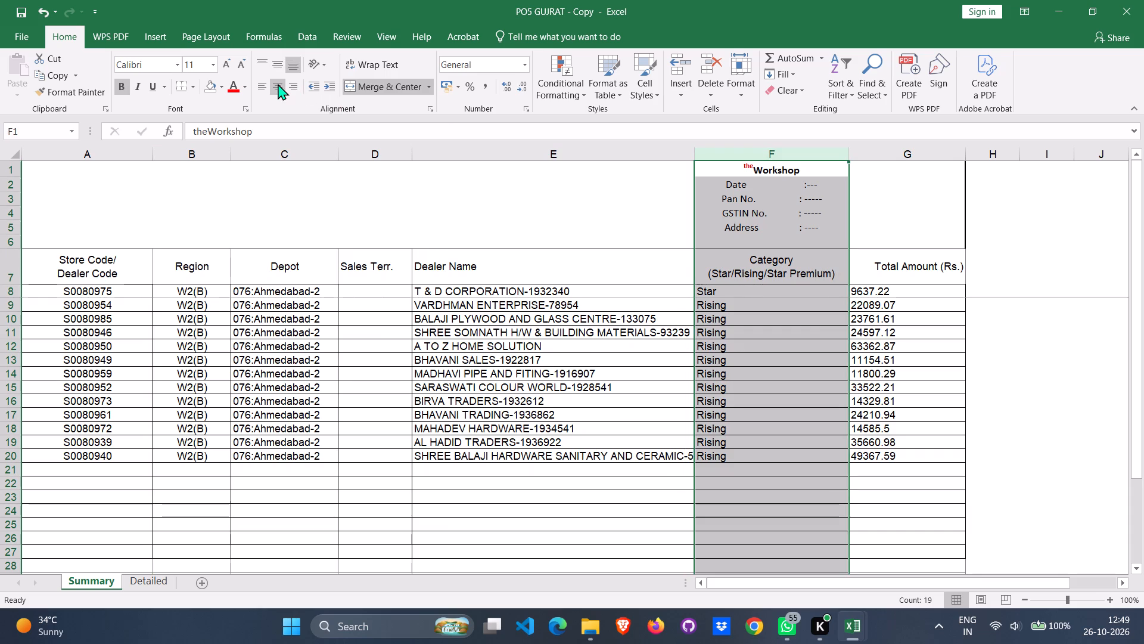
click(278, 83)
click(278, 83)
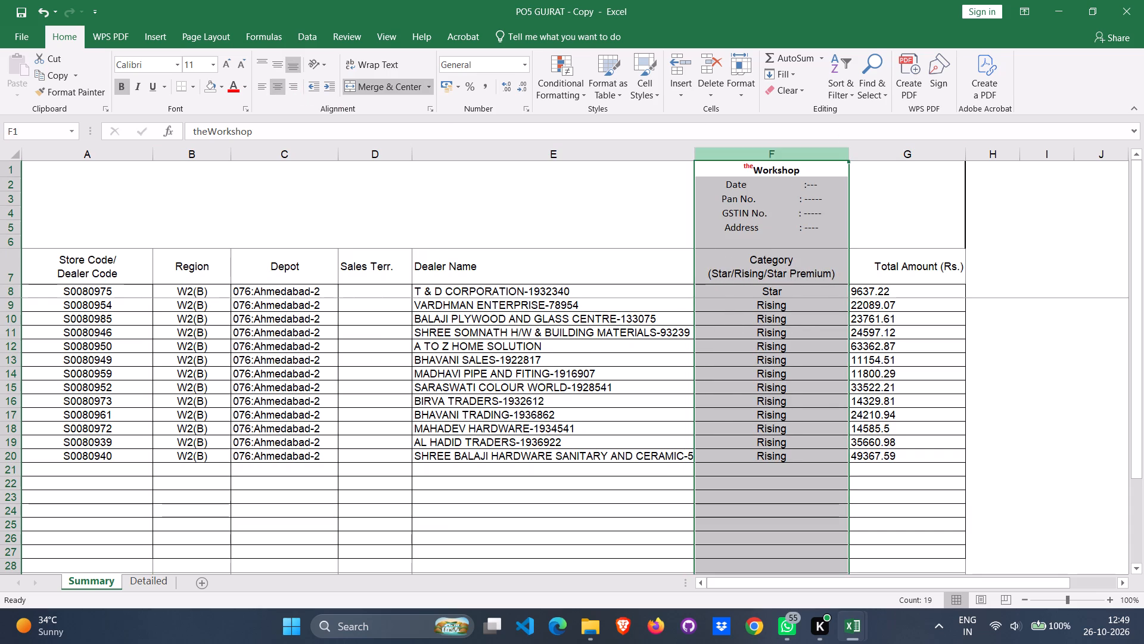
Toggle off the right alignment on the Total Amount column G.
click(869, 157)
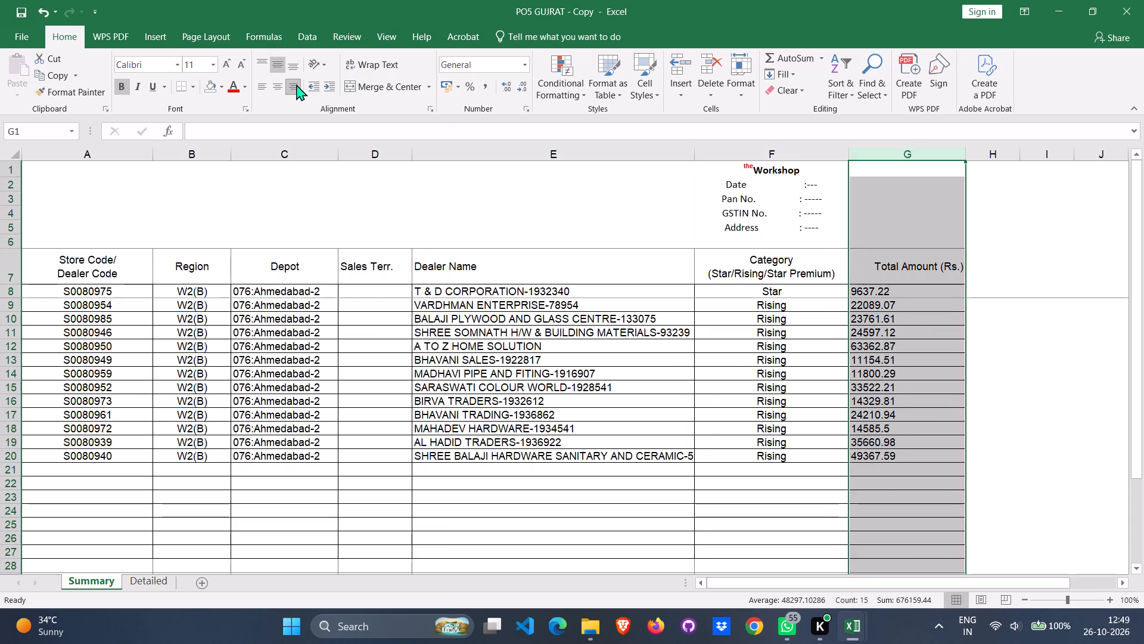
click(296, 84)
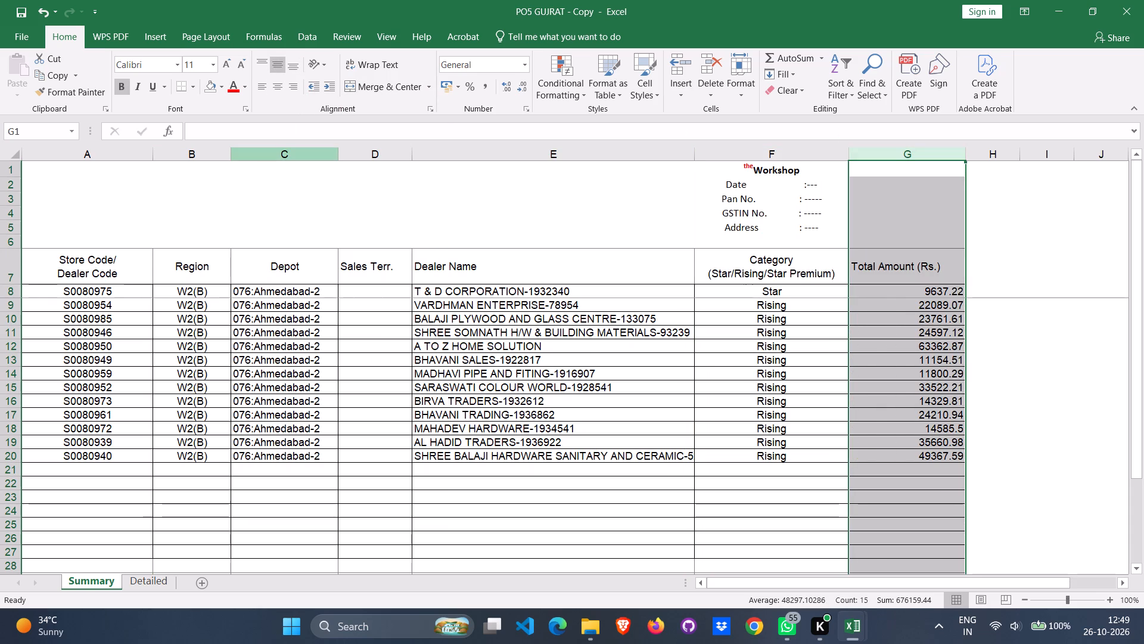
click(306, 194)
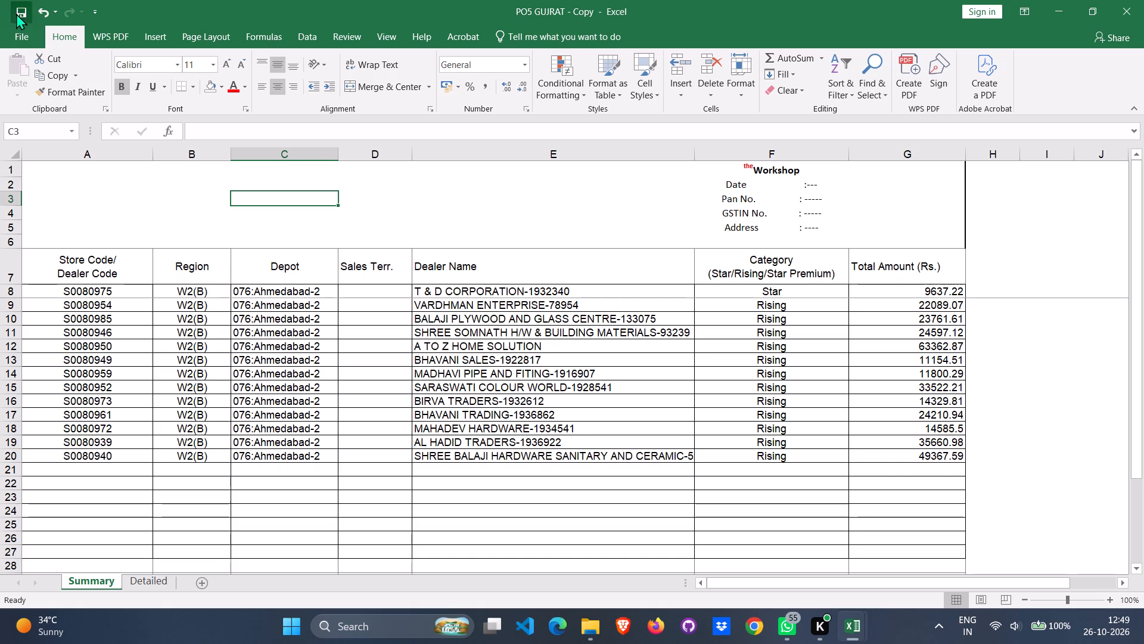
Save PO5 GUJRAT - Copy.
triple_click(16, 13)
triple_click(16, 13)
triple_click(26, 10)
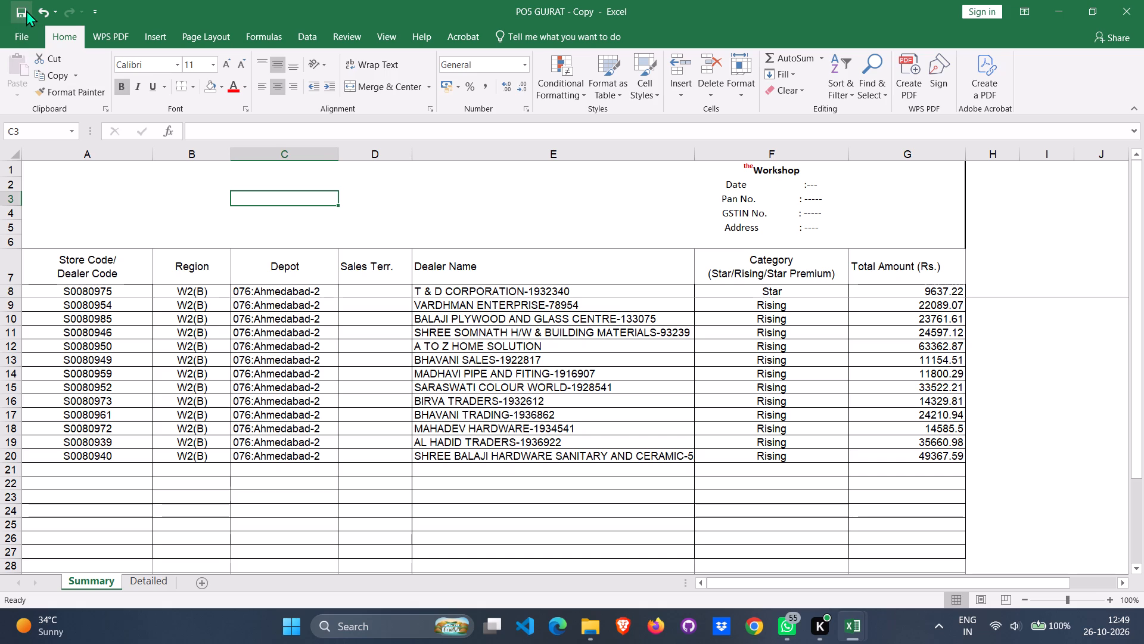
click(26, 10)
Go back to the previous folder in File Explorer and open the Rising Star and Star Retailer 2026-West workbook.
click(595, 627)
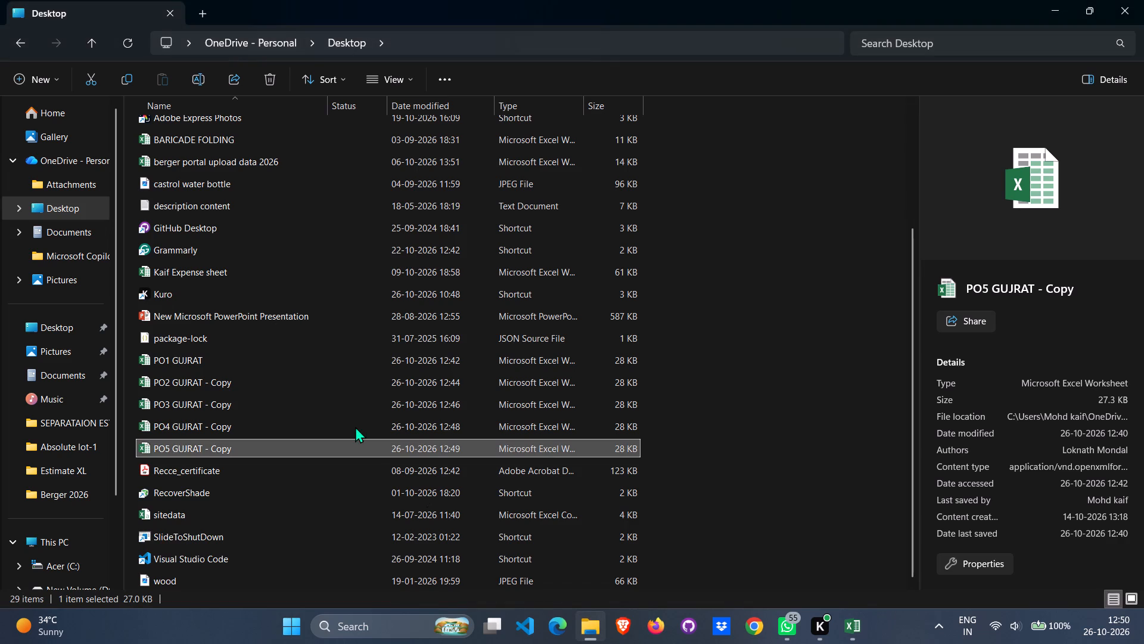
click(18, 47)
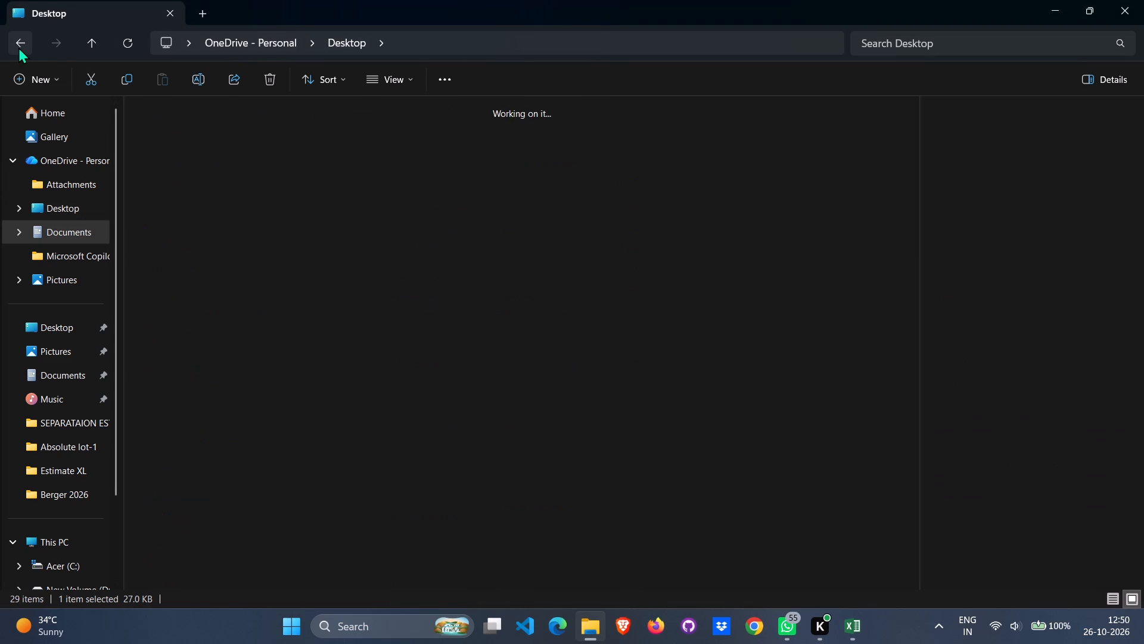
double_click(531, 171)
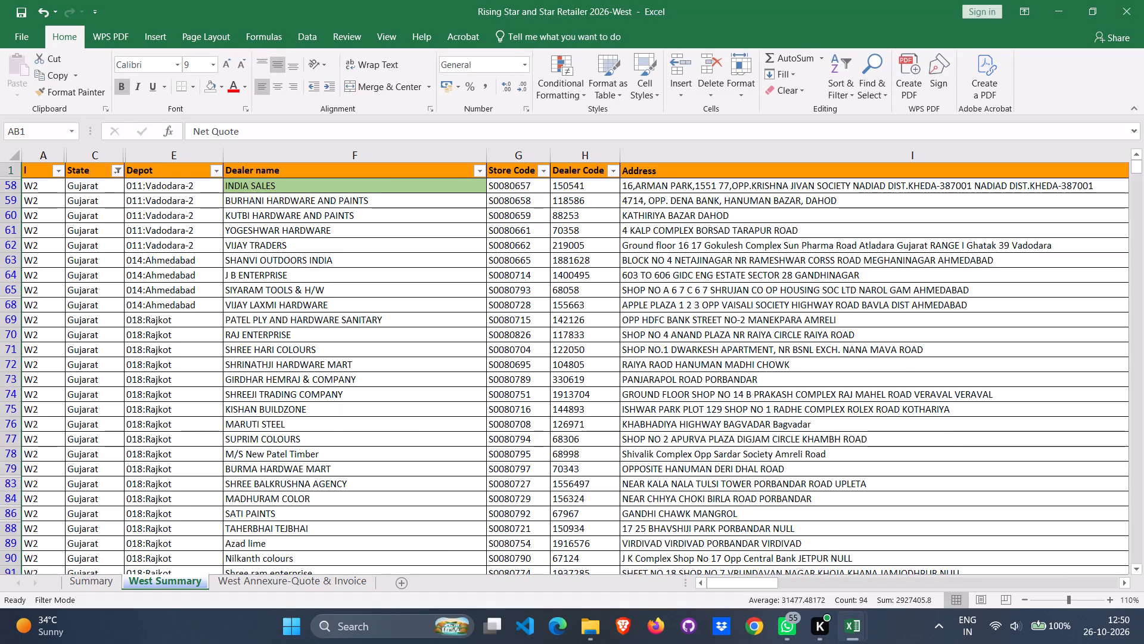
Examine the TSI Name entries on the West Summary sheet and check row 143 against its depot and dealer name.
scroll(642, 416, left, 3)
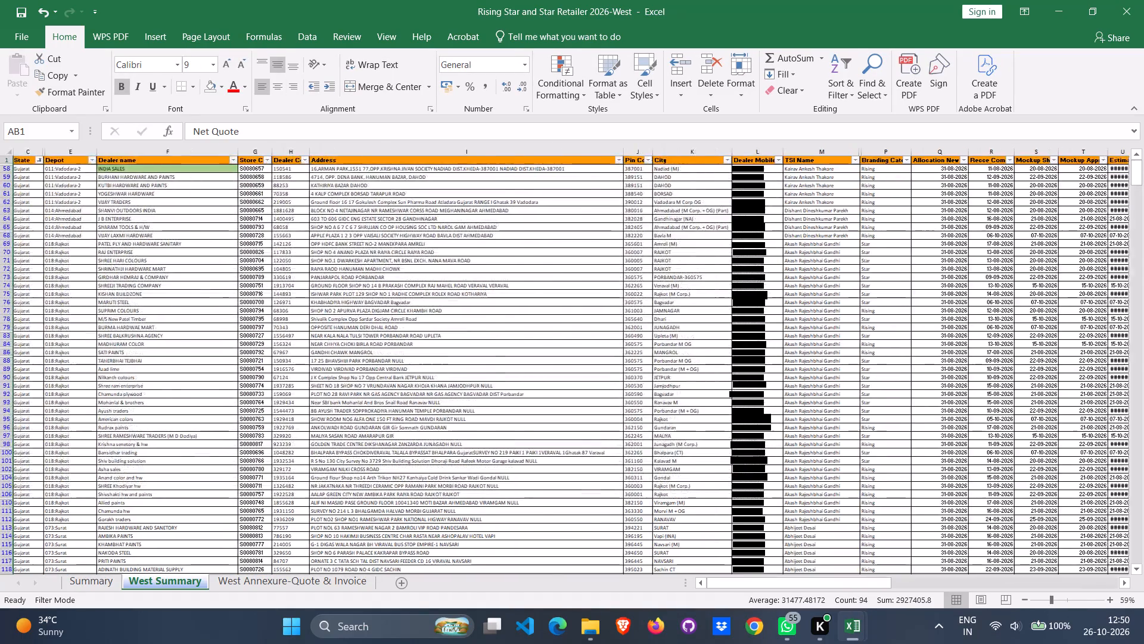
scroll(642, 416, left, 3)
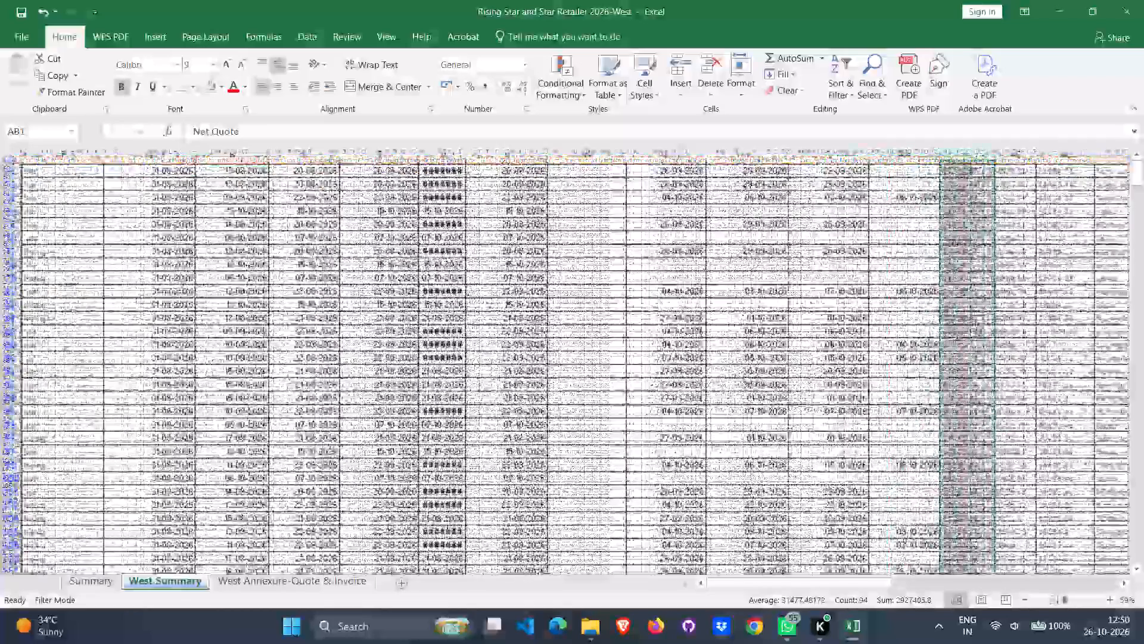
scroll(642, 416, up, 6)
scroll(642, 416, right, 6)
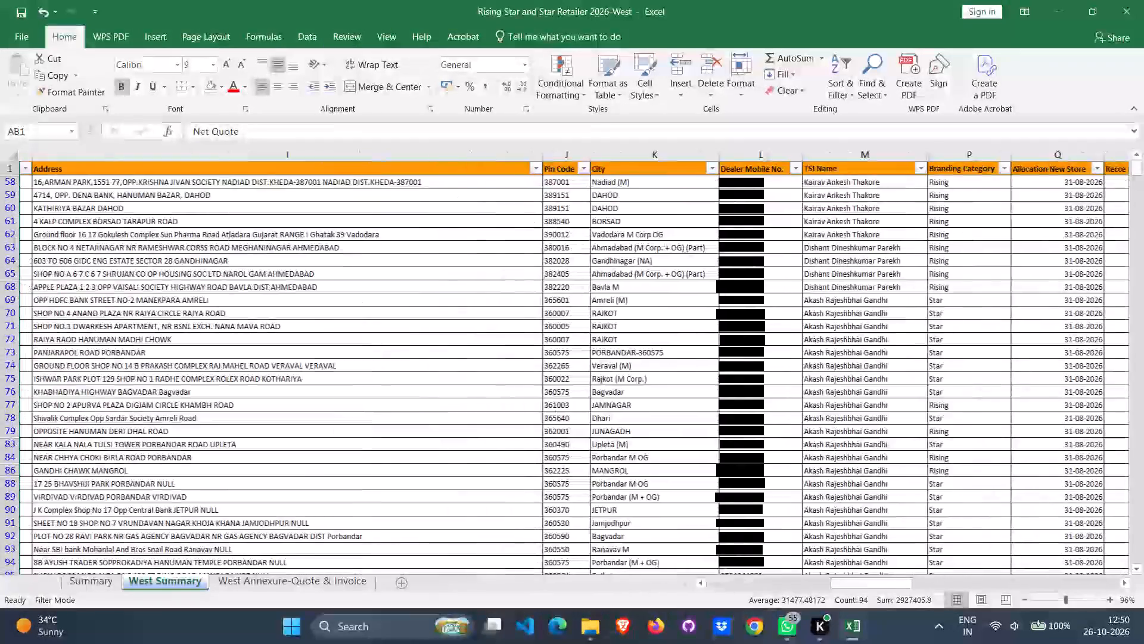
scroll(642, 416, left, 1)
scroll(793, 426, left, 3)
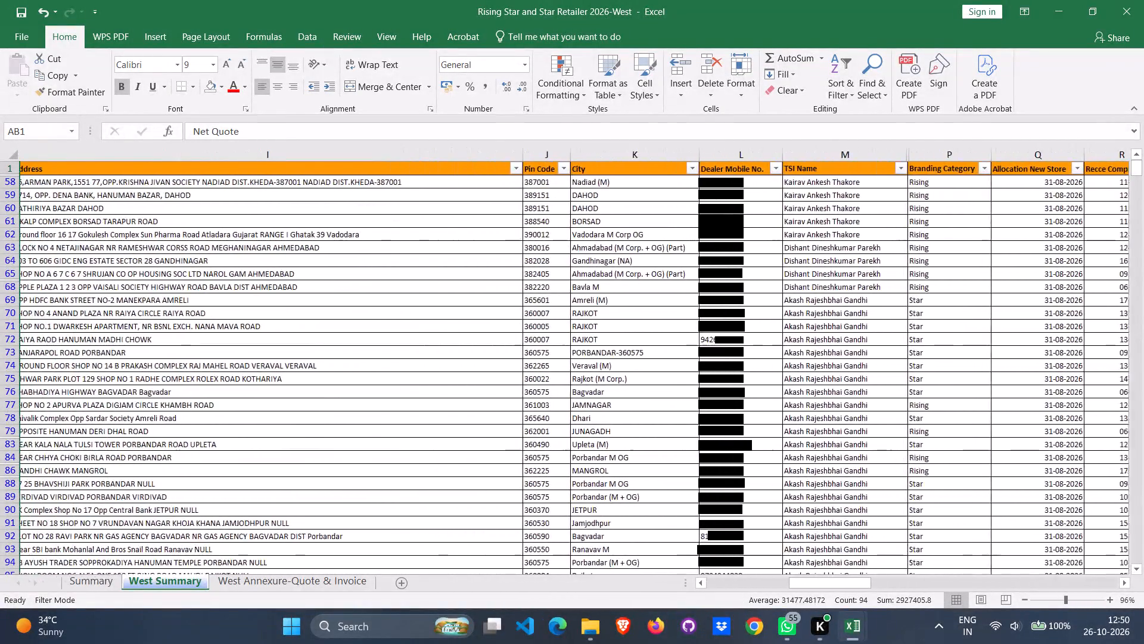
scroll(740, 438, left, 4)
scroll(758, 452, down, 7)
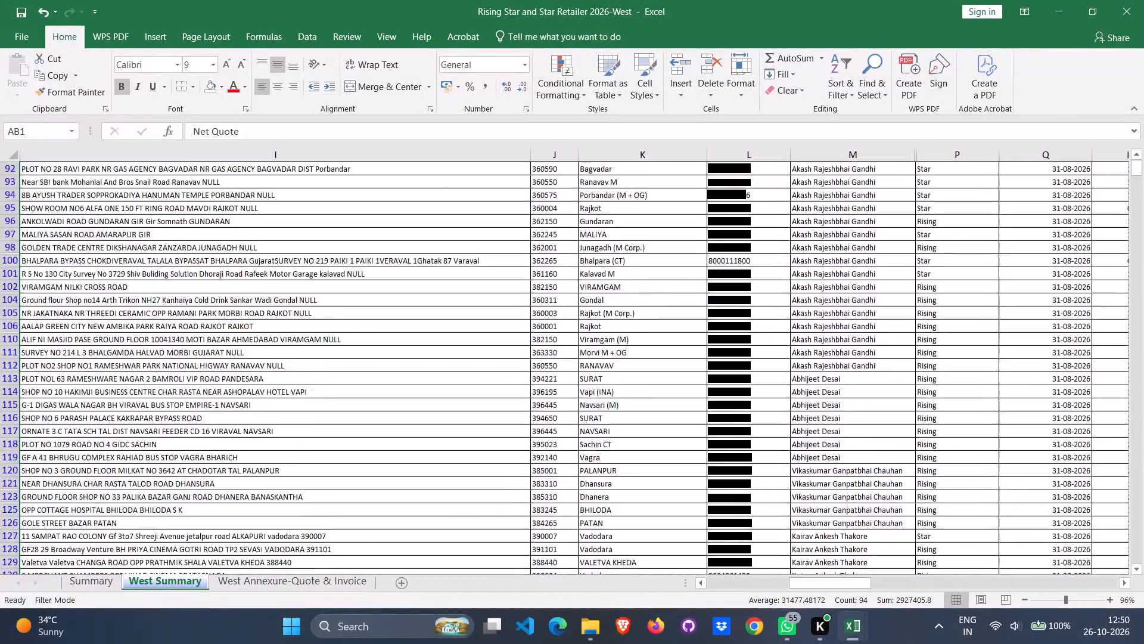
scroll(758, 452, down, 4)
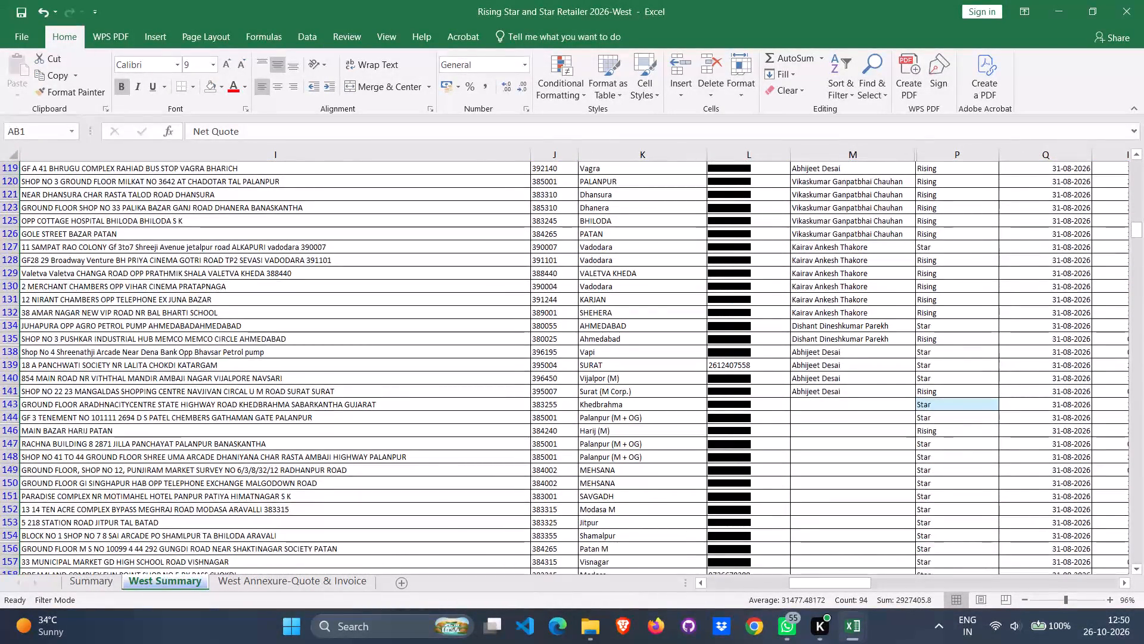
click(819, 405)
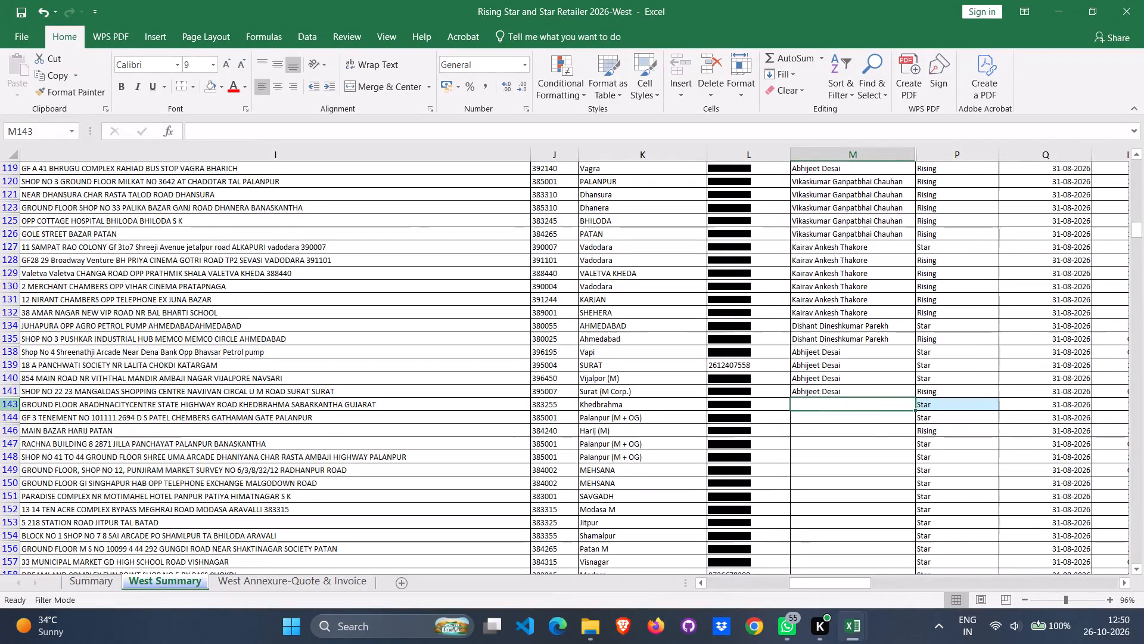
click(27, 401)
click(14, 404)
scroll(149, 427, right, 6)
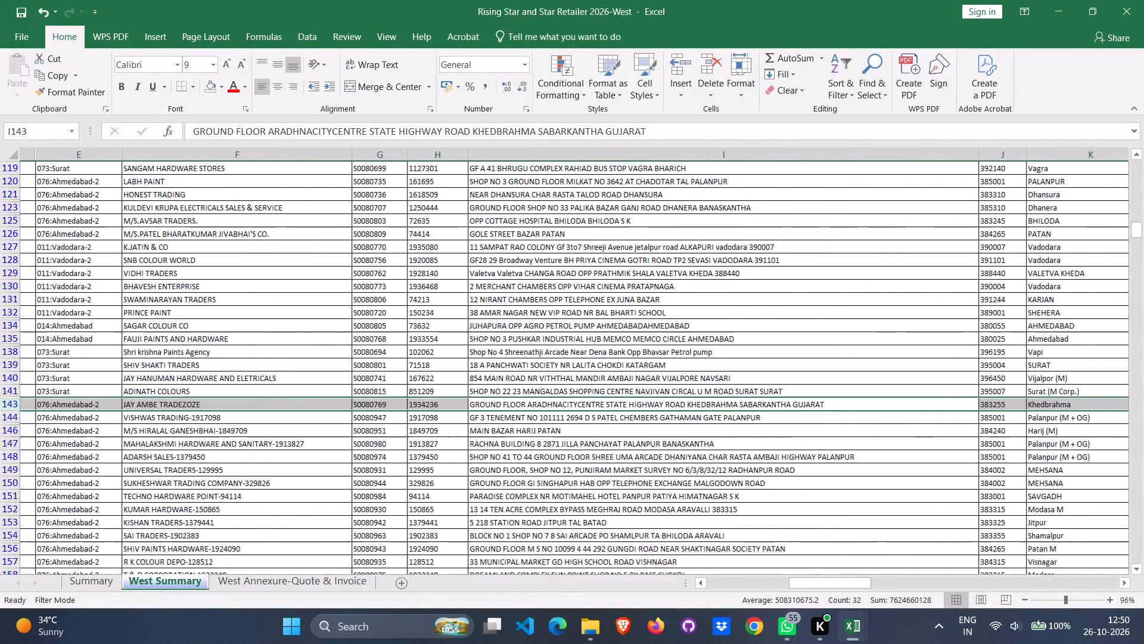
scroll(149, 427, right, 2)
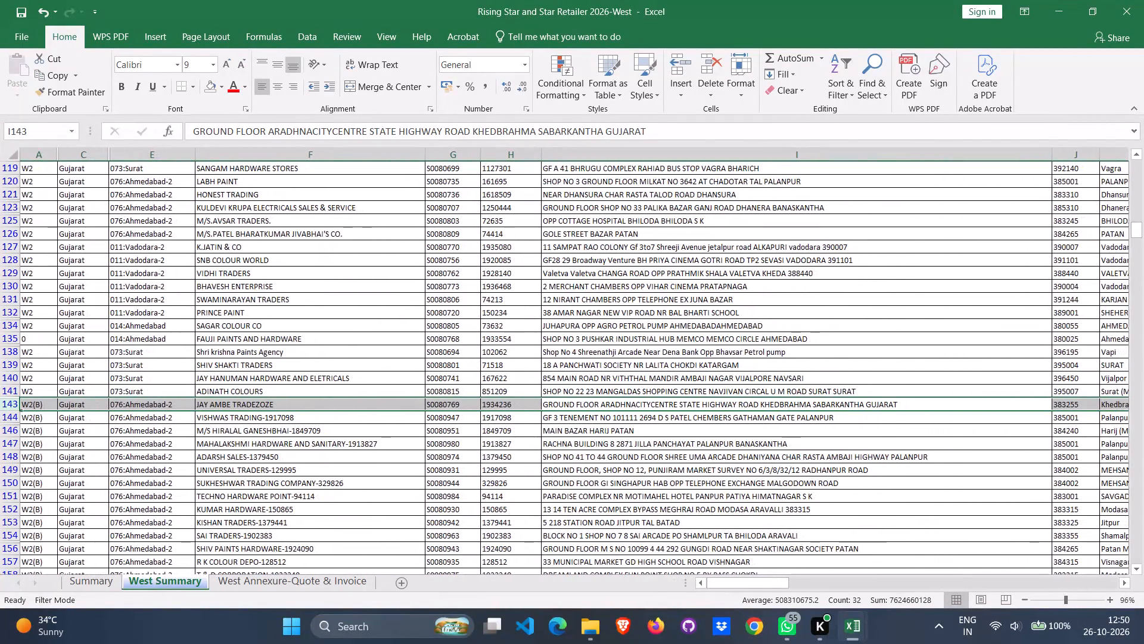
Examine the Gujarat dealer rows around row 143 on the West Summary sheet, comparing location, TSI Name and Star or Rising category.
scroll(192, 432, left, 6)
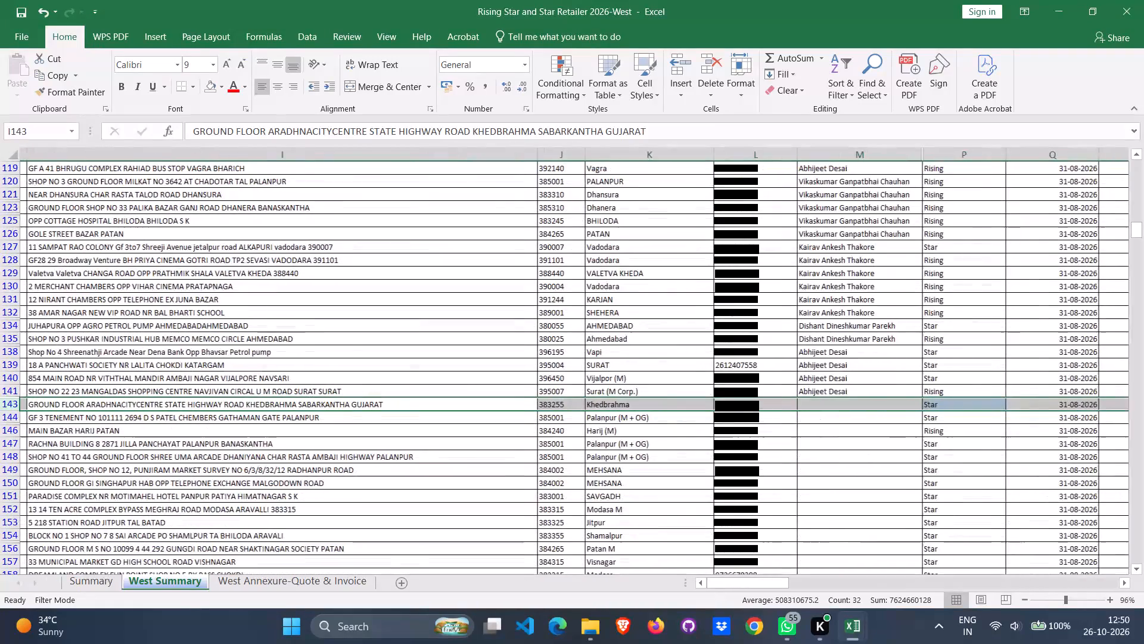
scroll(396, 426, left, 3)
scroll(409, 428, down, 8)
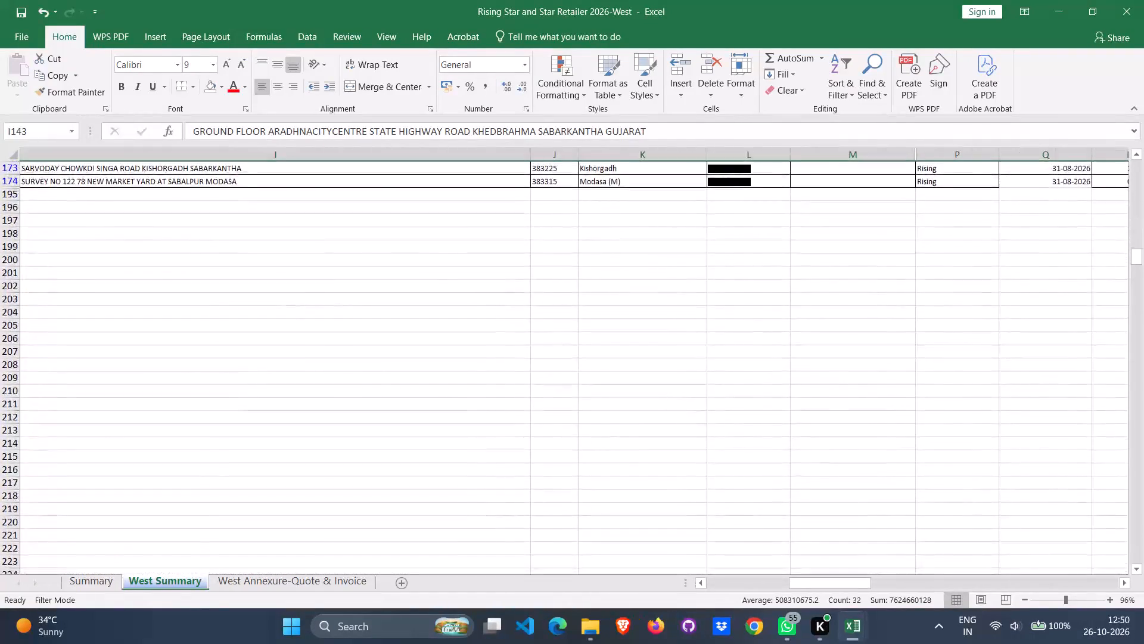
scroll(409, 428, up, 8)
scroll(409, 428, right, 3)
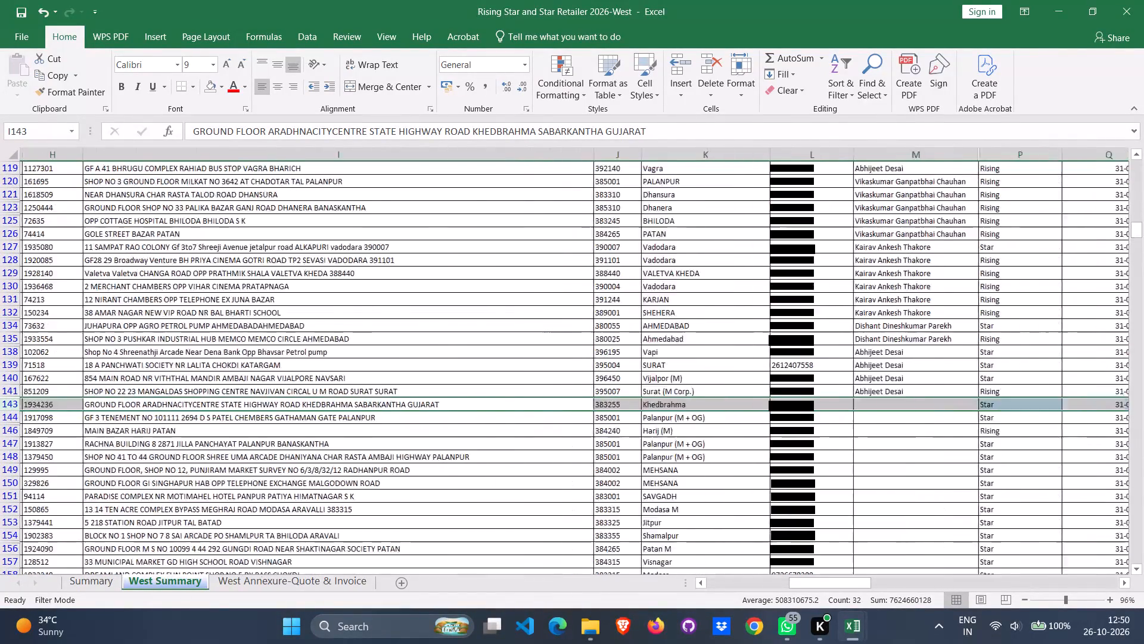
scroll(409, 428, right, 3)
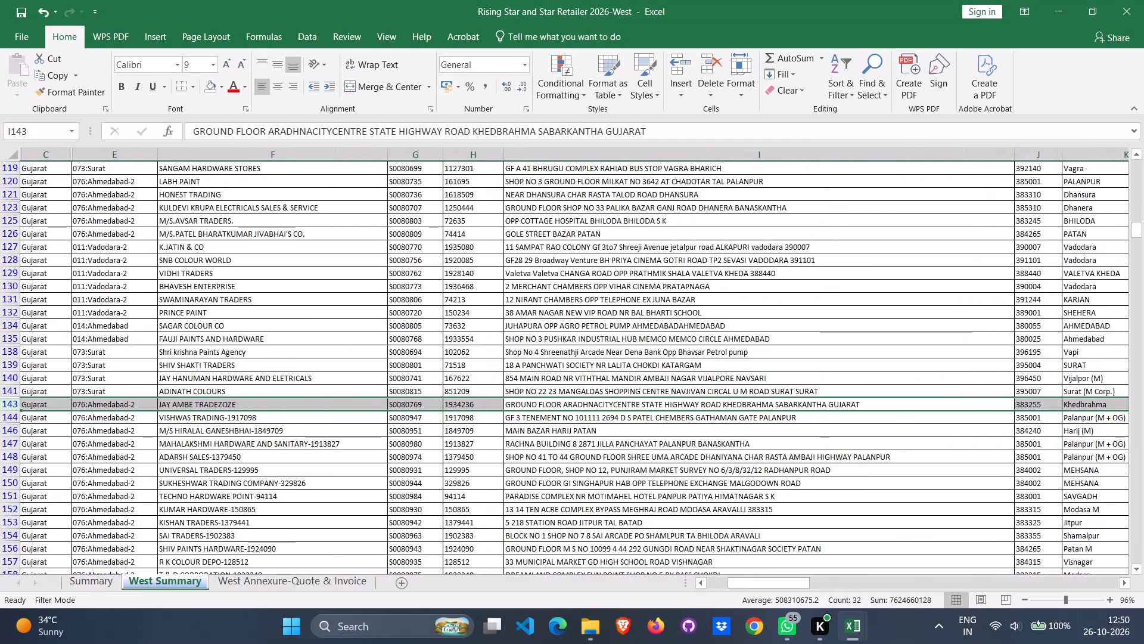
Return to the PO5 GUJRAT - Copy workbook and save it.
click(1058, 2)
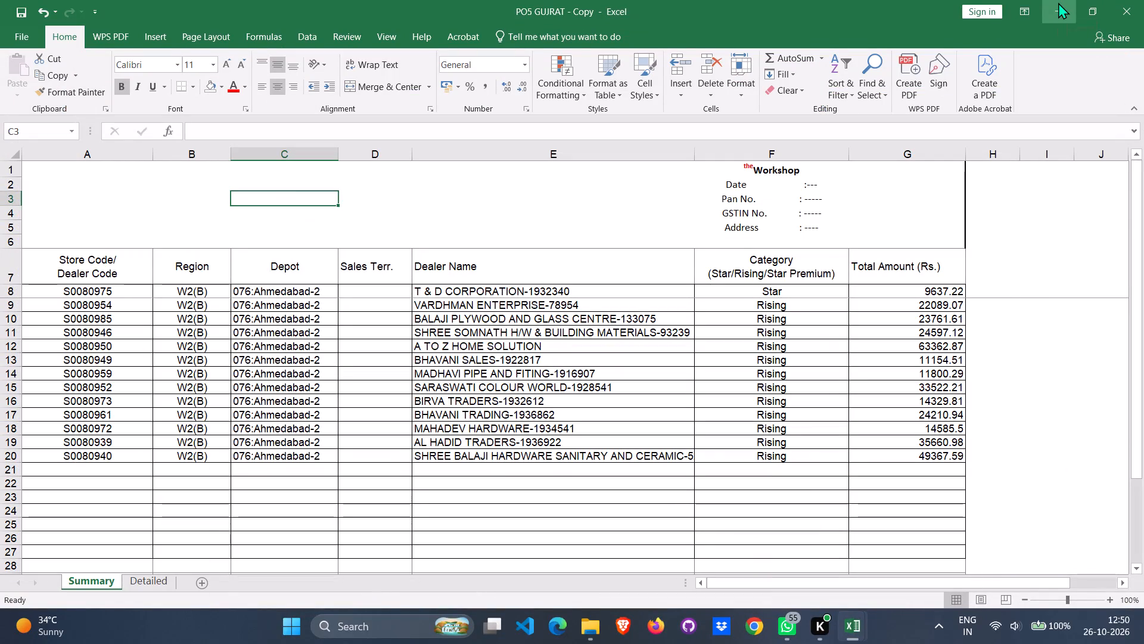
triple_click(27, 8)
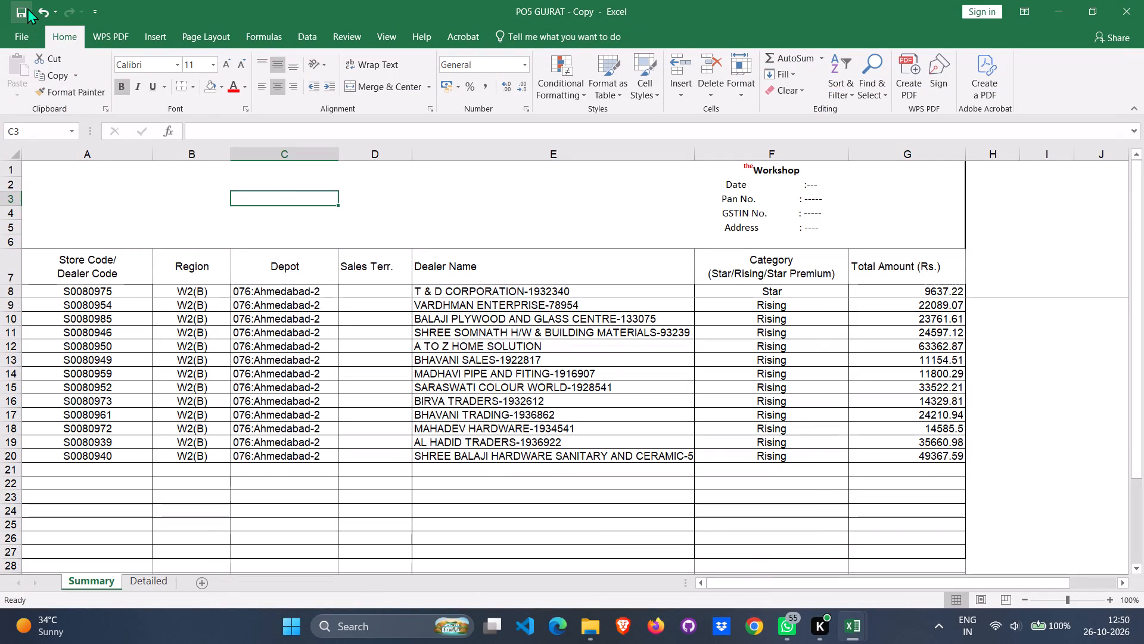
triple_click(21, 8)
triple_click(21, 8)
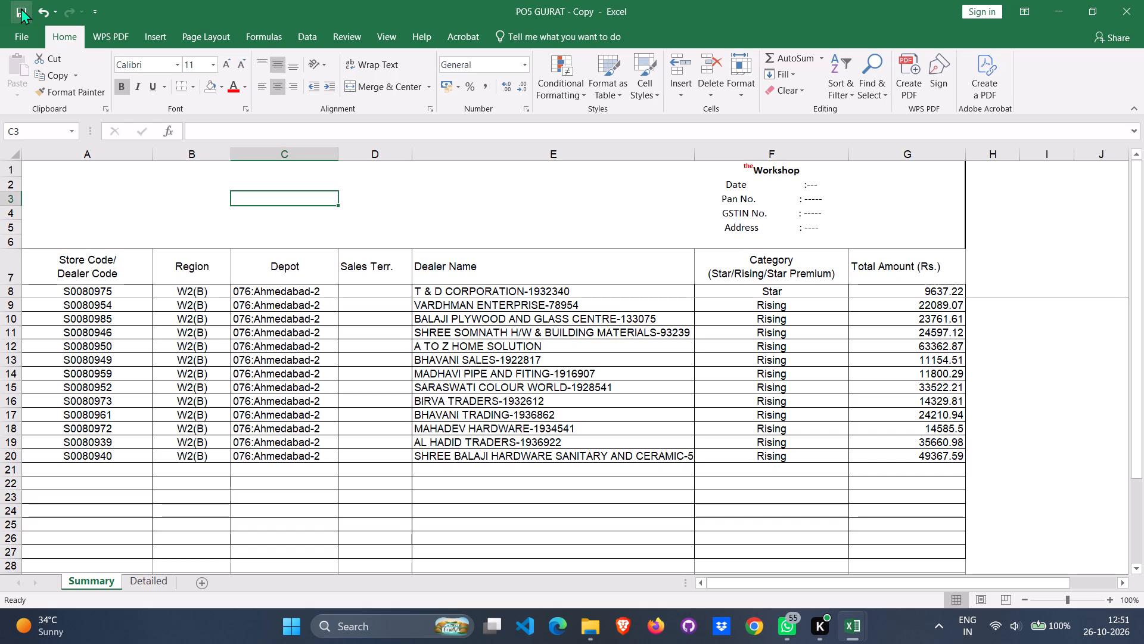
click(455, 215)
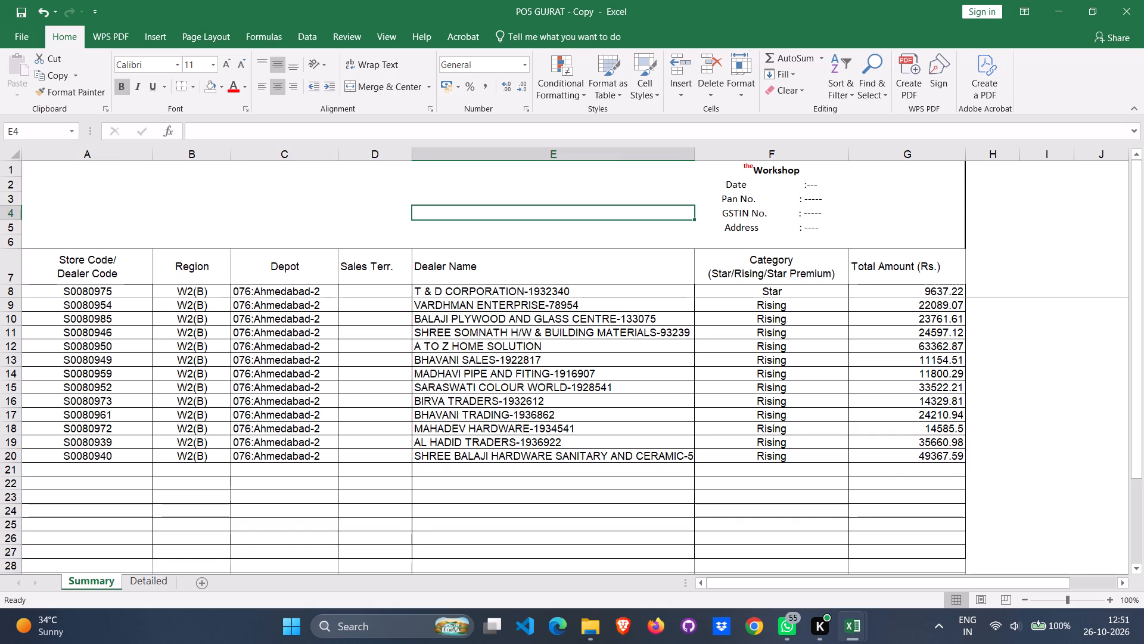
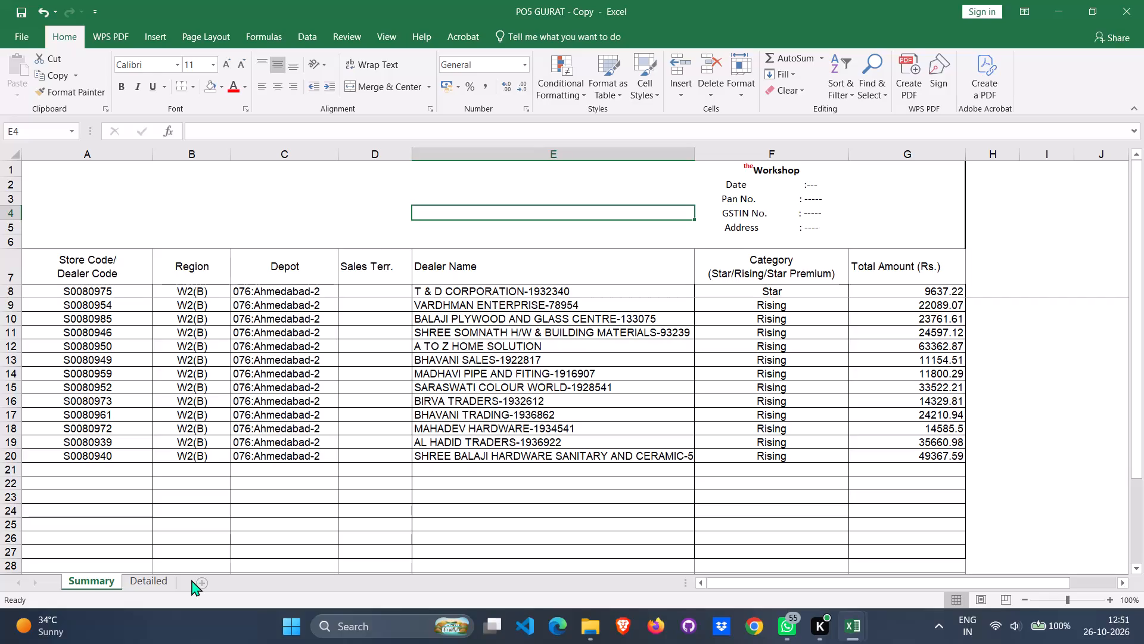
Save the PO5 GUJRAT - Copy workbook again and close it.
triple_click(15, 11)
triple_click(15, 11)
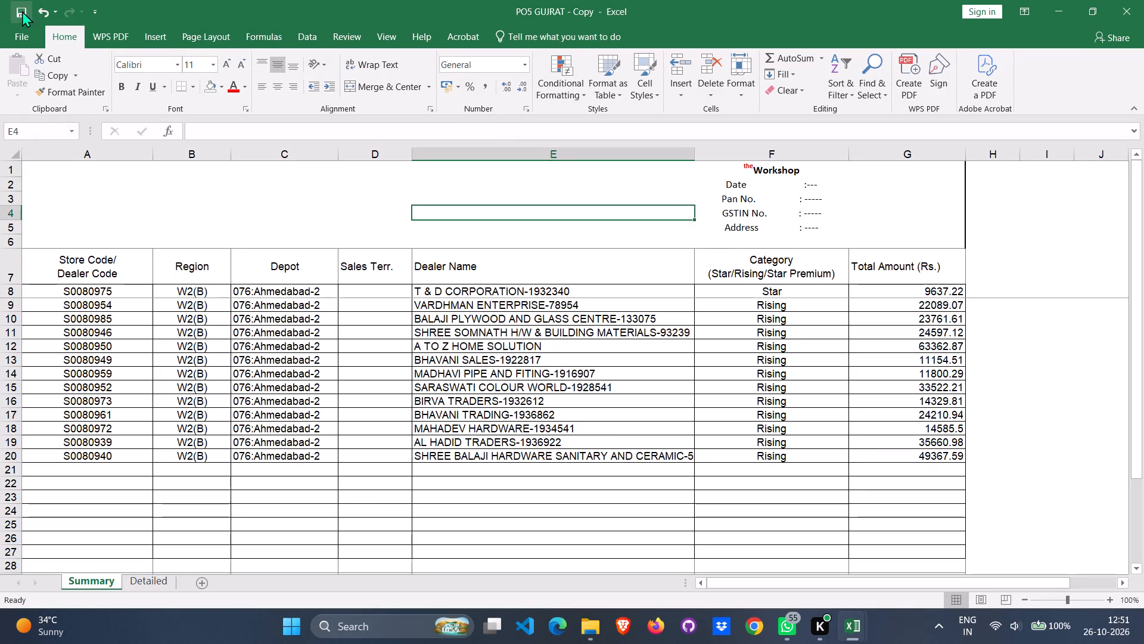
triple_click(23, 10)
triple_click(23, 10)
click(23, 10)
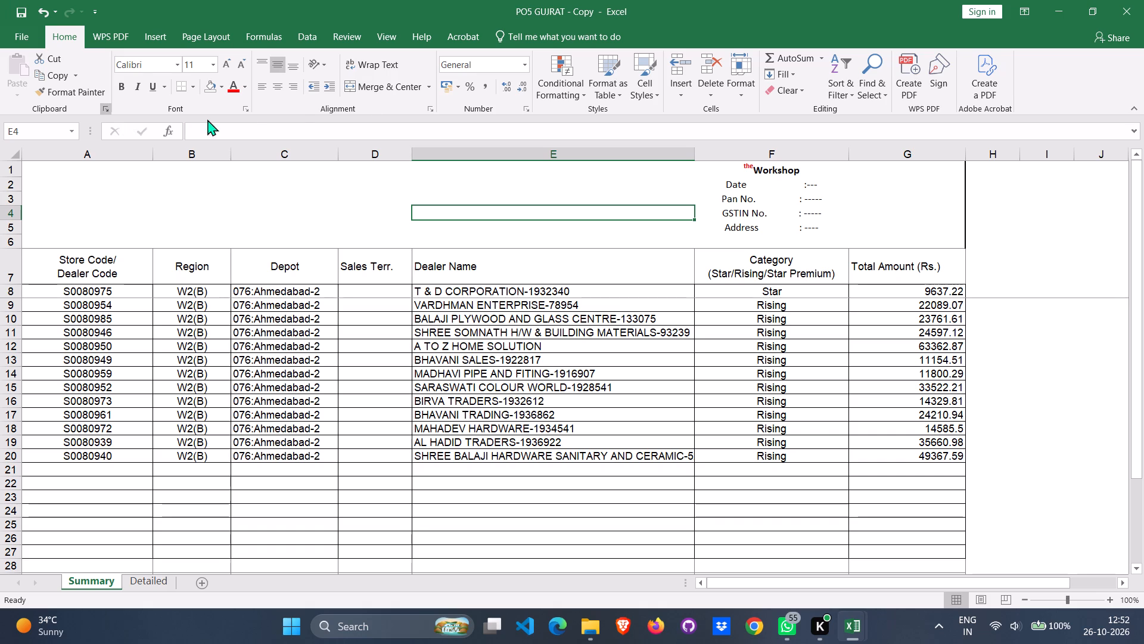
click(1136, 7)
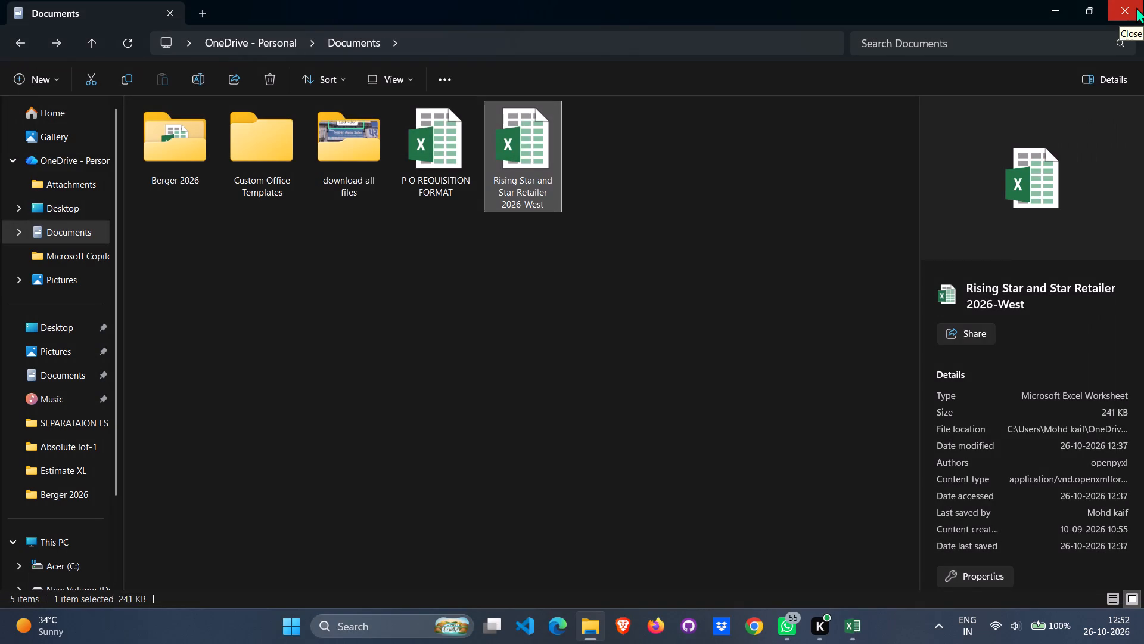